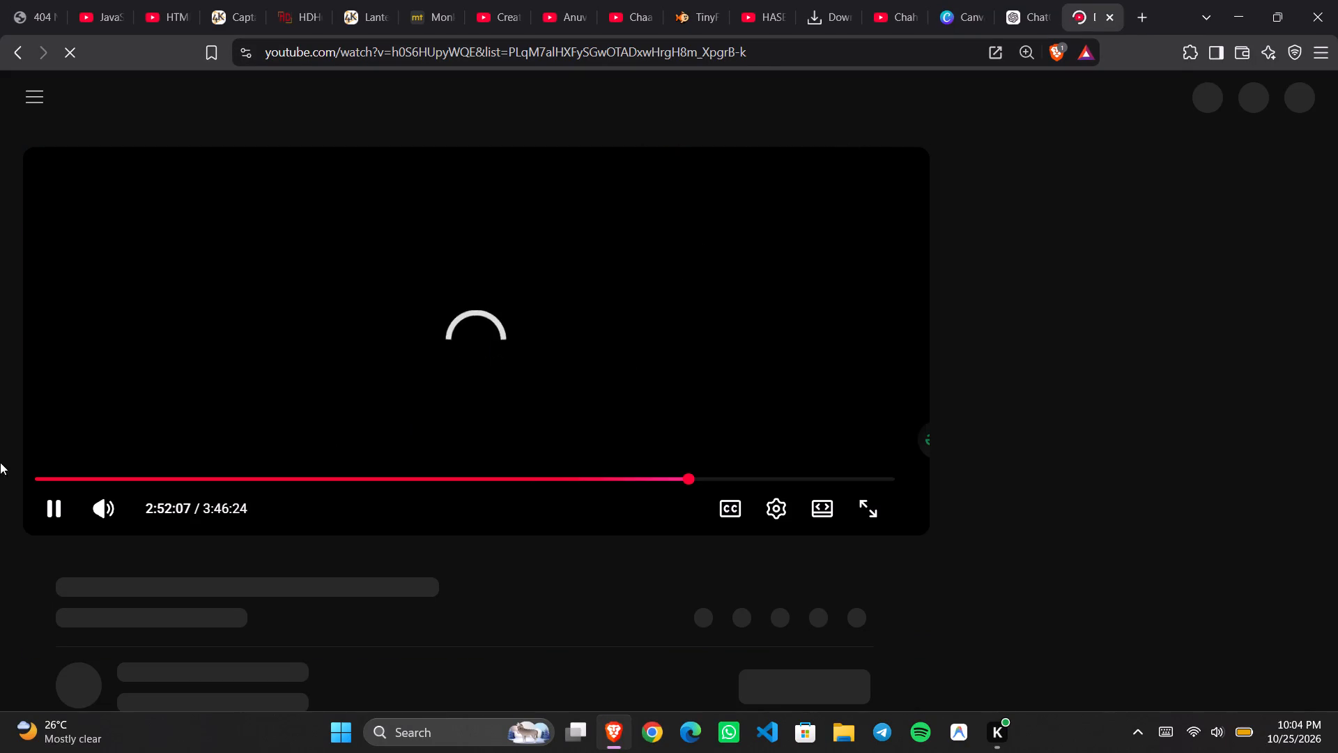
# Pause the DSA In Java Loops video.
pyautogui.click(64, 516)
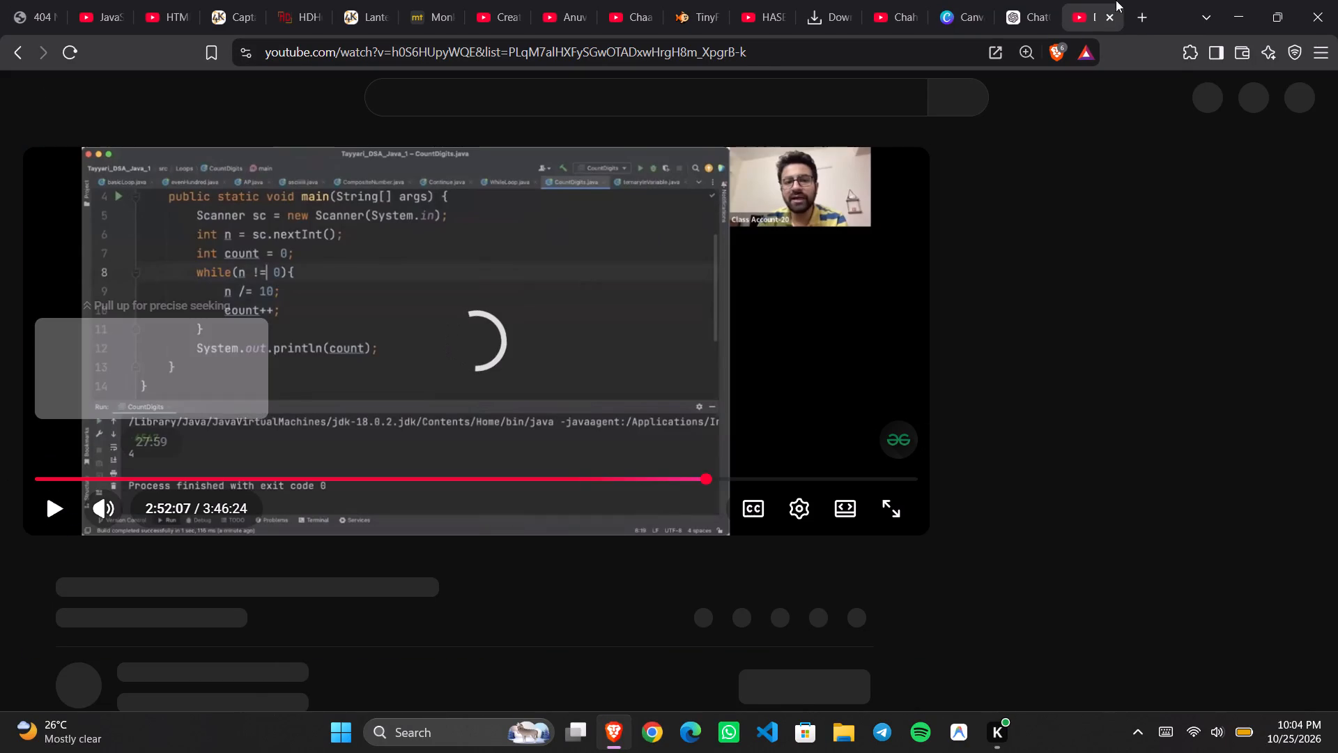
pyautogui.click(1139, 13)
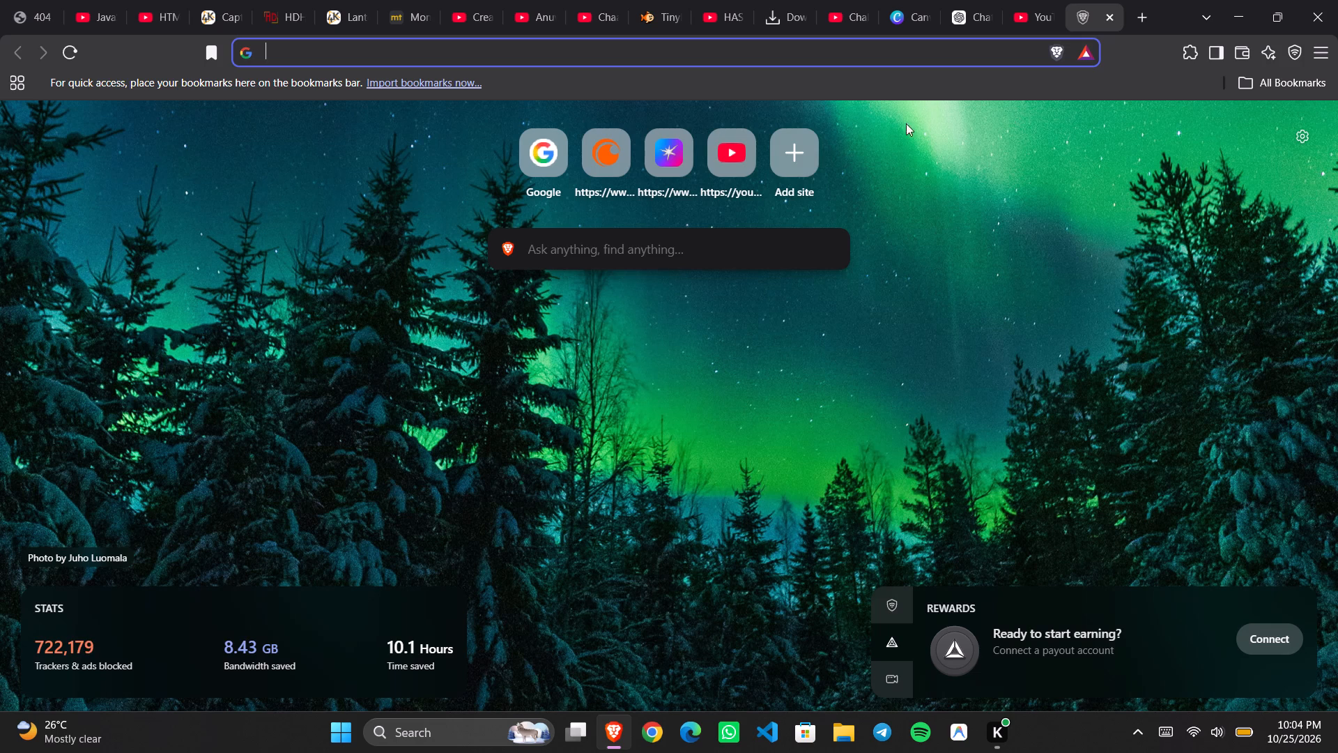
pyautogui.click(1052, 0)
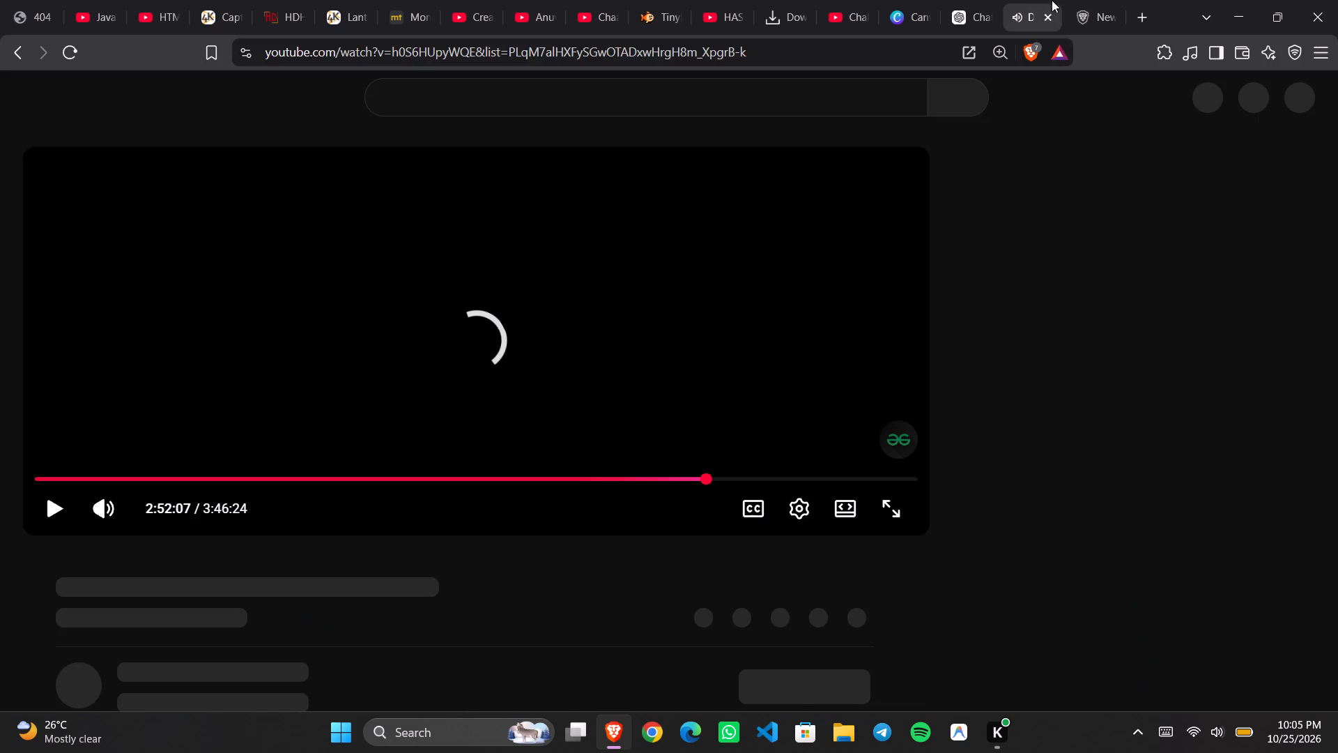
pyautogui.click(722, 275)
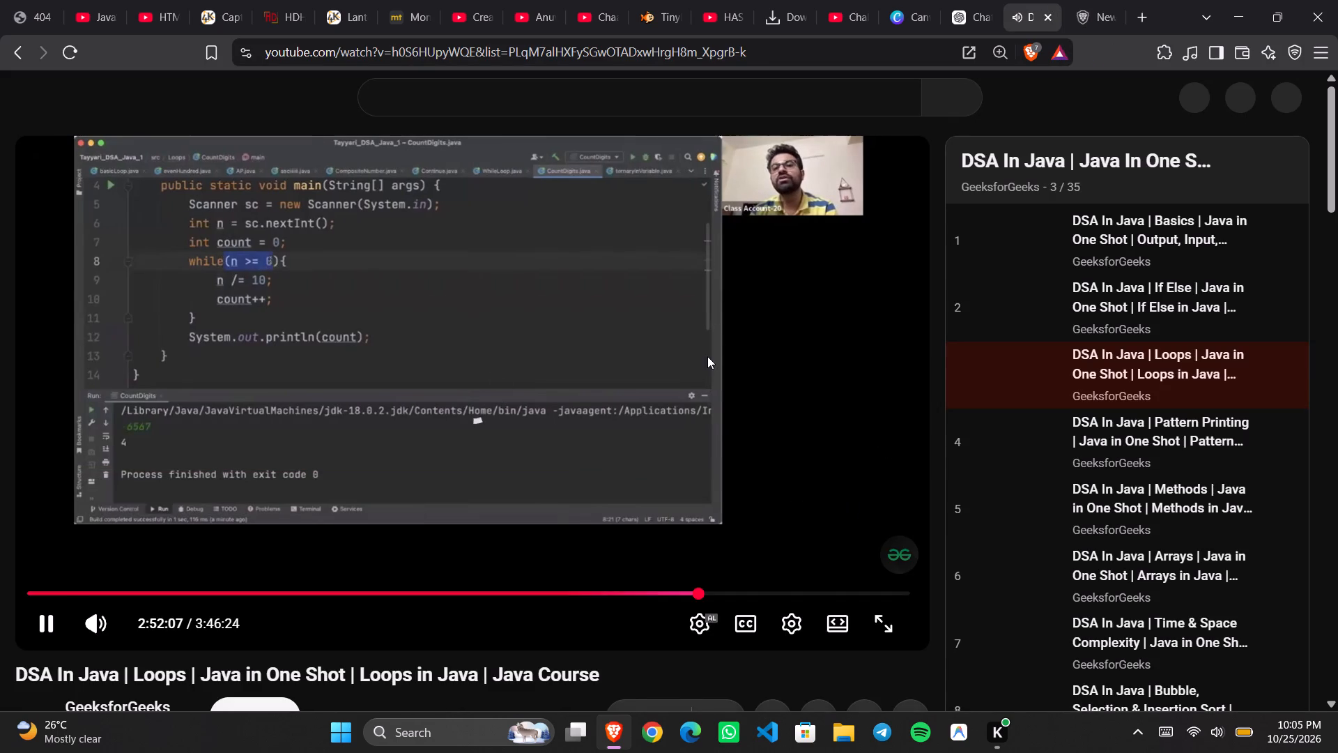
# Open YouTube in the new tab and browse the recommendations in its home feed.
pyautogui.click(1115, 3)
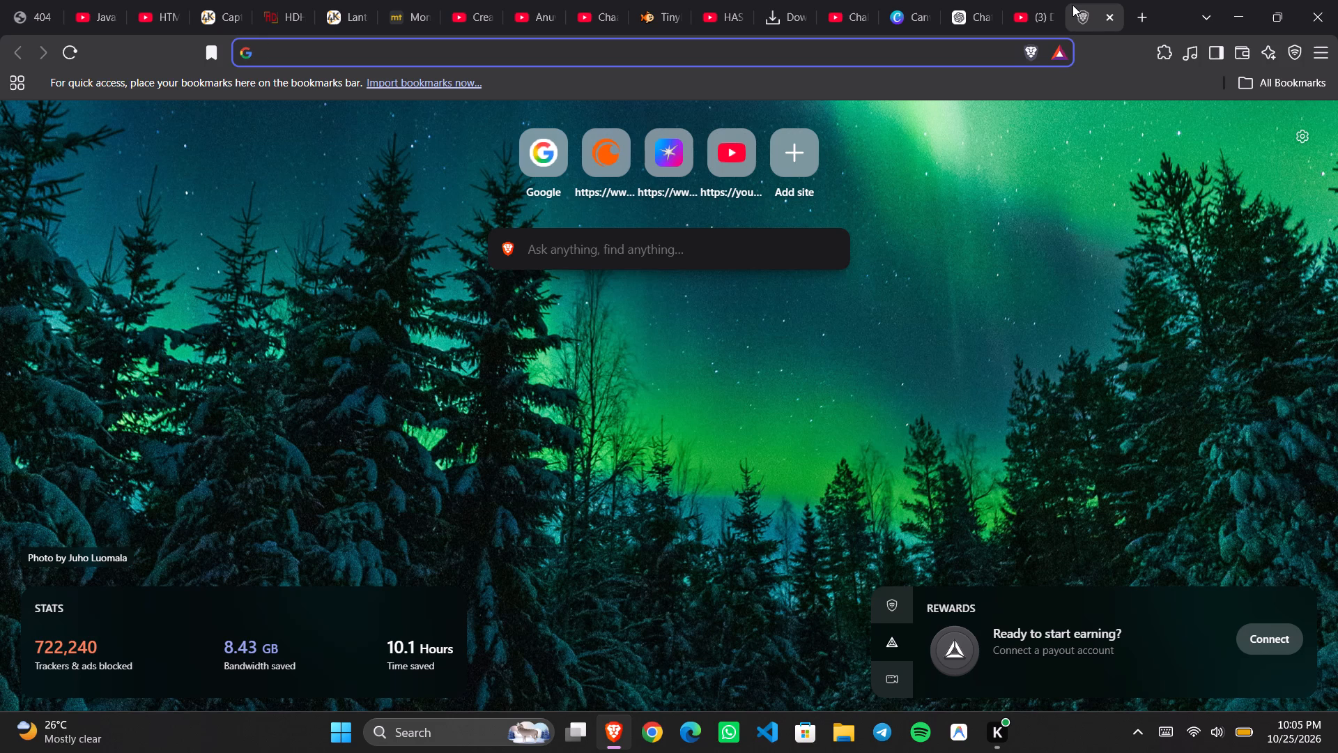
pyautogui.click(721, 172)
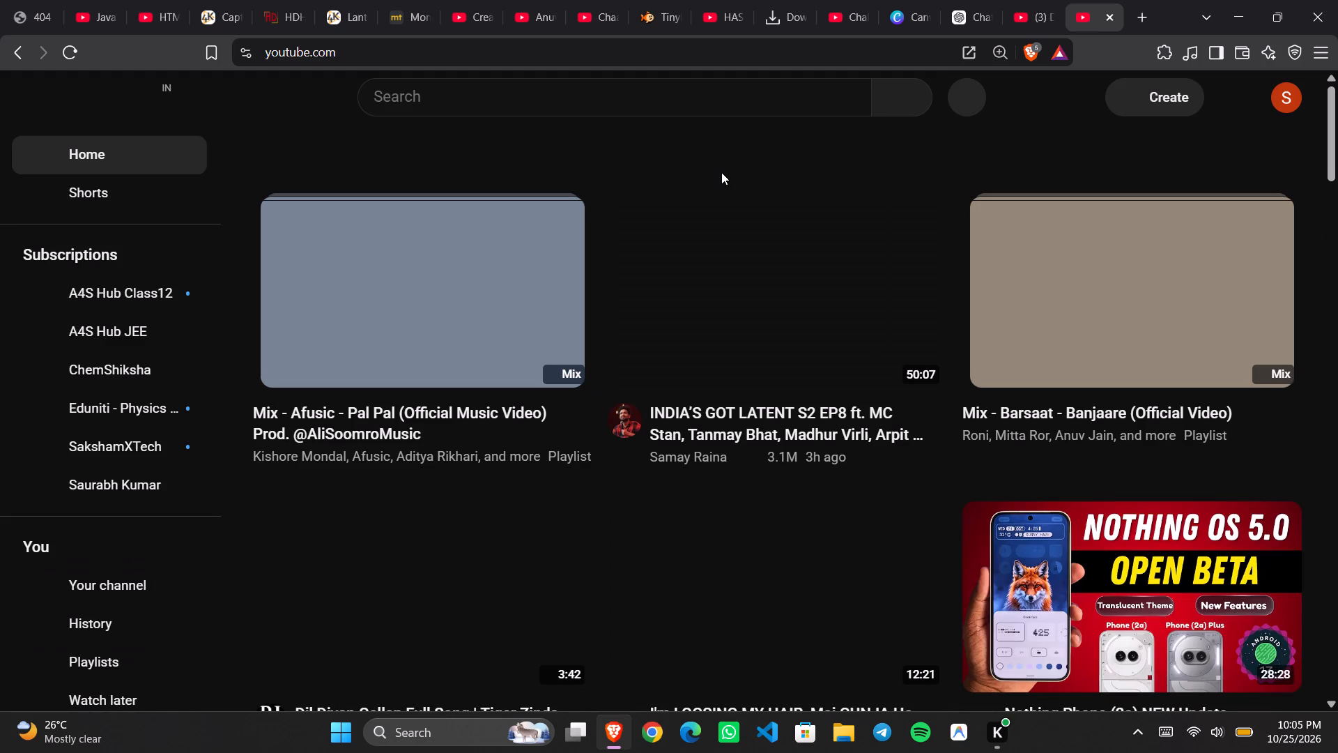
pyautogui.scroll(-2, 922, 329)
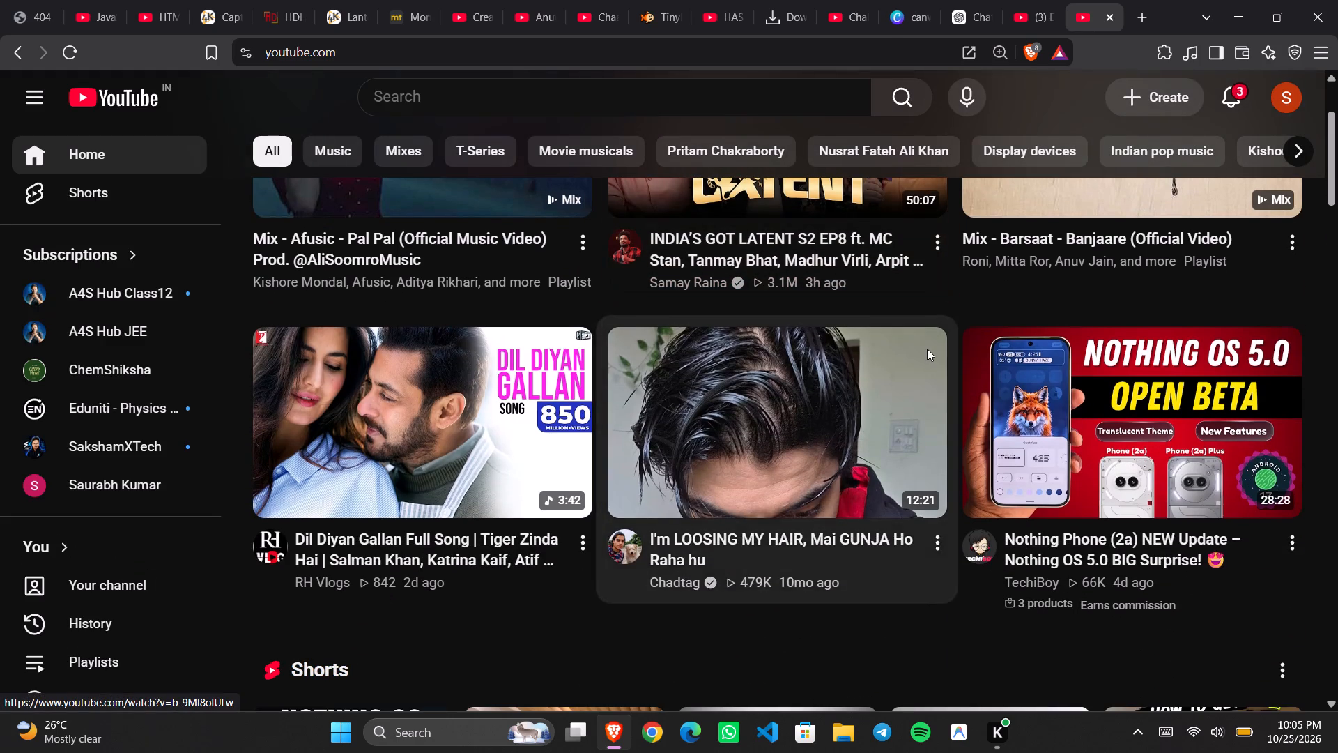
pyautogui.scroll(1, 927, 349)
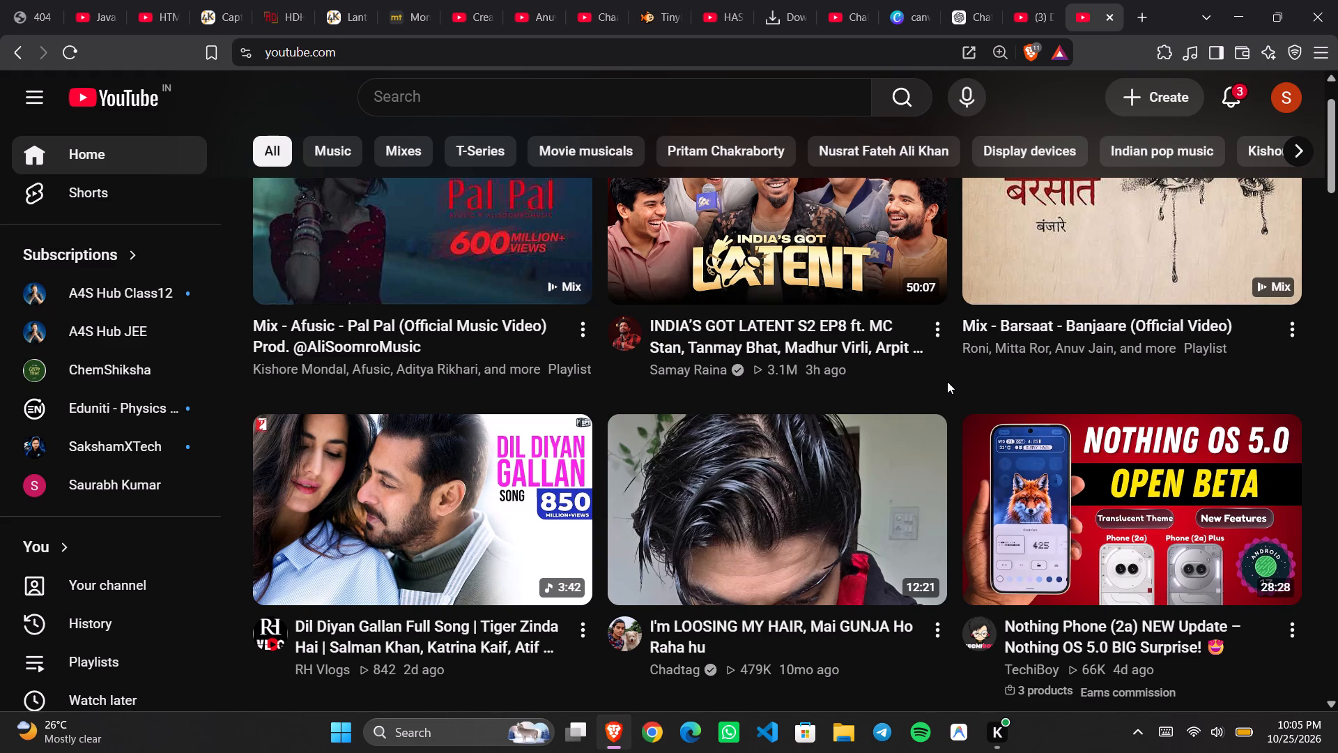
pyautogui.scroll(-2, 951, 472)
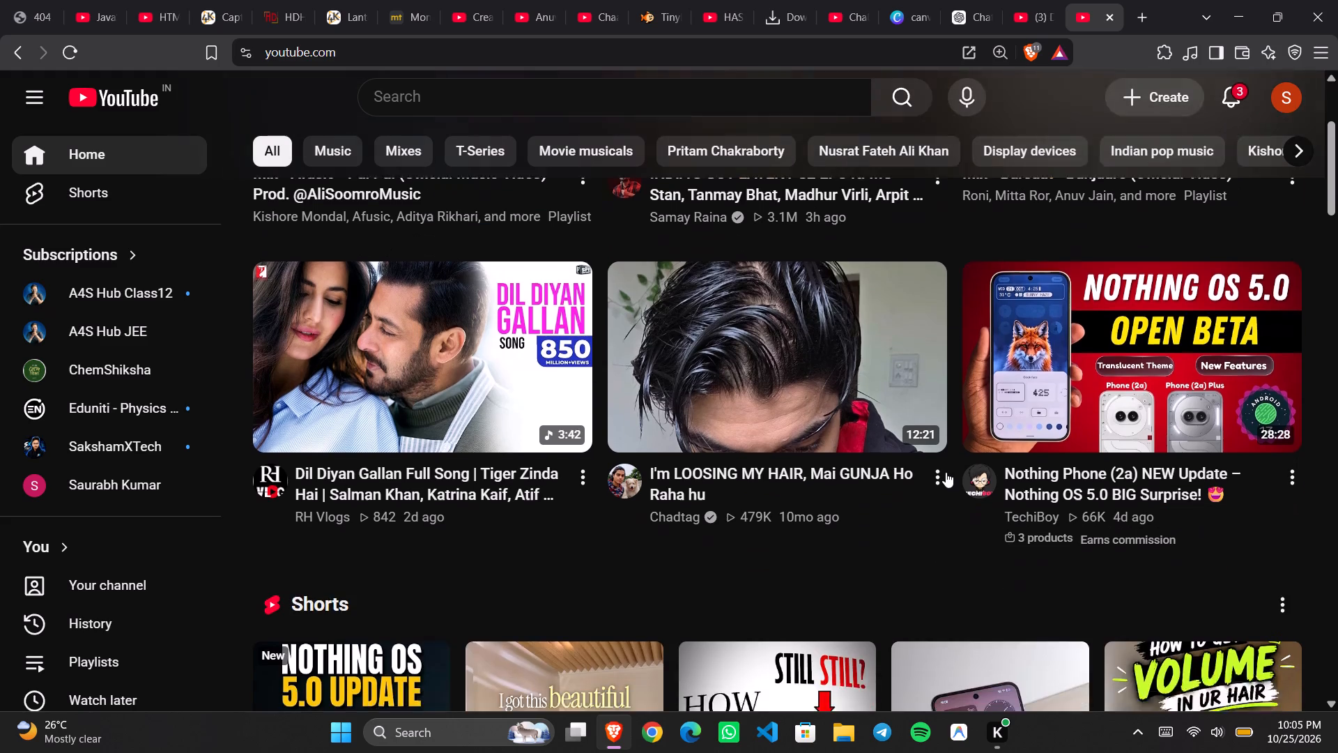
pyautogui.scroll(-3, 946, 471)
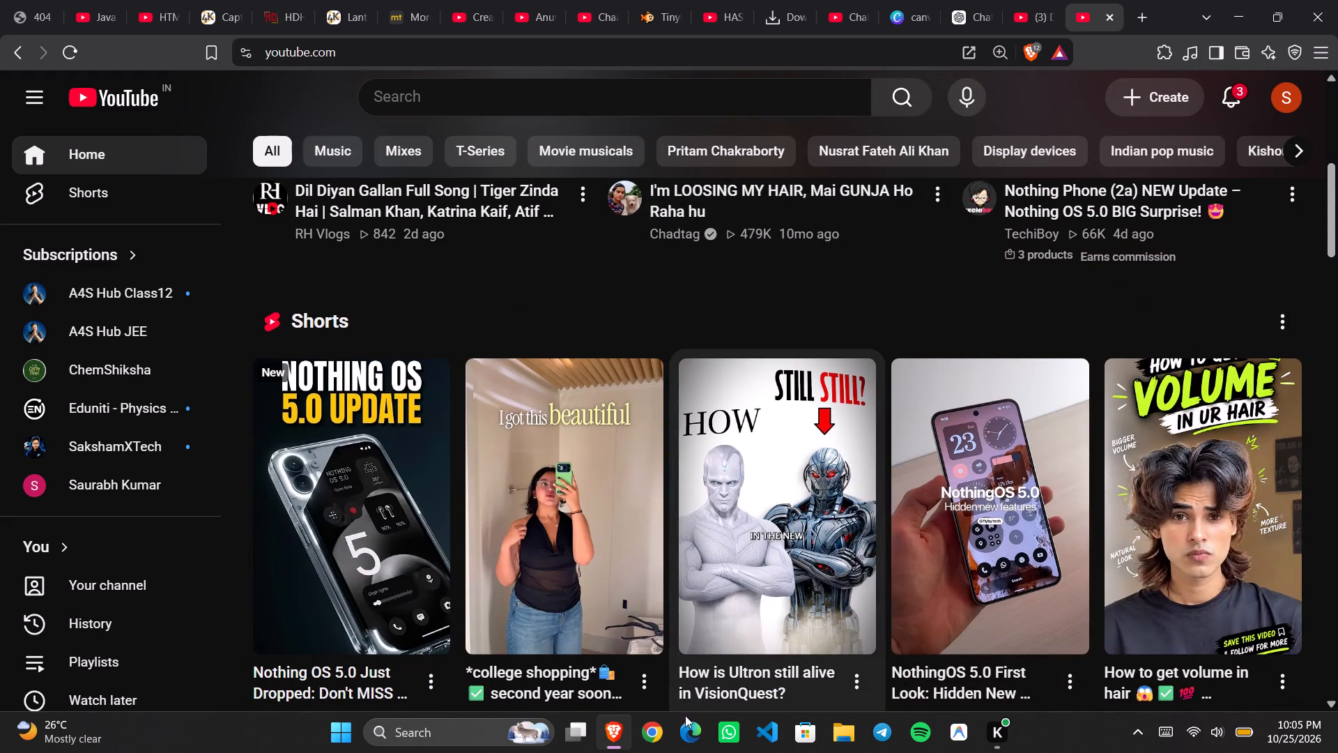
# Switch to Google Chrome with the first listed profile and close the What's New tab.
pyautogui.click(654, 743)
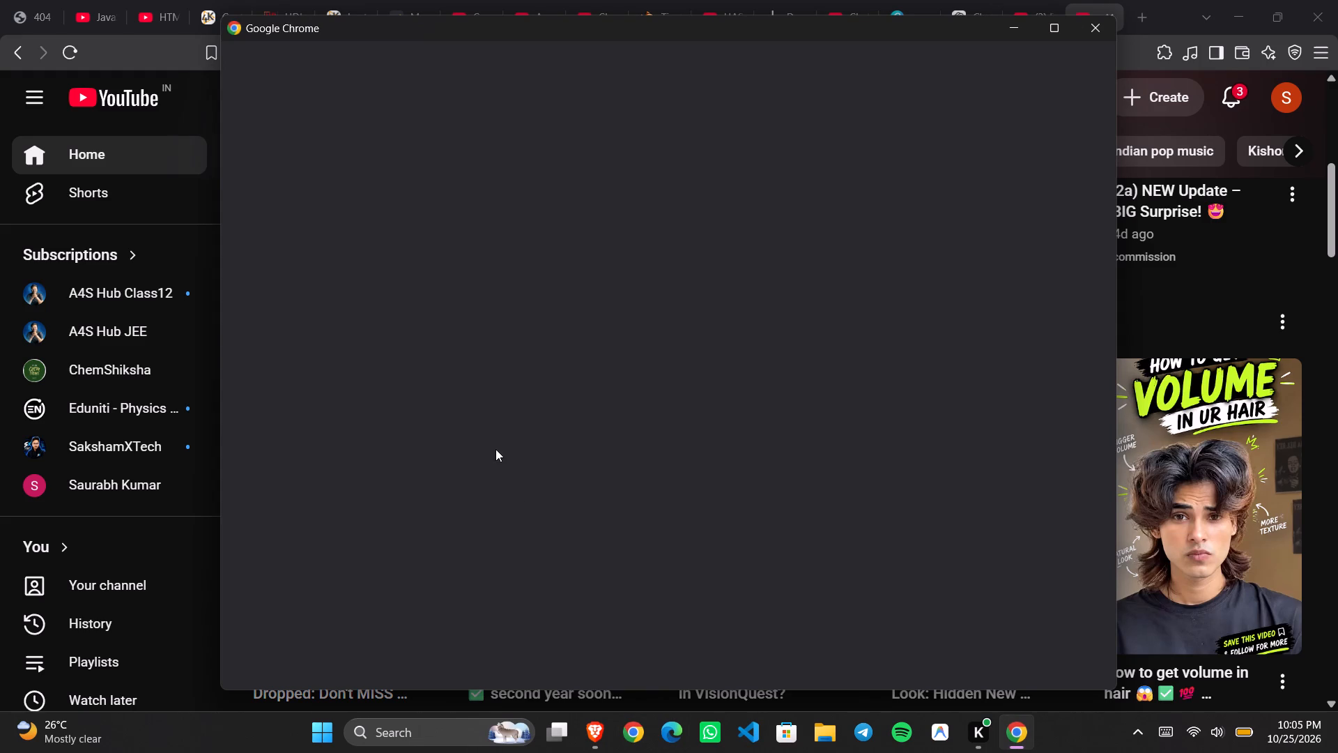
pyautogui.click(501, 457)
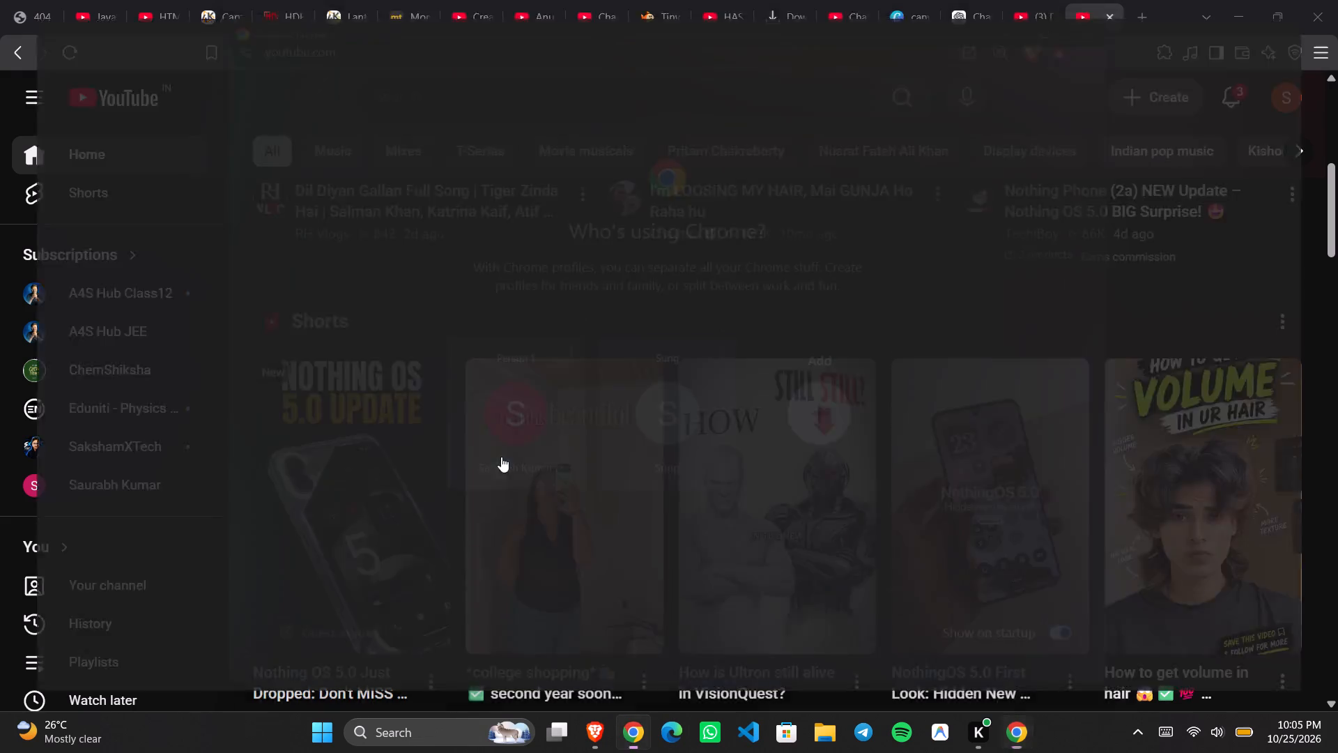
pyautogui.click(608, 727)
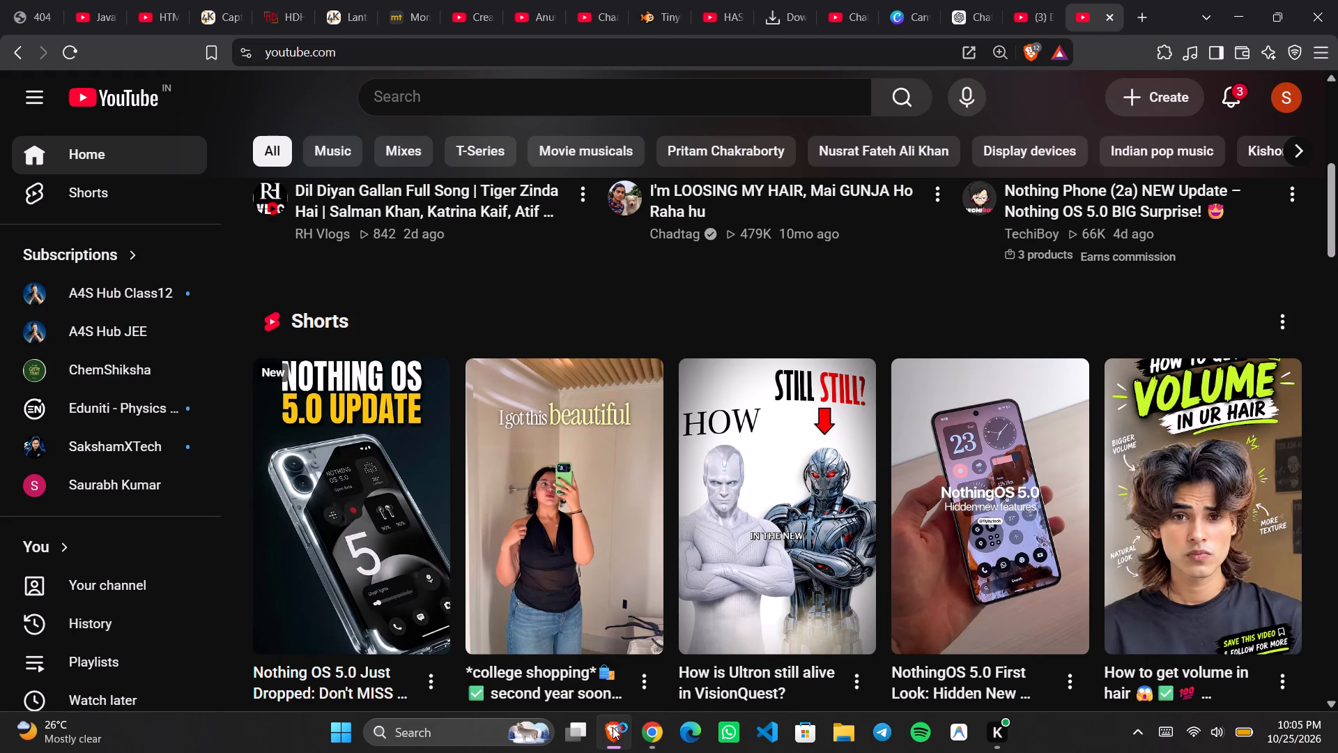
pyautogui.click(649, 730)
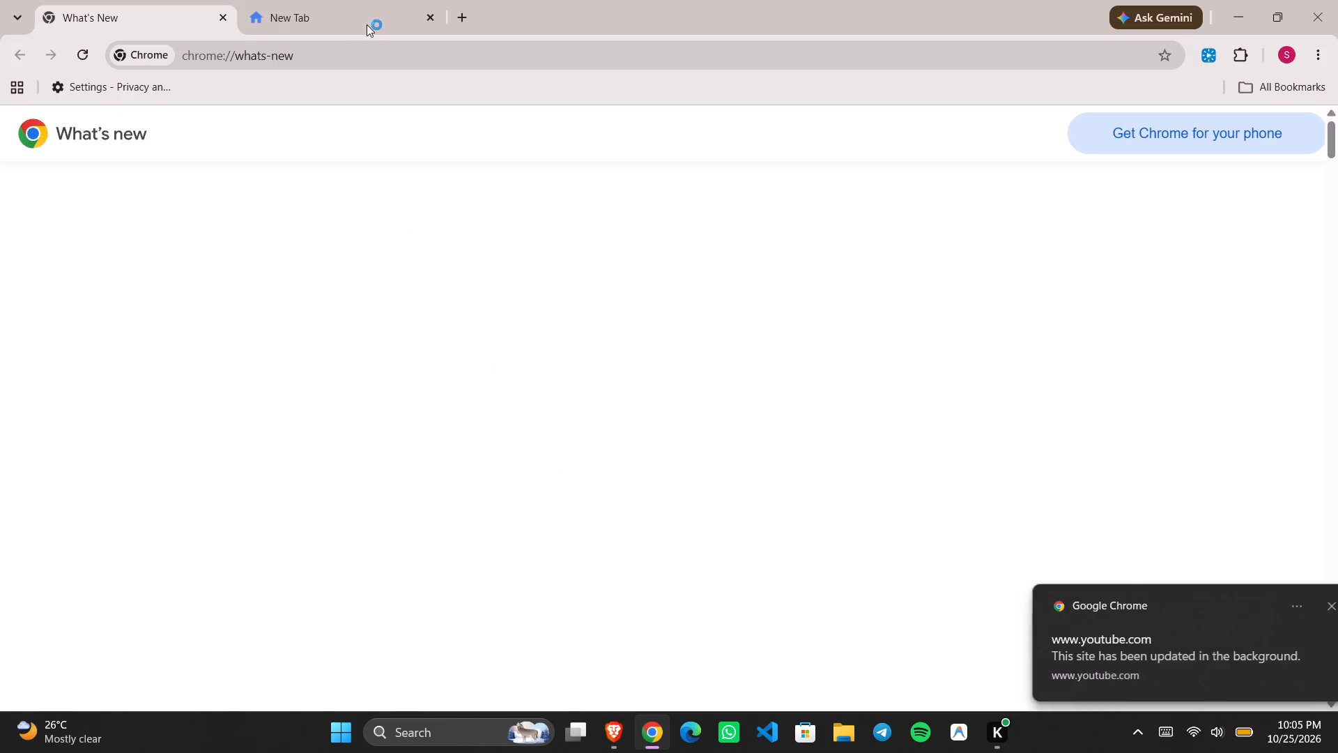
pyautogui.click(356, 25)
pyautogui.click(210, 11)
pyautogui.click(217, 15)
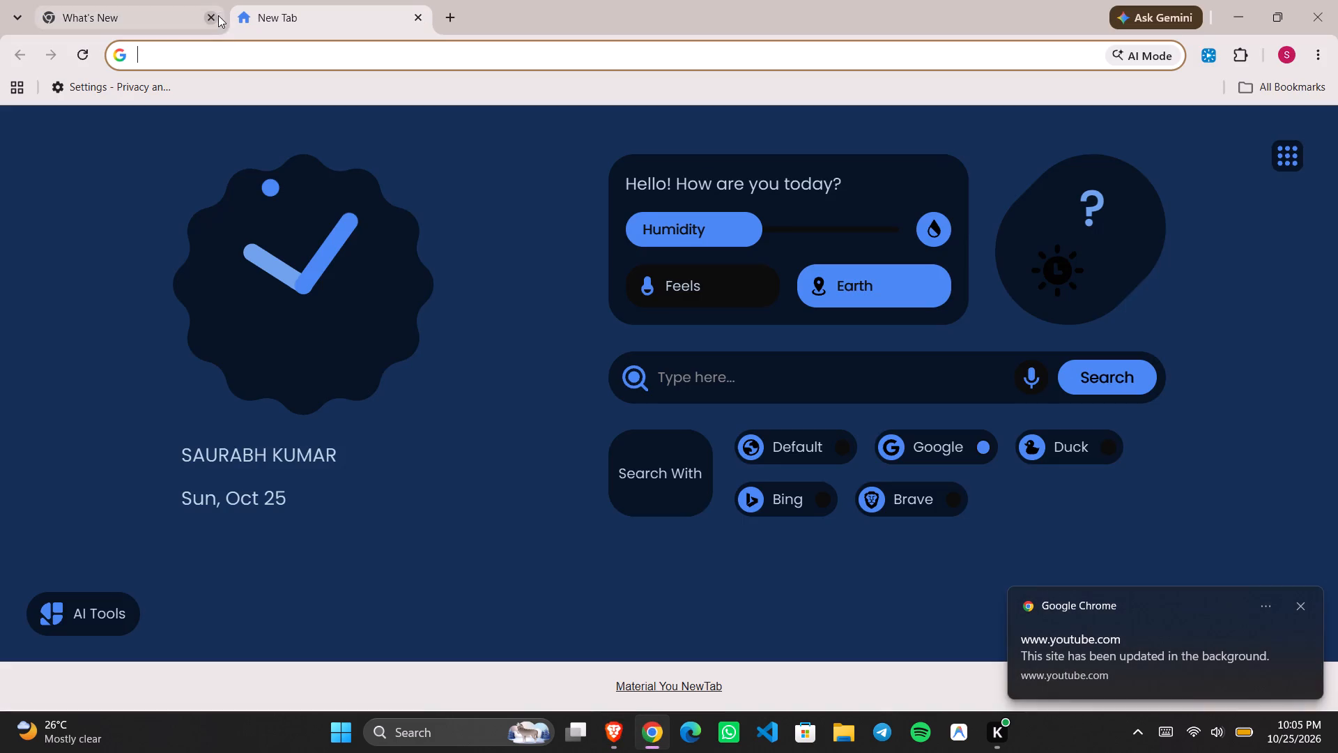
# Open the Canva home page at canva.com and dismiss the remaining YouTube notifications.
pyautogui.write('ca')
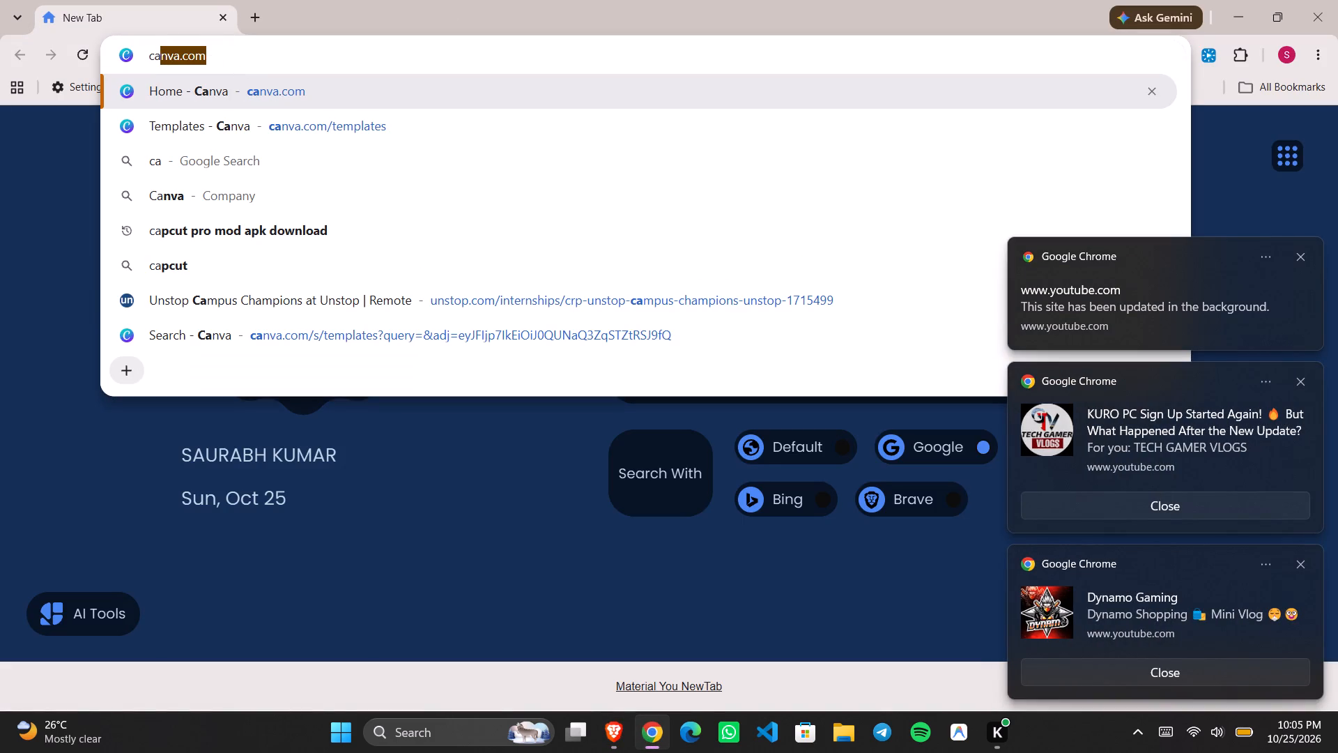
pyautogui.write('nvs')
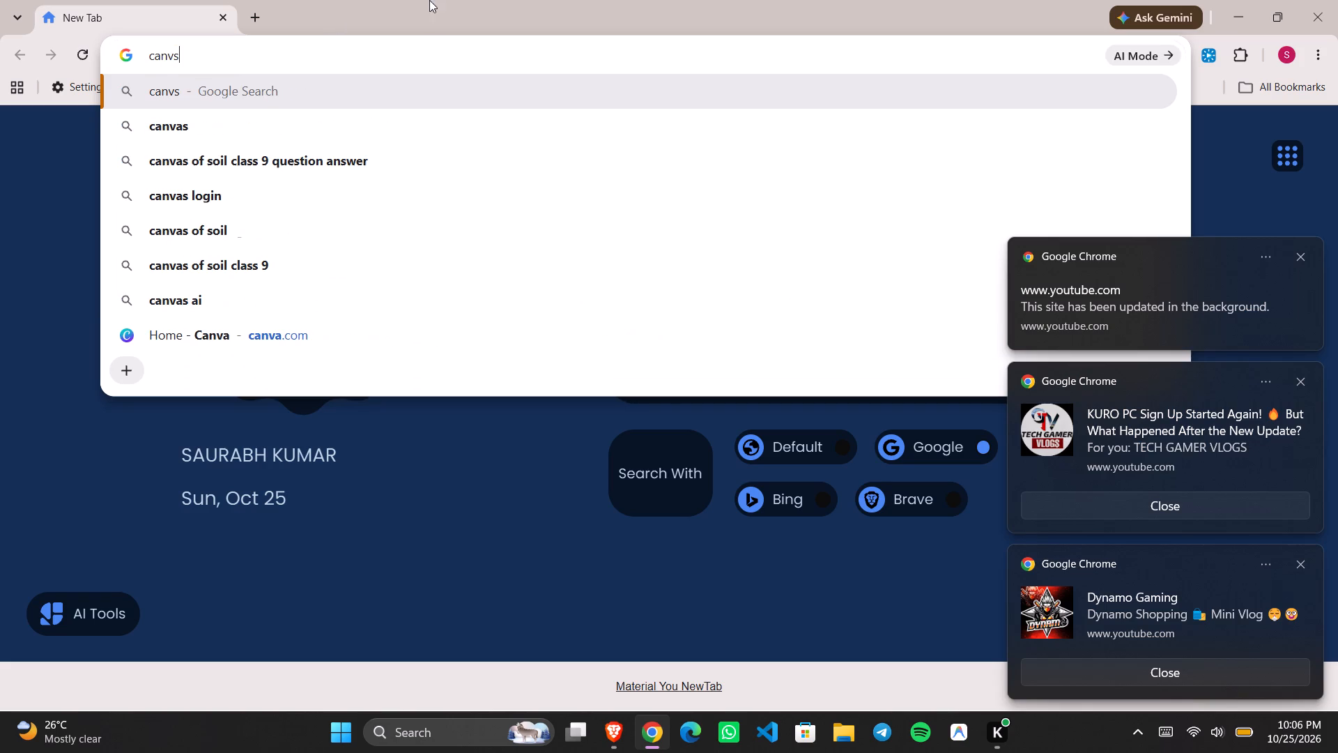
pyautogui.press('BackSpace')
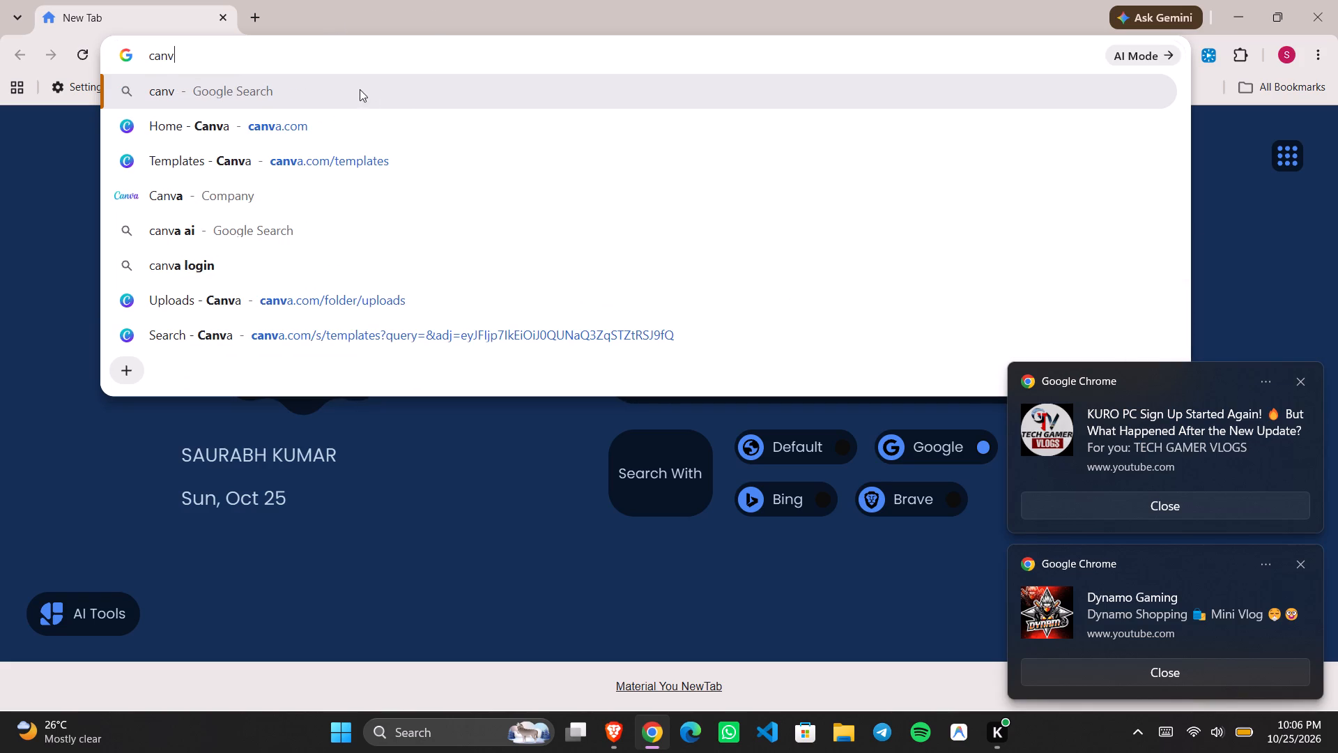
pyautogui.click(349, 132)
pyautogui.click(1292, 385)
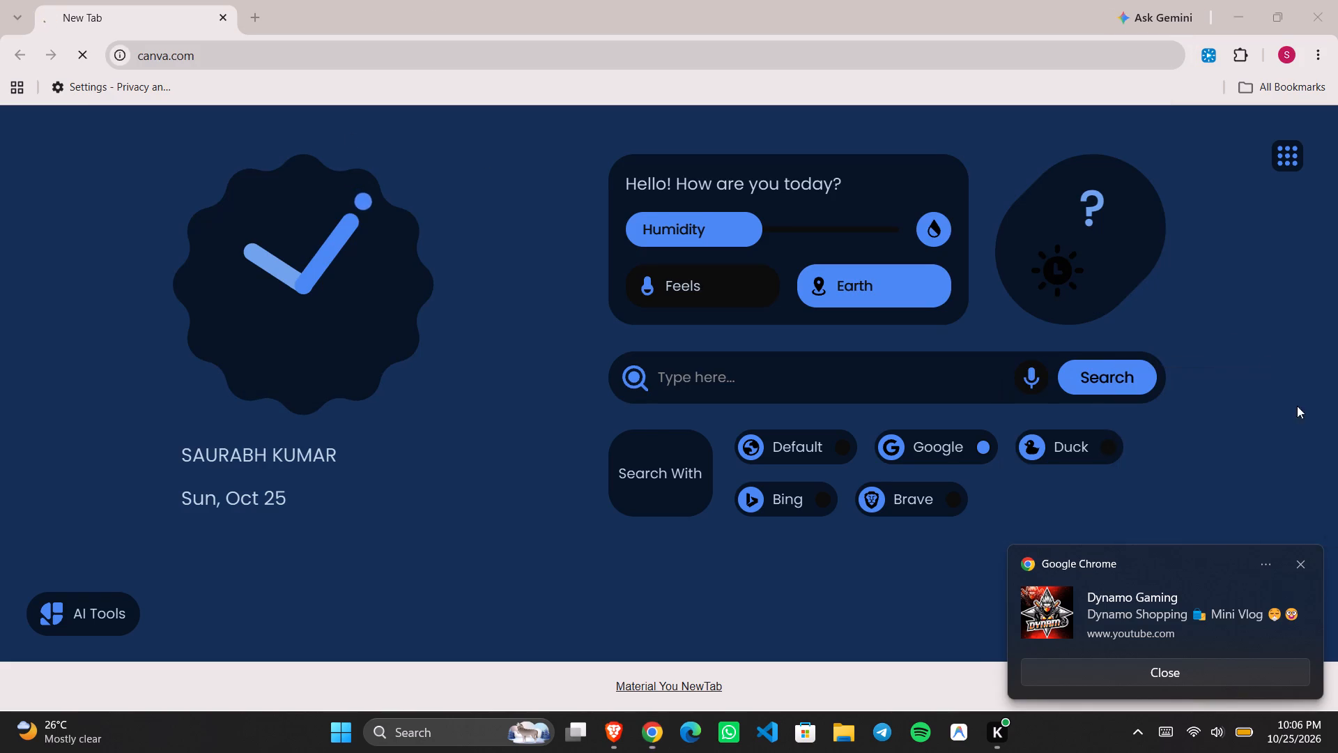
pyautogui.click(1303, 561)
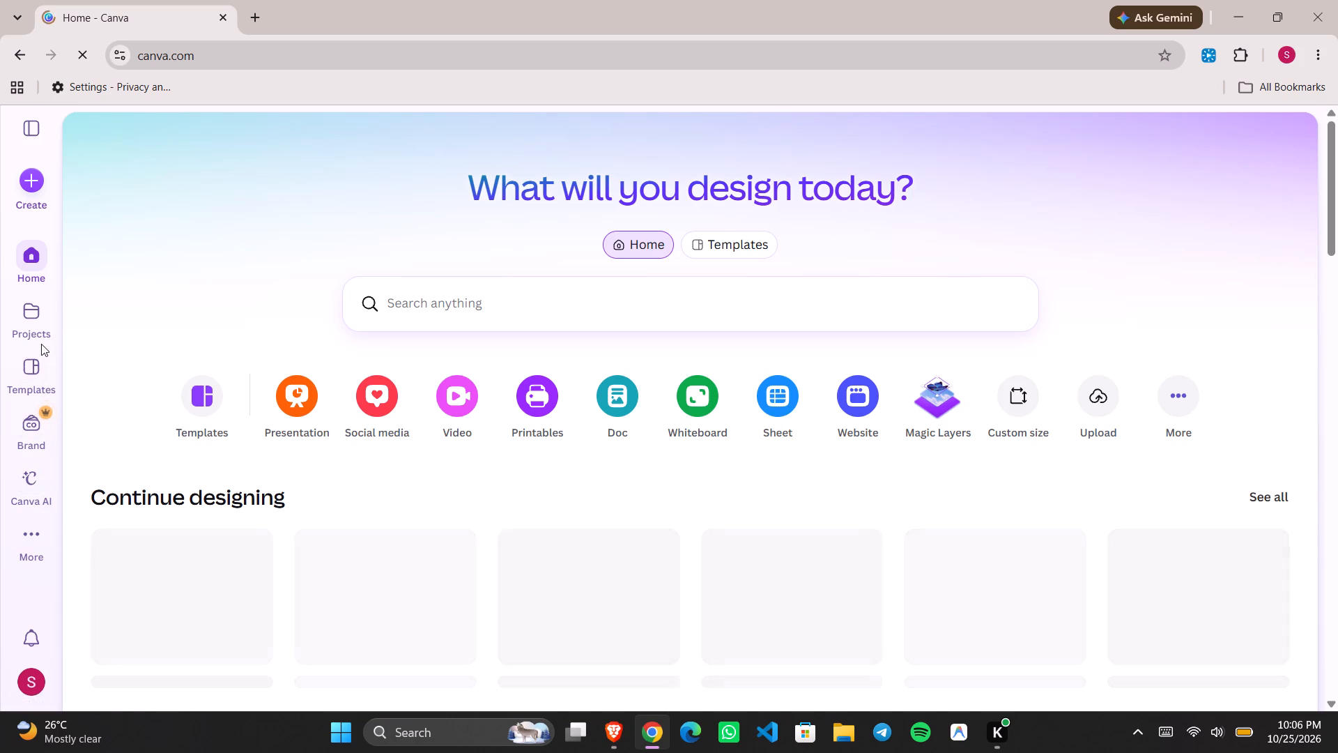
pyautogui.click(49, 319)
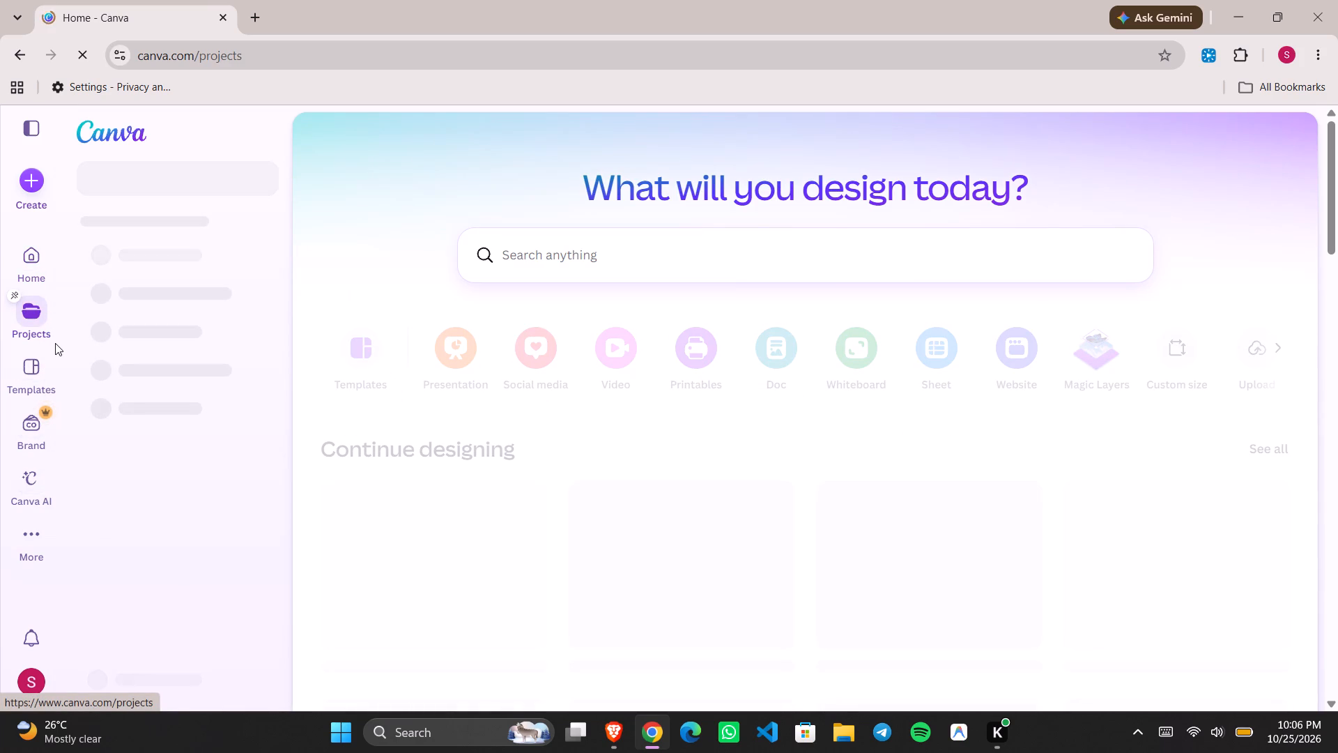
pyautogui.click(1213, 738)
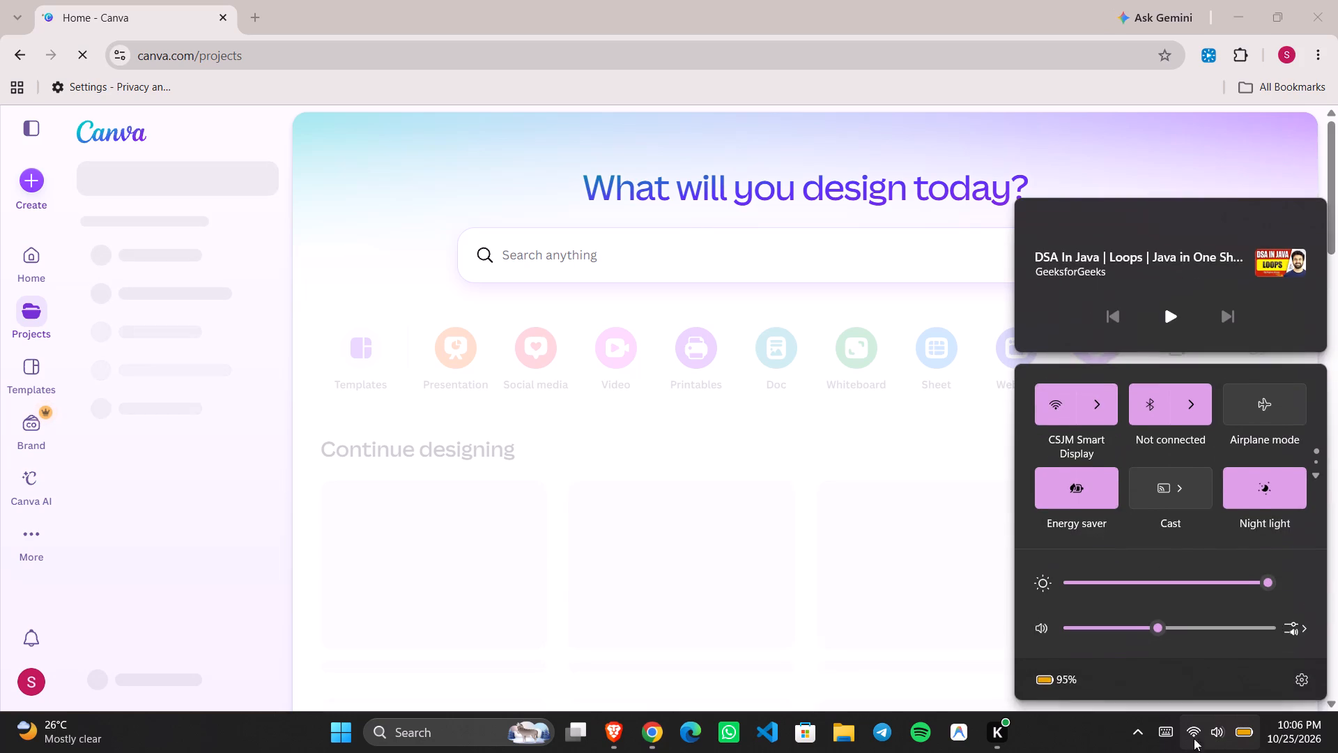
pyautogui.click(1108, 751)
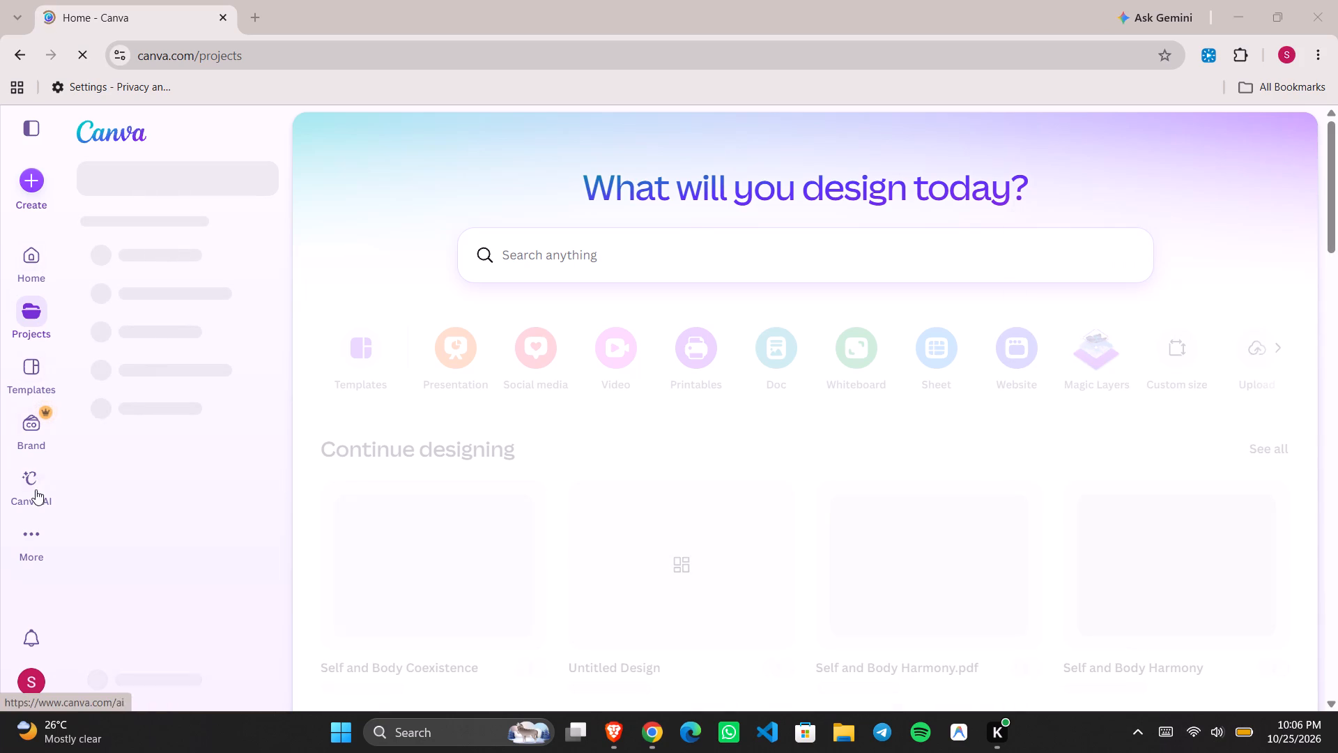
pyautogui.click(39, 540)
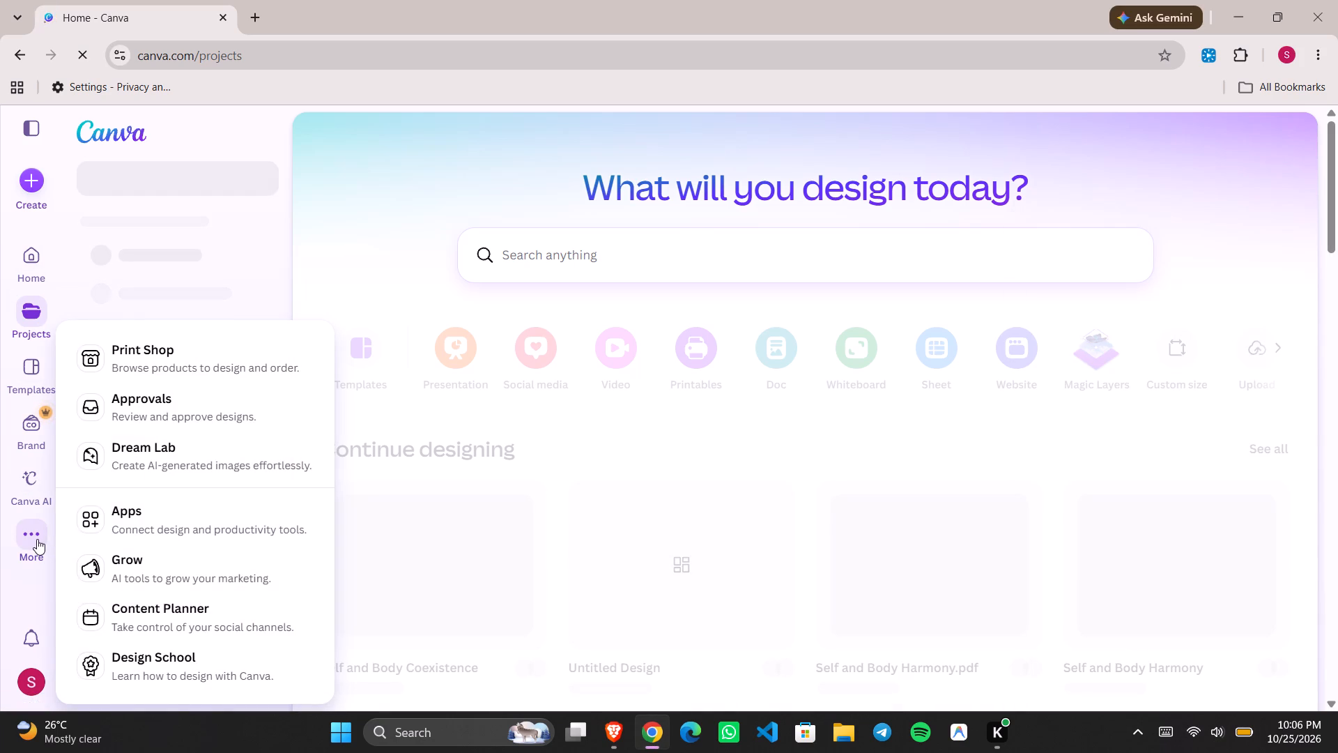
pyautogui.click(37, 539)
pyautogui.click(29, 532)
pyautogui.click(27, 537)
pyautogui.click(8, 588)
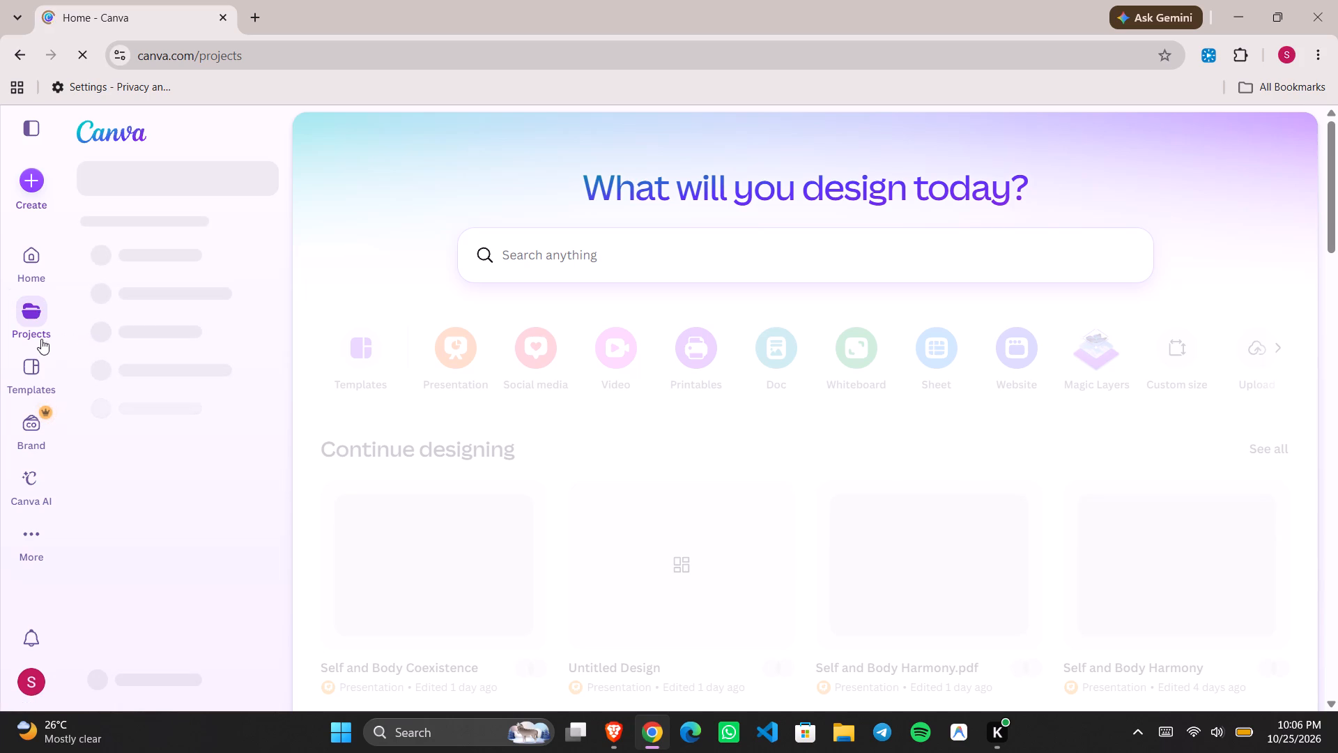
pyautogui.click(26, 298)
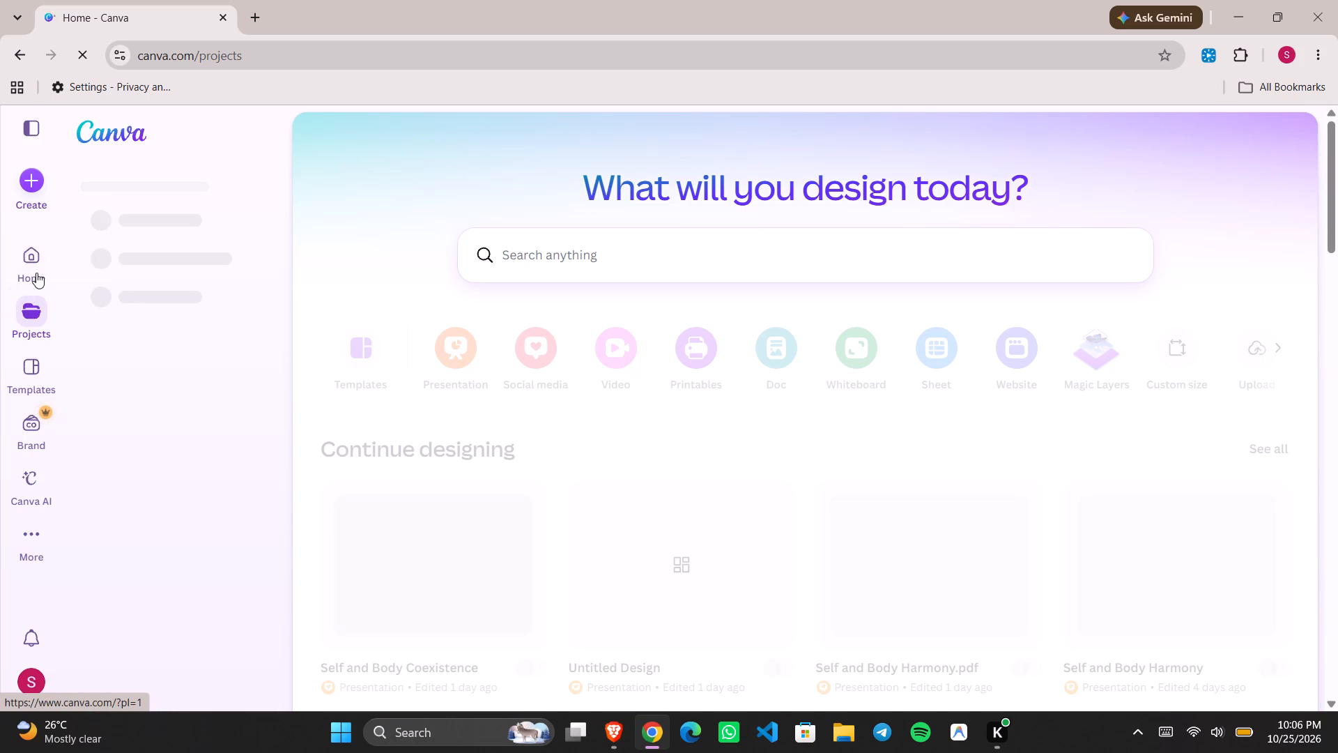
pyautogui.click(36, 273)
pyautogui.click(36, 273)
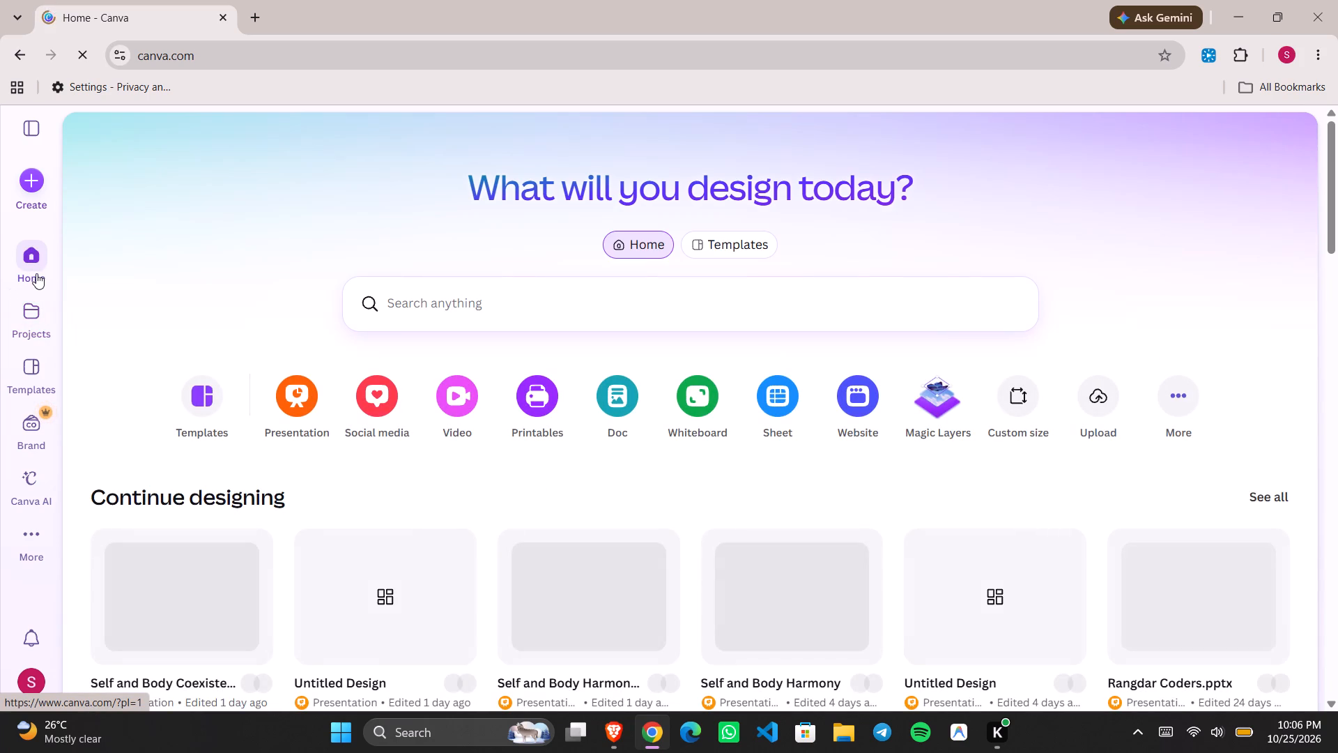
# Open the Self and Body Coexistence presentation from the recent designs to check its contents.
pyautogui.scroll(-3, 178, 415)
pyautogui.click(148, 334)
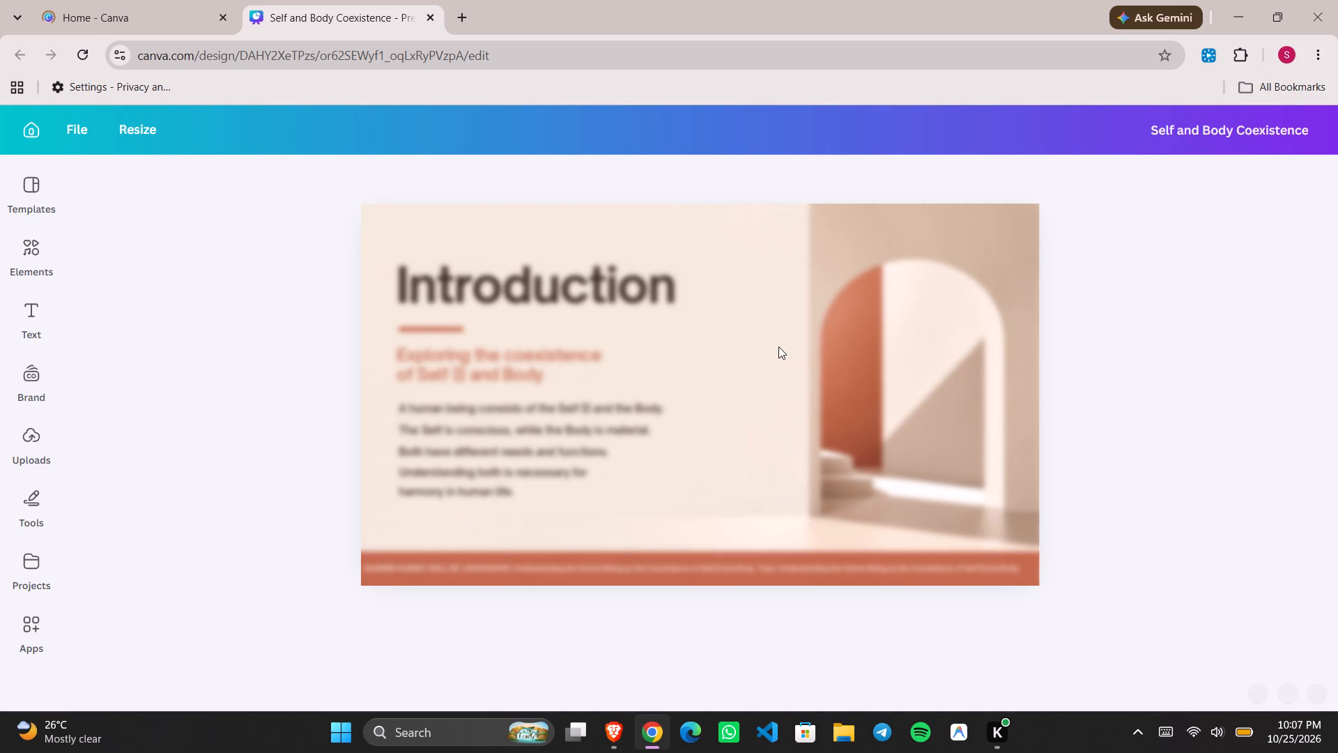
pyautogui.click(110, 0)
pyautogui.click(302, 0)
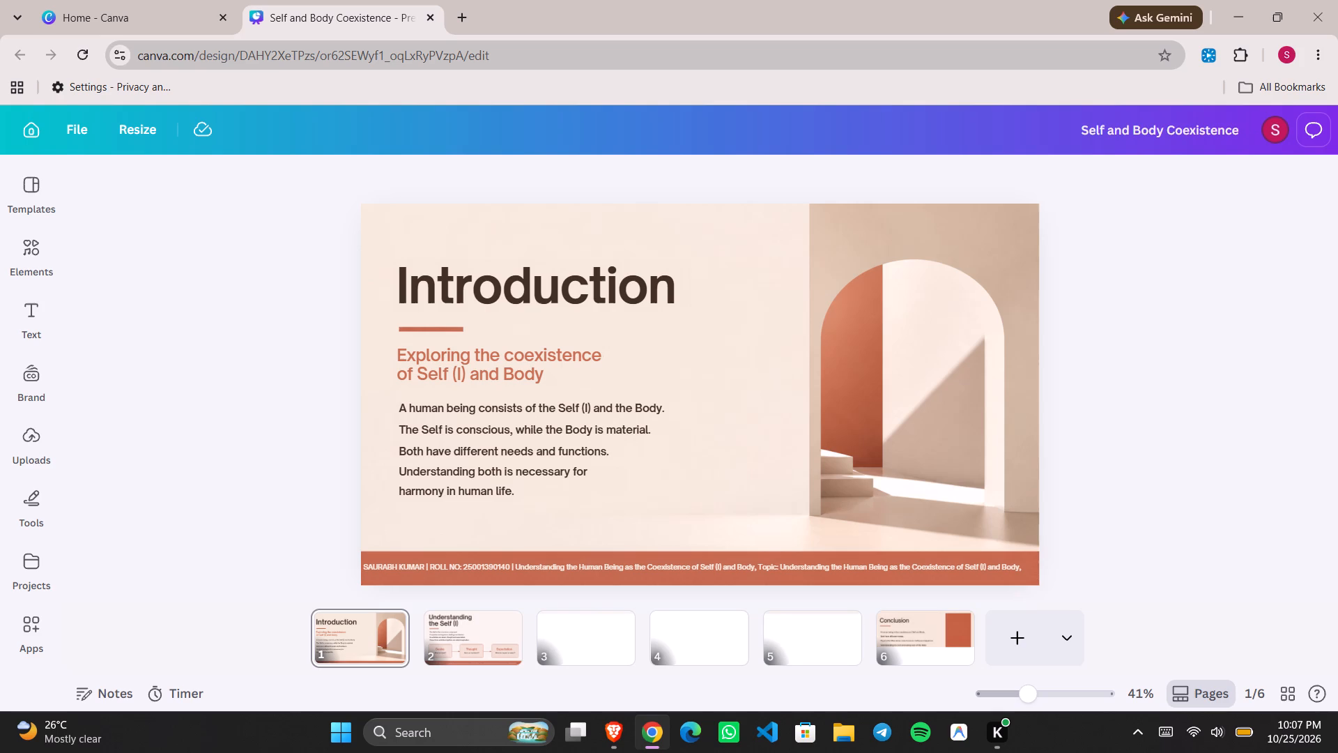
# Open the Self and Body Harmony.pdf presentation from the Canva home page and close the Self and Body Coexistence design.
pyautogui.click(101, 0)
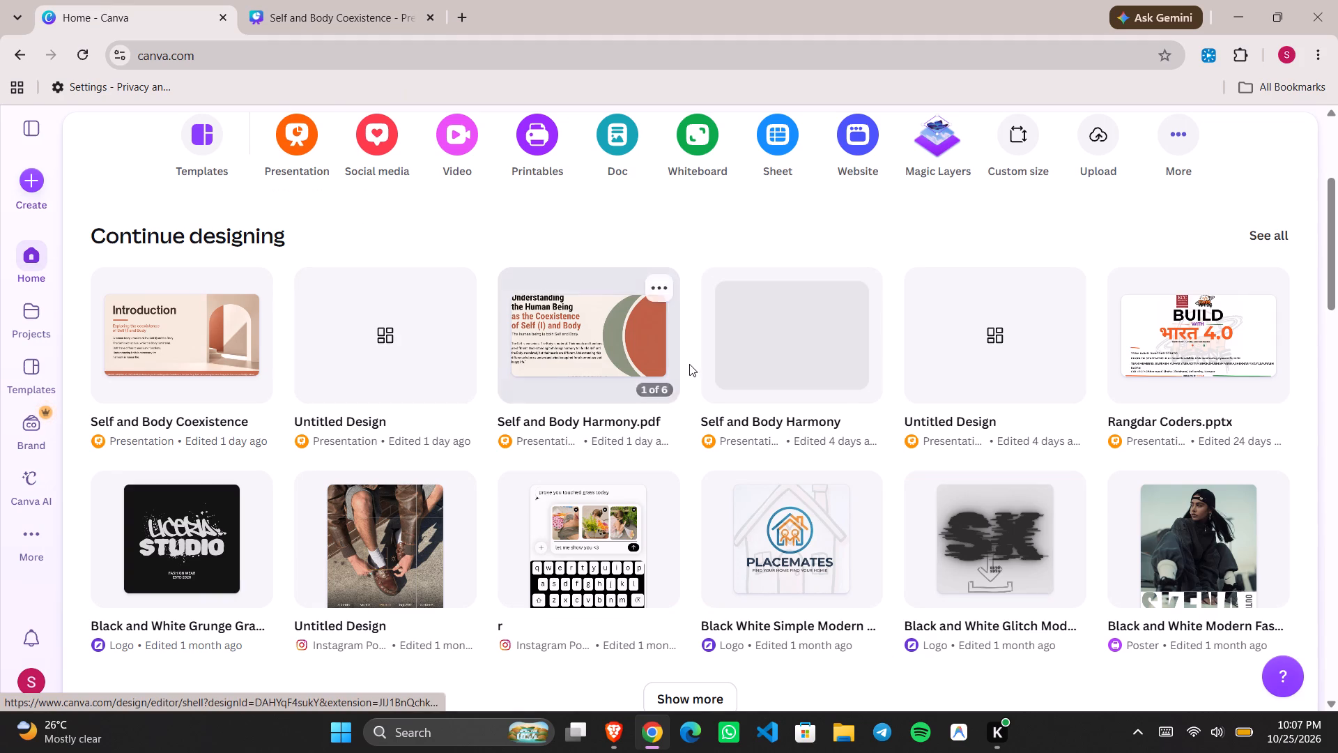
pyautogui.moveTo(552, 366); pyautogui.dragTo(596, 16)
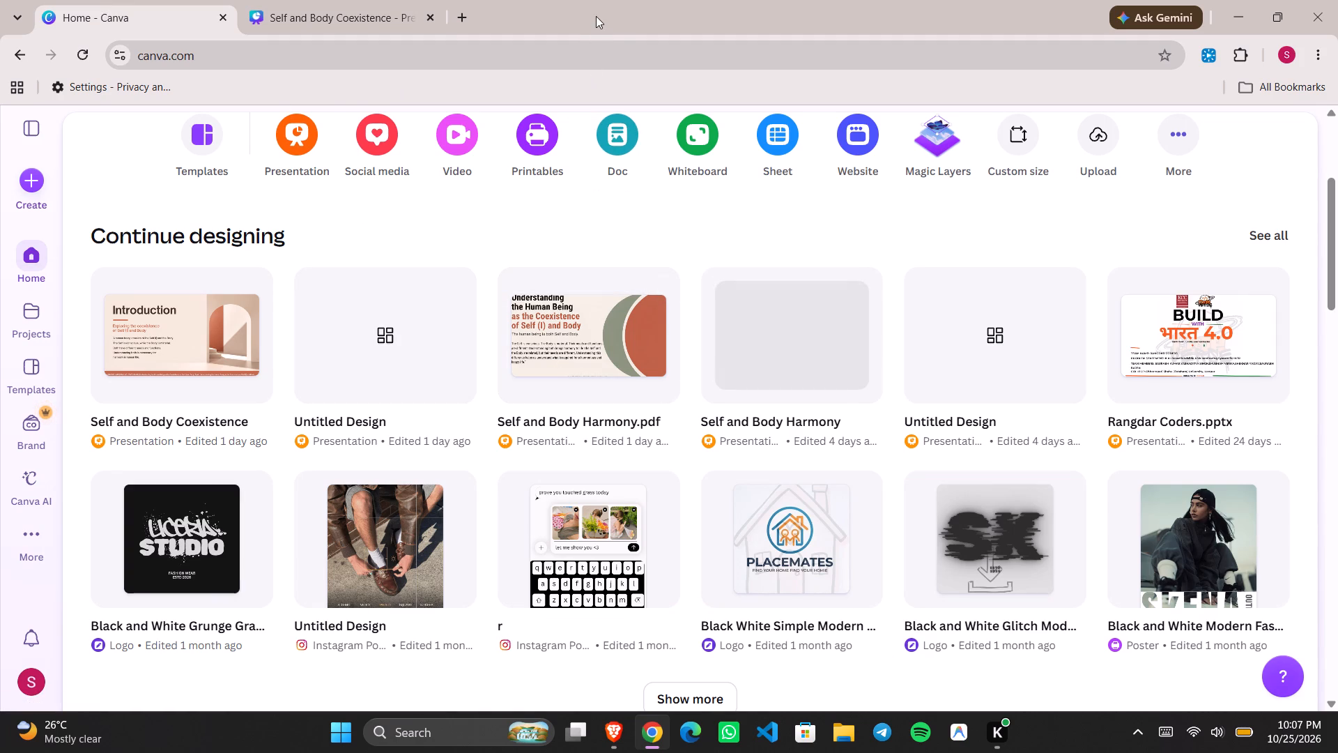
pyautogui.click(597, 368)
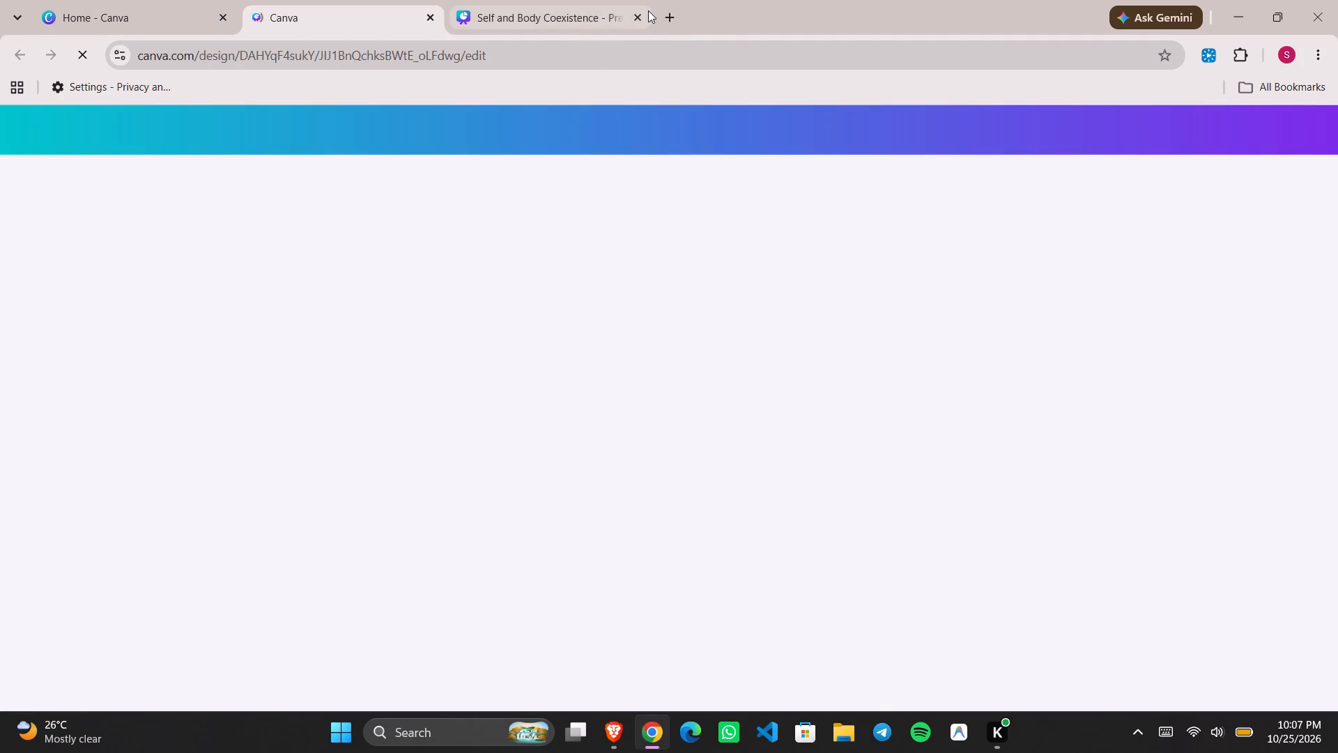
pyautogui.click(631, 18)
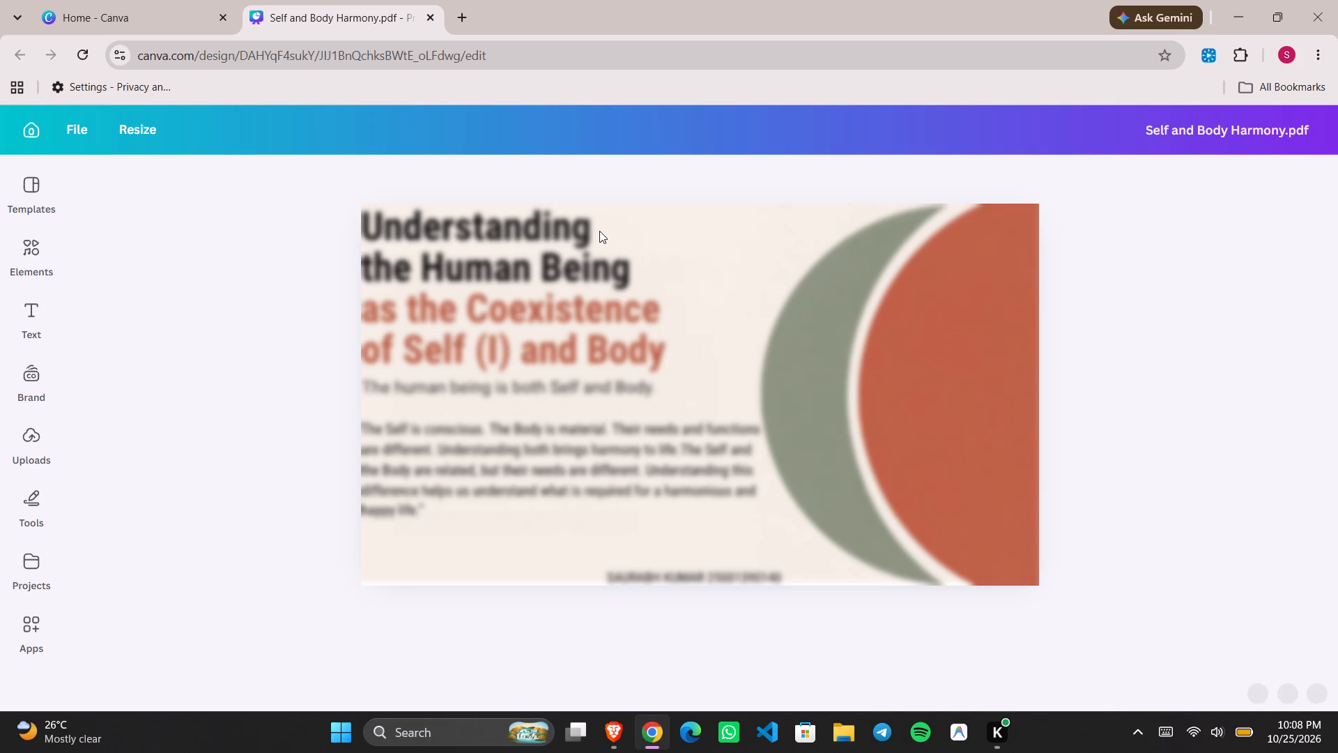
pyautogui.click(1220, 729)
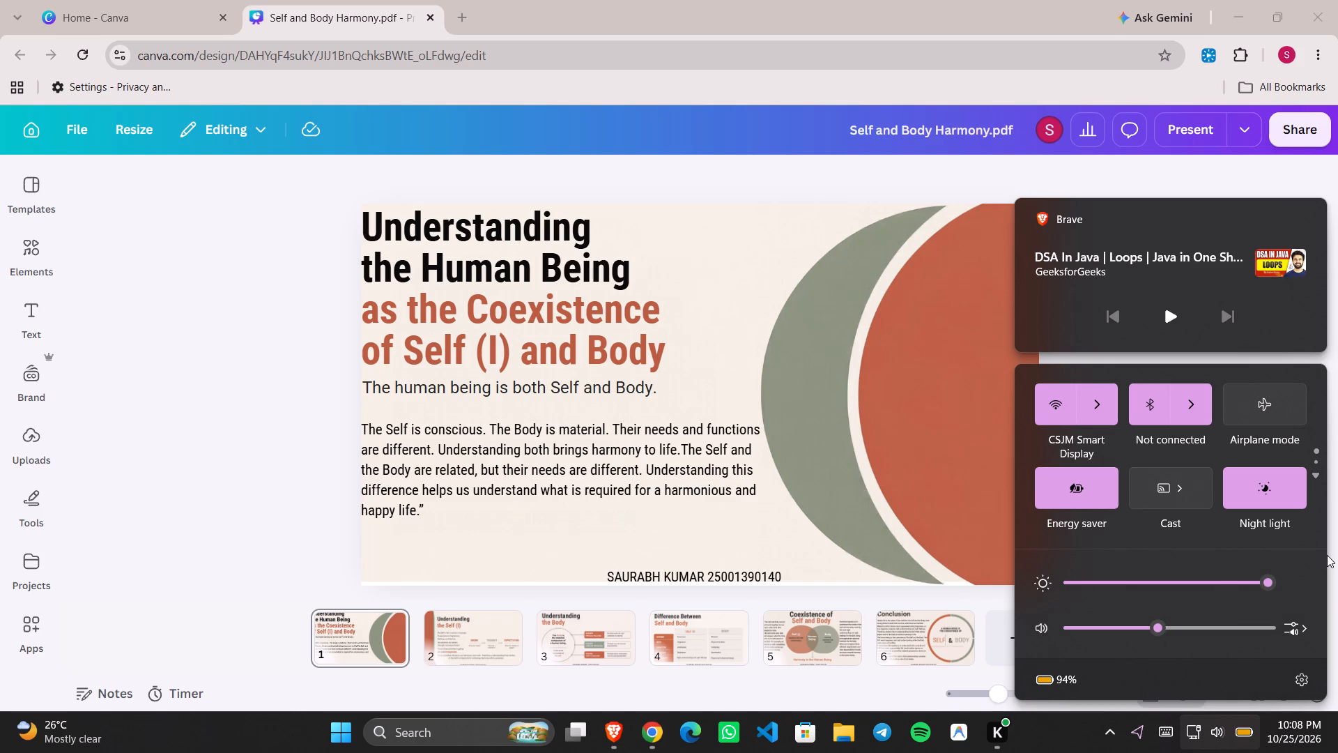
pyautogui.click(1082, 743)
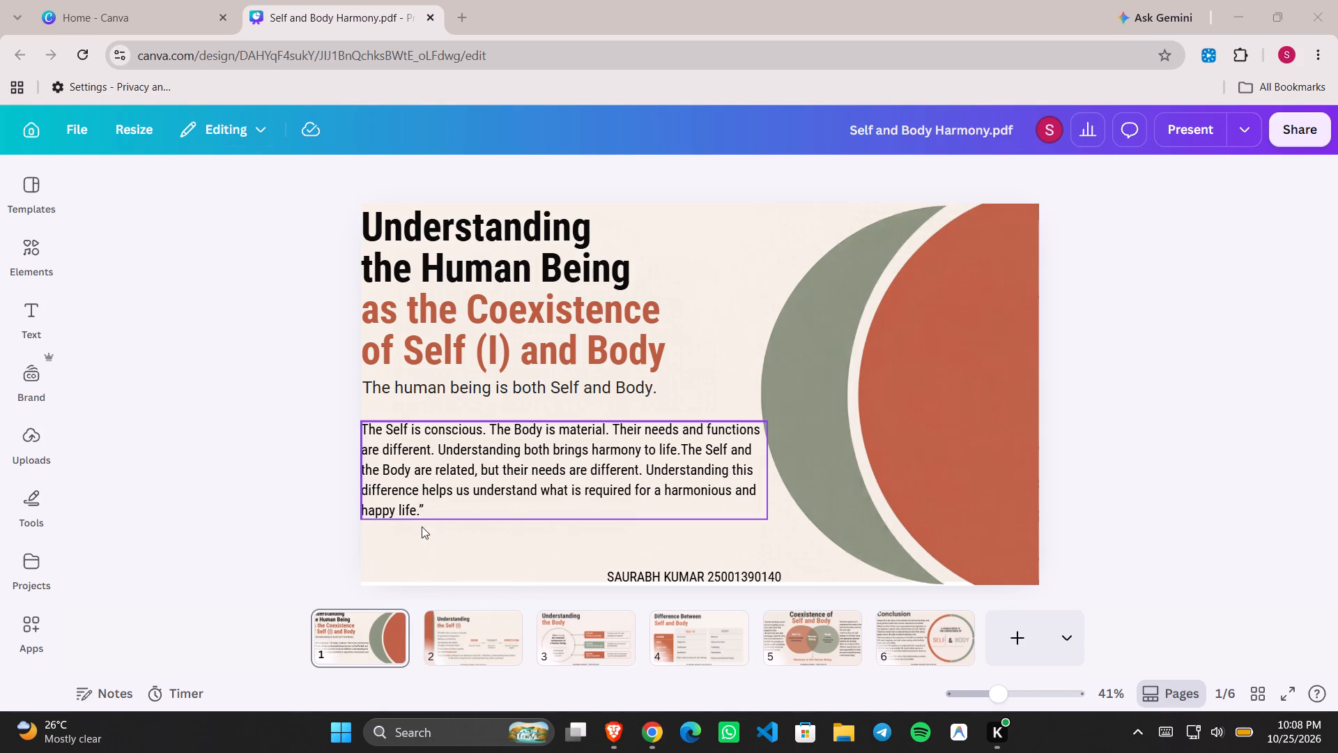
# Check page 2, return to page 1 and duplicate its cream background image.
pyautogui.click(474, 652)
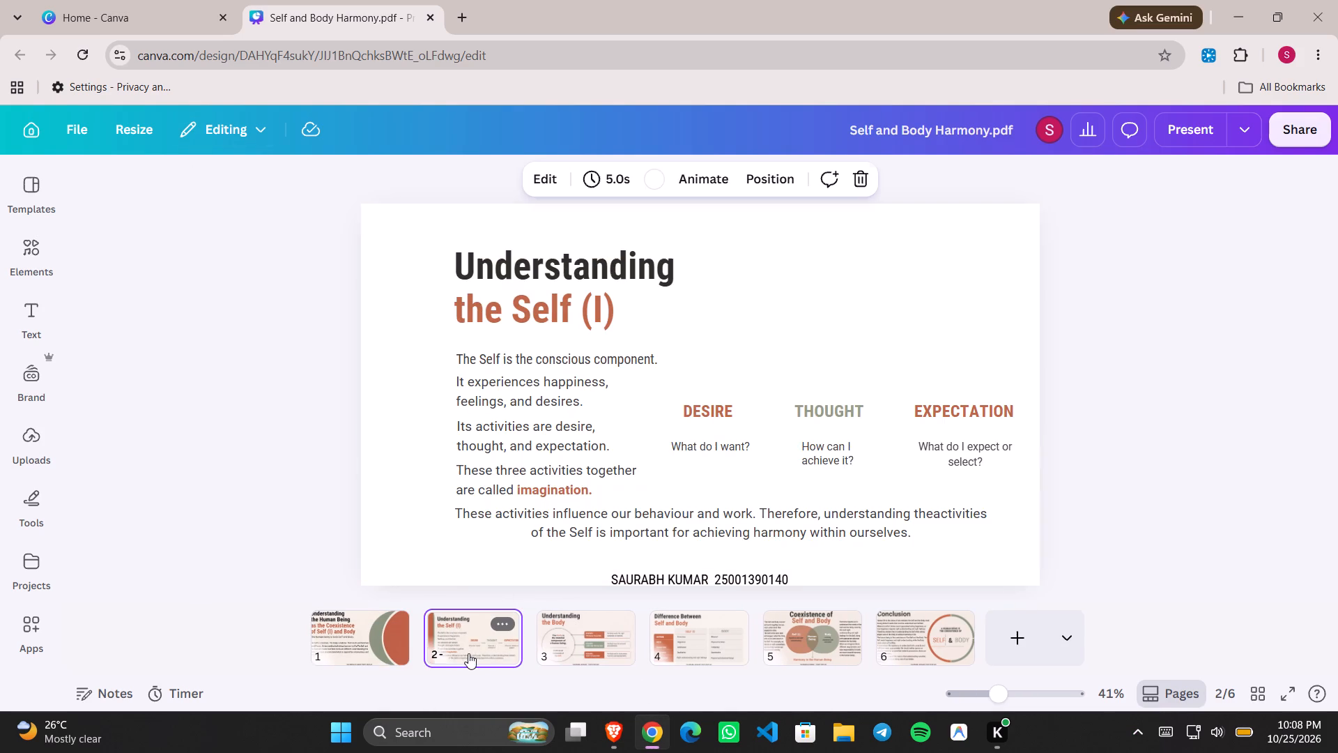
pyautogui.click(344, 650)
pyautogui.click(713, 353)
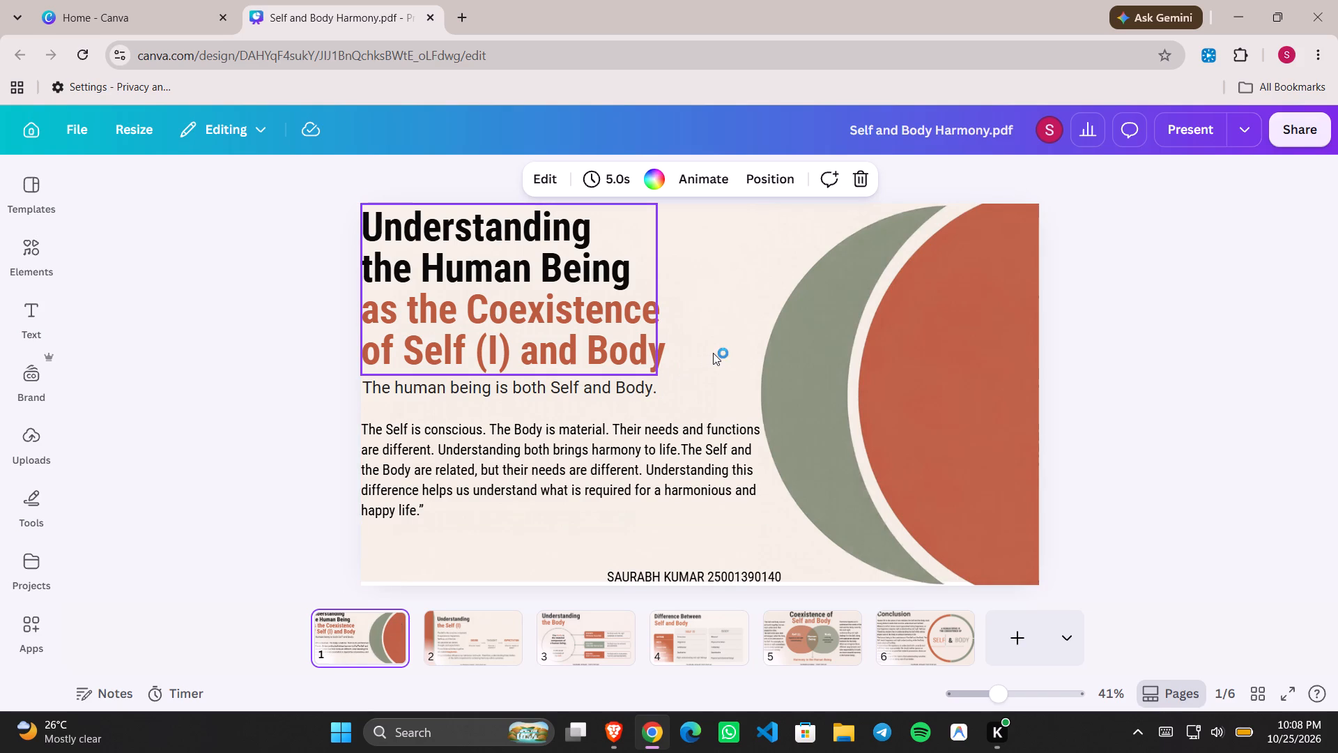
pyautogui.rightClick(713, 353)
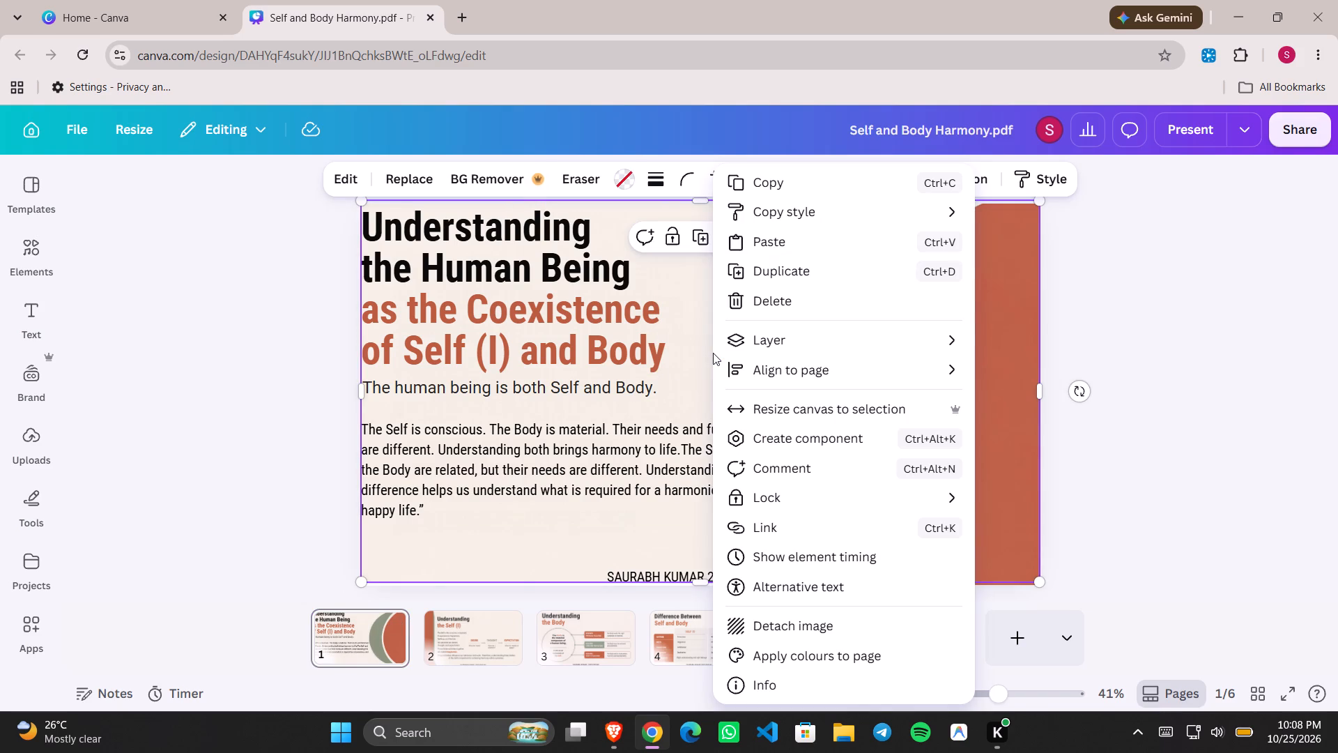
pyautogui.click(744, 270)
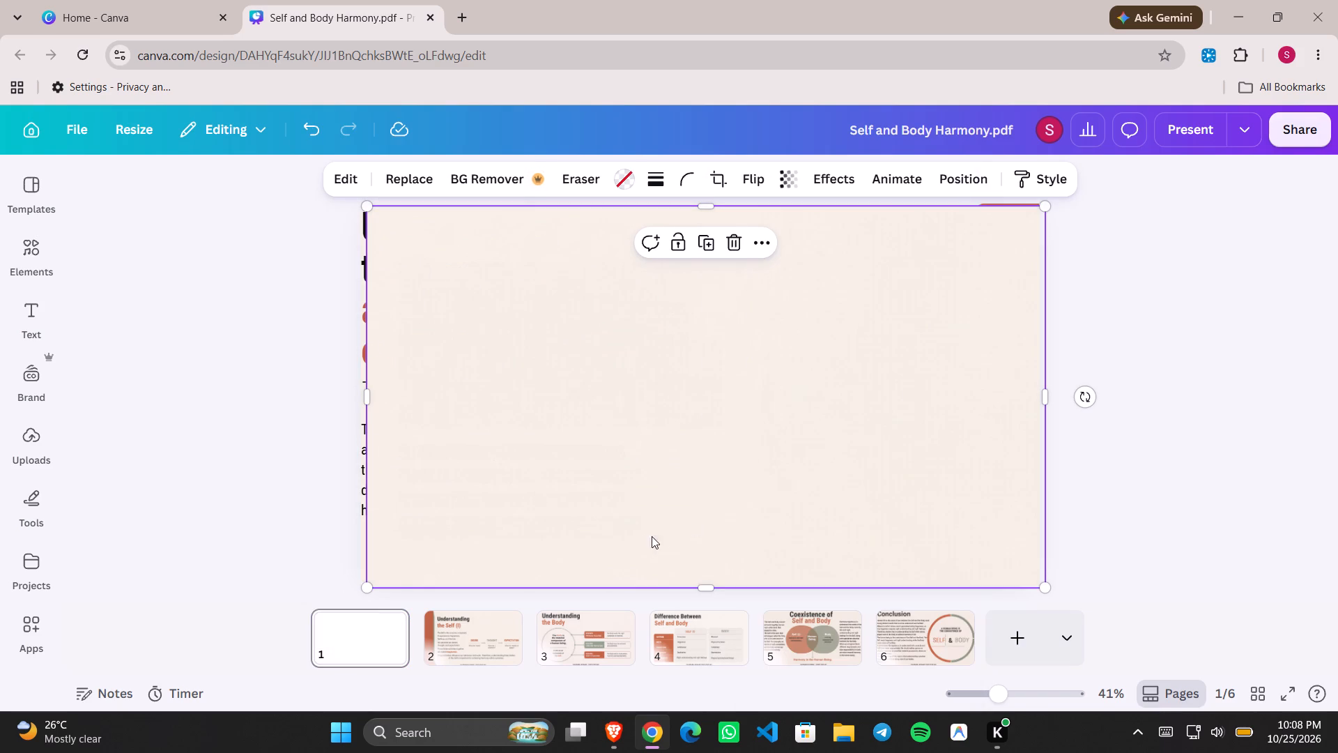
# Try to move the duplicated background image from page 1 onto a newly added blank page 7.
pyautogui.moveTo(704, 462); pyautogui.dragTo(632, 487)
pyautogui.moveTo(632, 487); pyautogui.dragTo(615, 489)
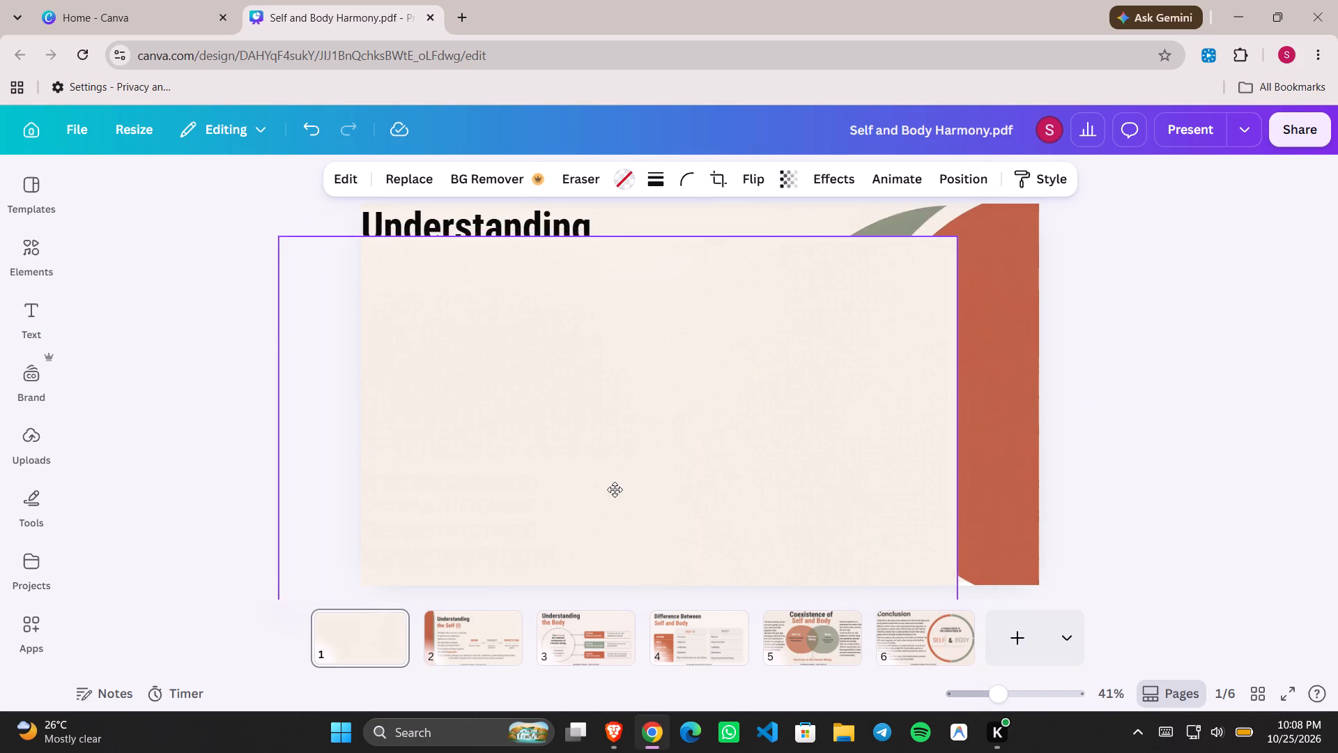
pyautogui.moveTo(615, 489); pyautogui.dragTo(698, 445)
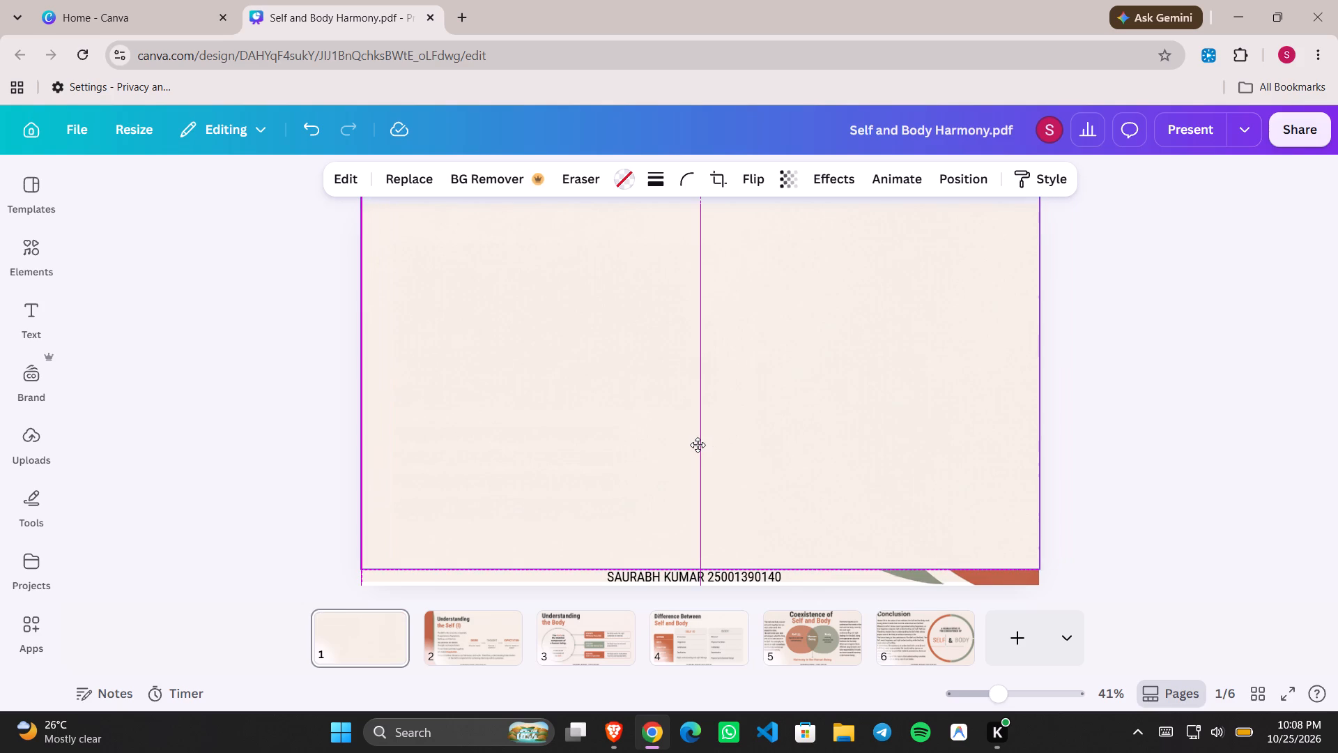
pyautogui.moveTo(698, 445); pyautogui.dragTo(694, 457)
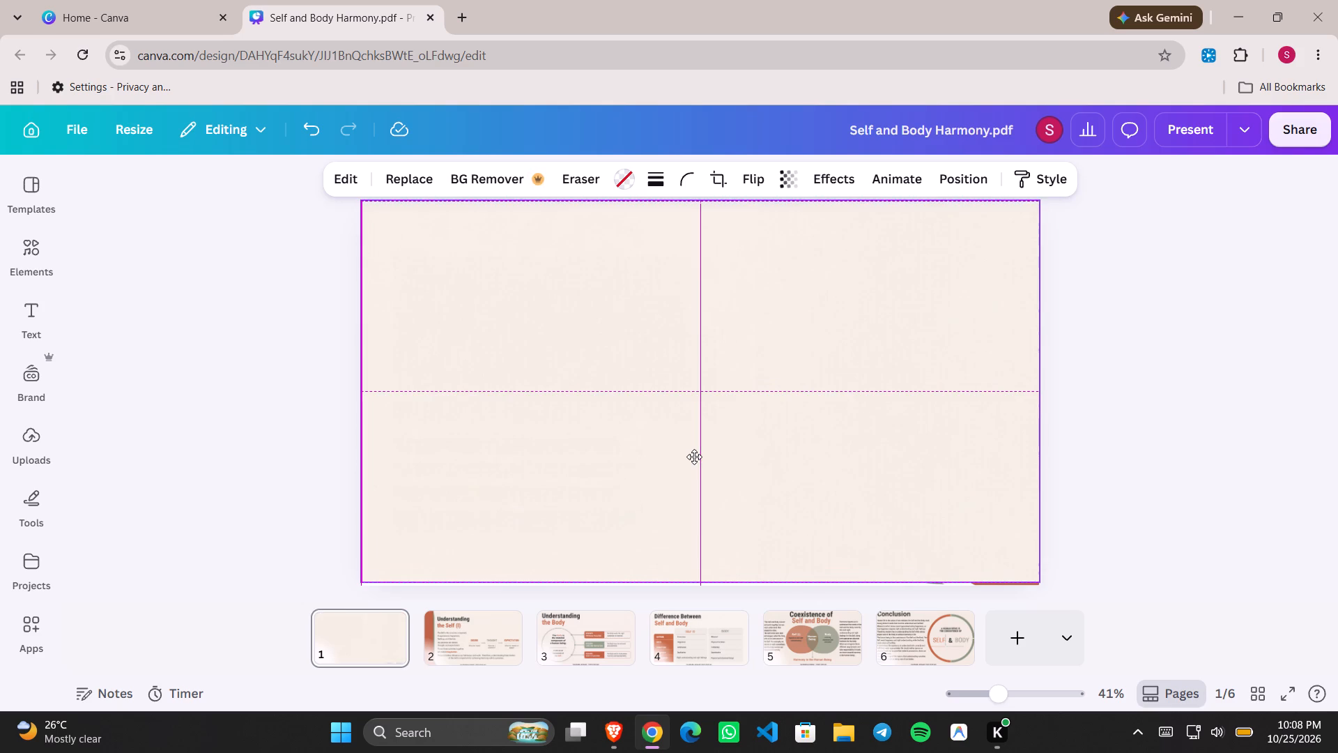
pyautogui.moveTo(694, 457); pyautogui.dragTo(1013, 640)
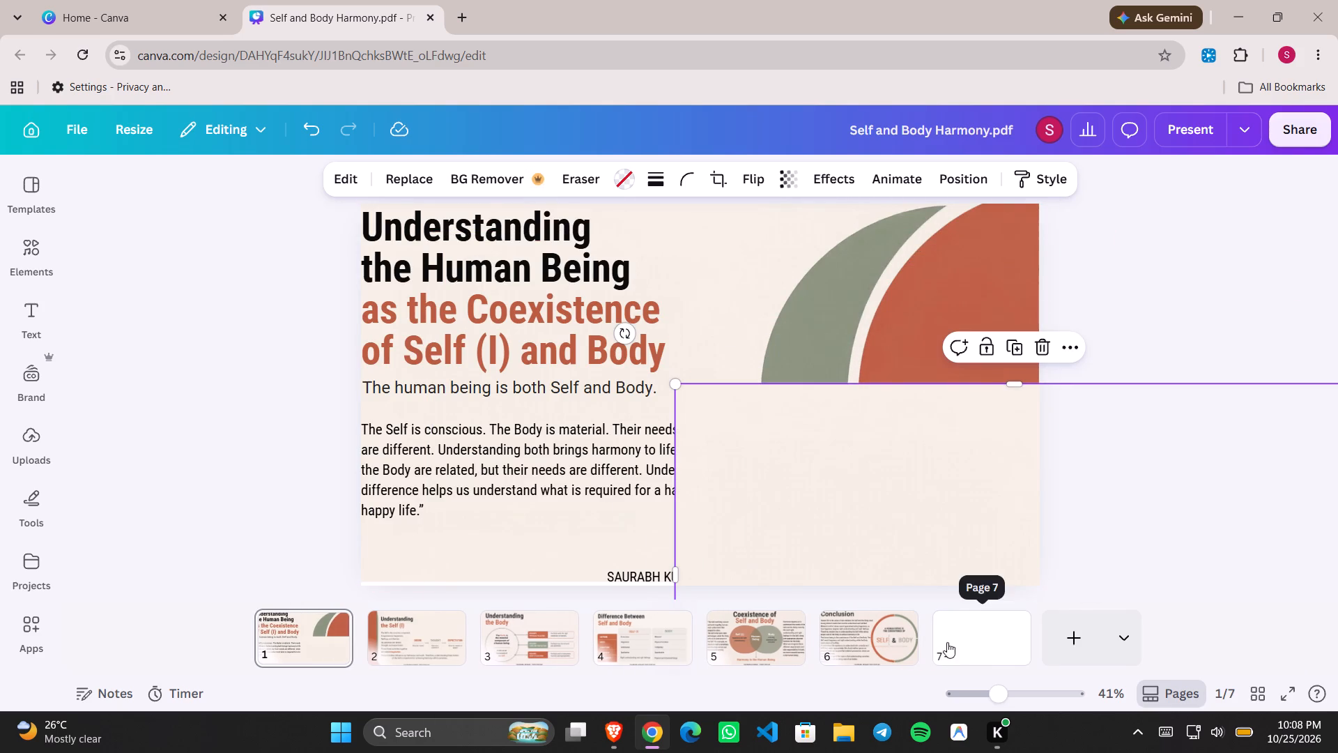
pyautogui.click(991, 640)
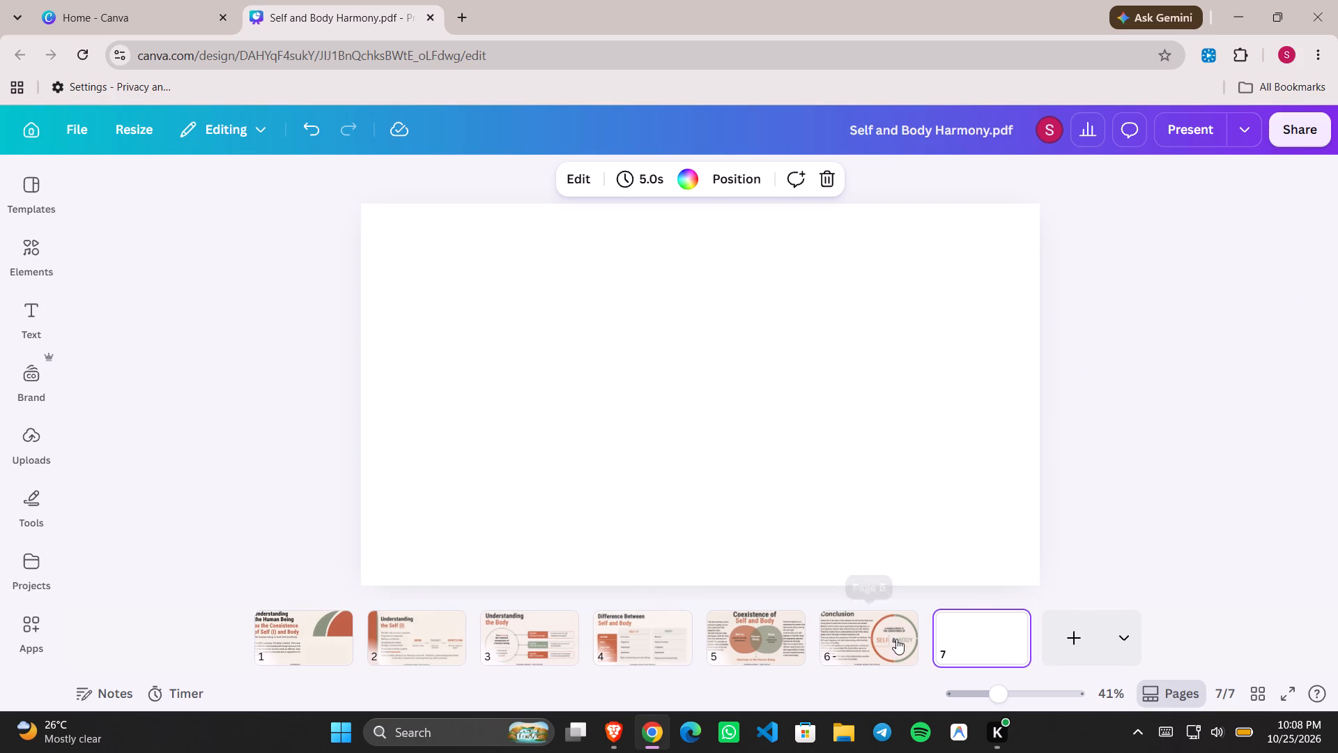
pyautogui.click(870, 630)
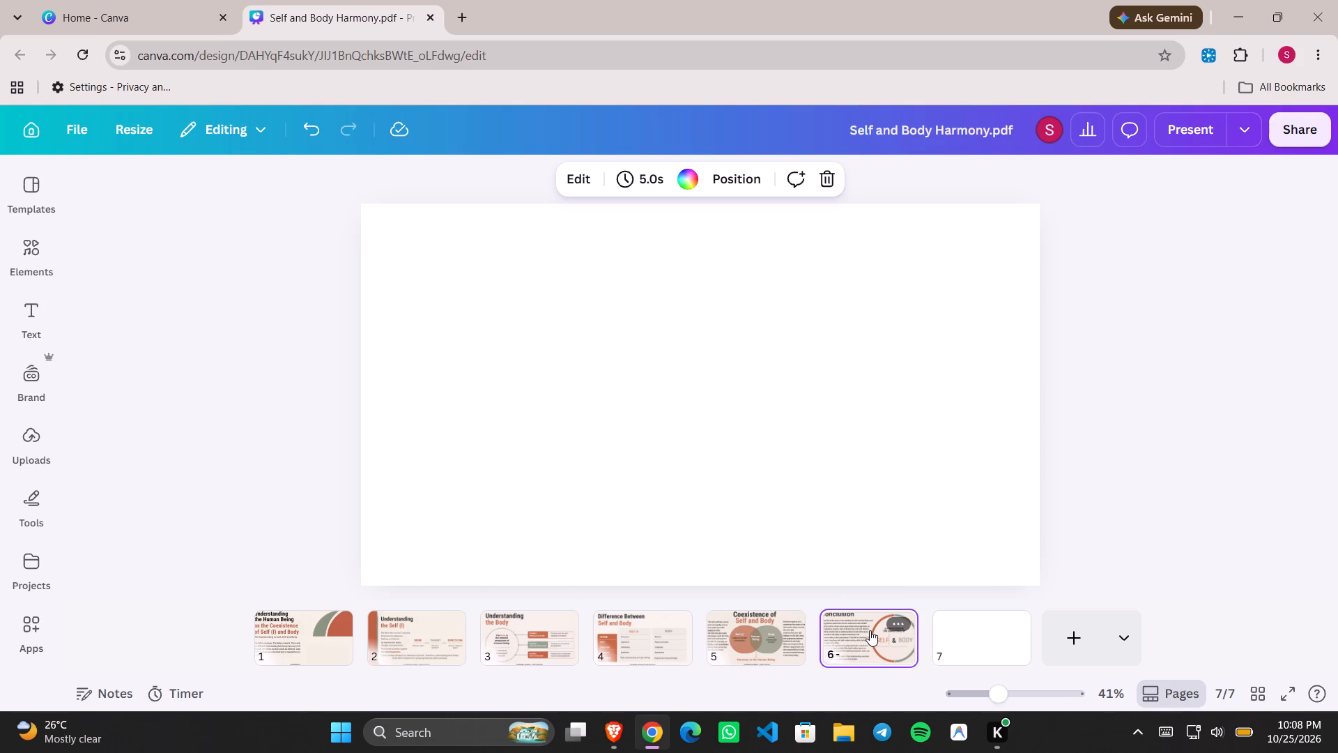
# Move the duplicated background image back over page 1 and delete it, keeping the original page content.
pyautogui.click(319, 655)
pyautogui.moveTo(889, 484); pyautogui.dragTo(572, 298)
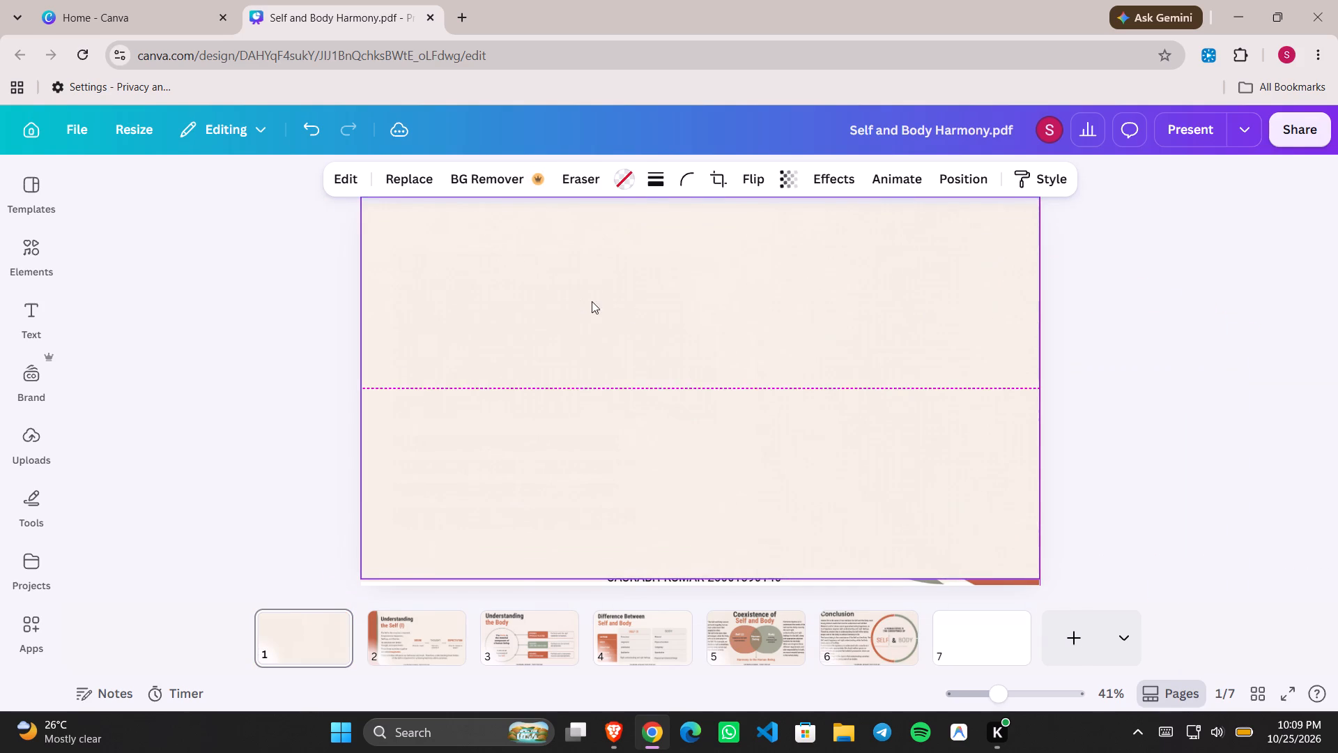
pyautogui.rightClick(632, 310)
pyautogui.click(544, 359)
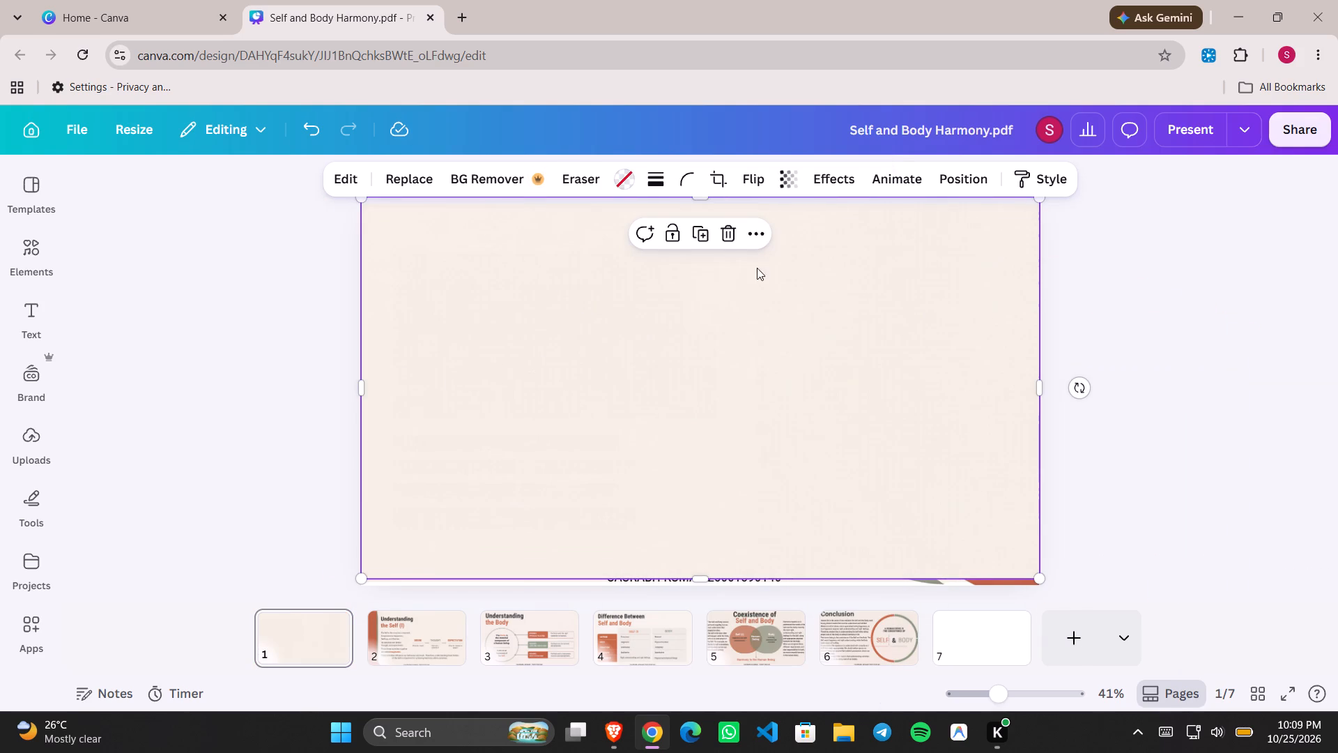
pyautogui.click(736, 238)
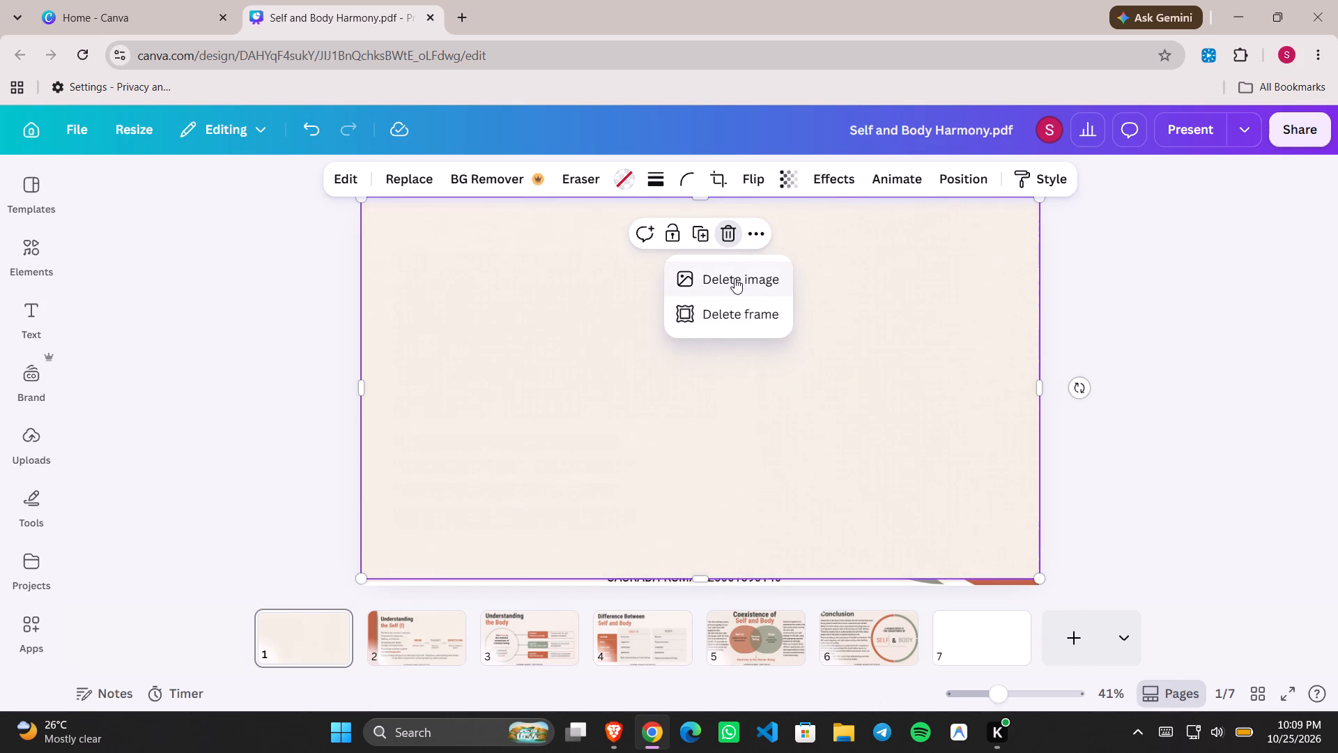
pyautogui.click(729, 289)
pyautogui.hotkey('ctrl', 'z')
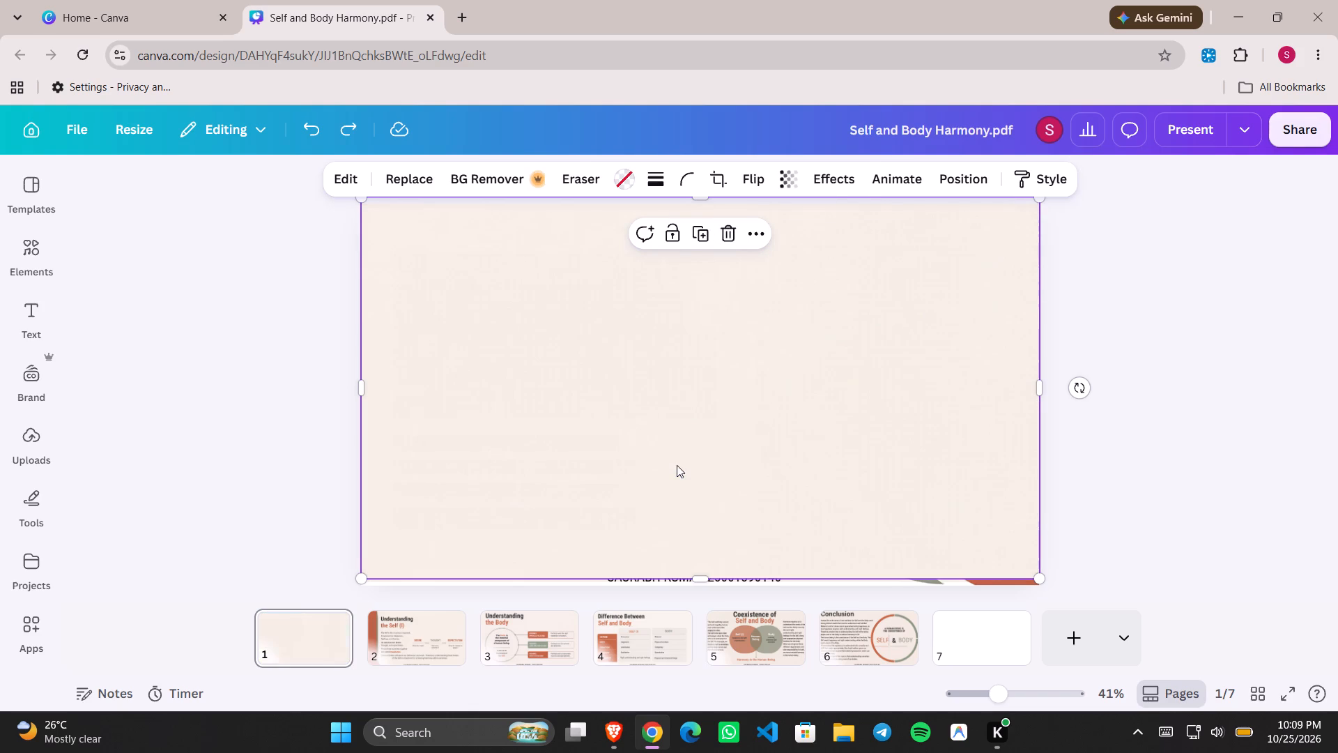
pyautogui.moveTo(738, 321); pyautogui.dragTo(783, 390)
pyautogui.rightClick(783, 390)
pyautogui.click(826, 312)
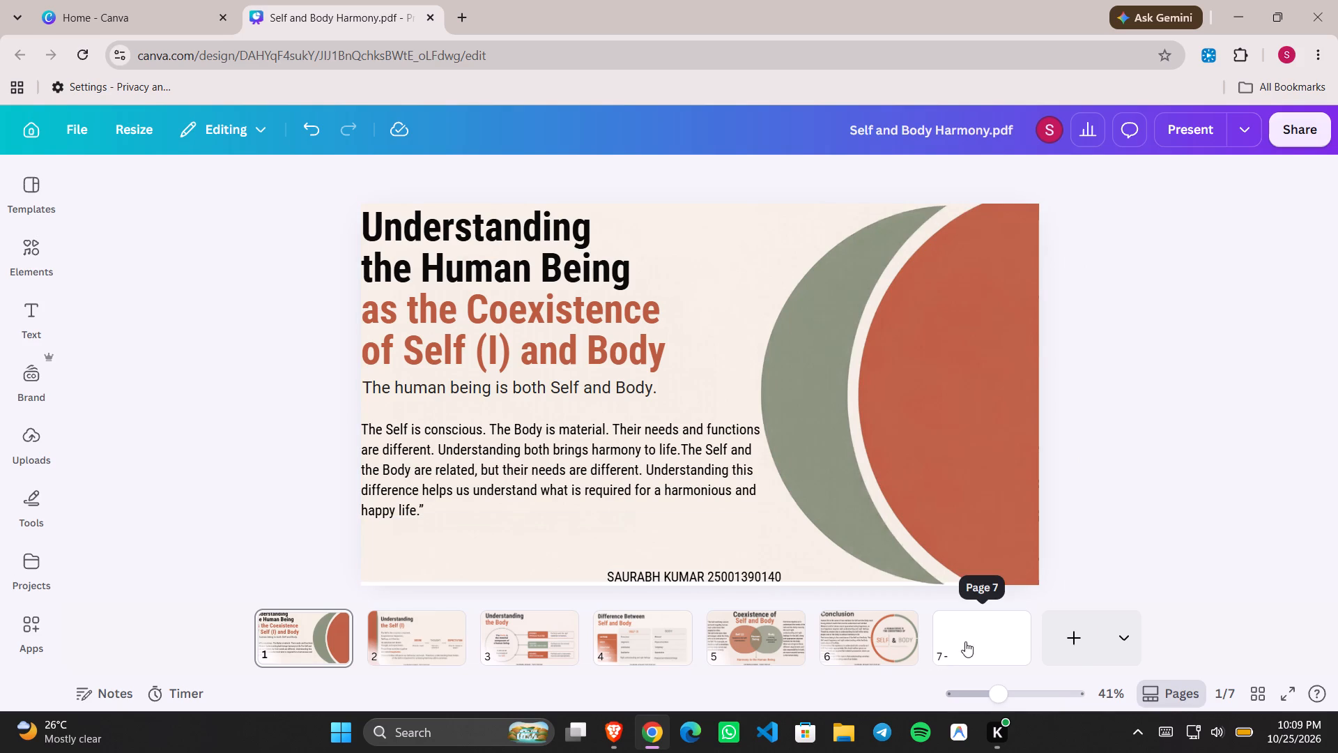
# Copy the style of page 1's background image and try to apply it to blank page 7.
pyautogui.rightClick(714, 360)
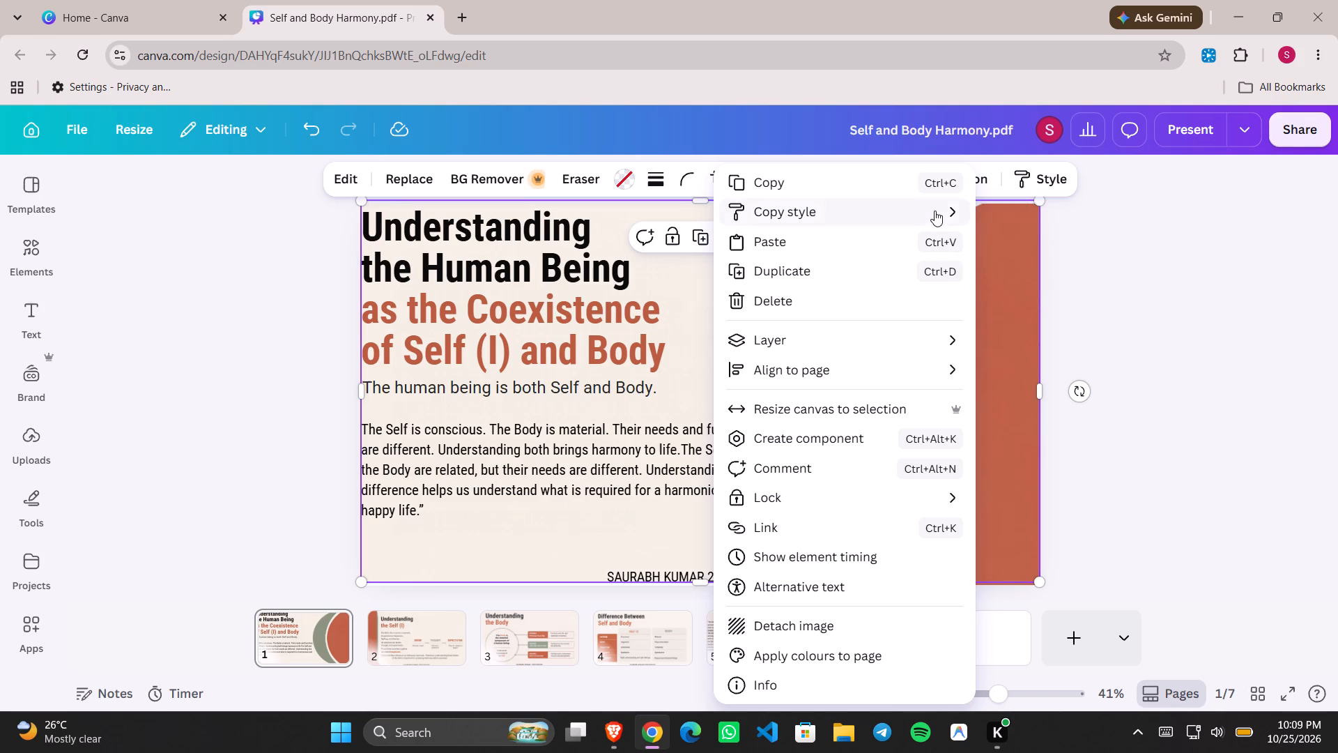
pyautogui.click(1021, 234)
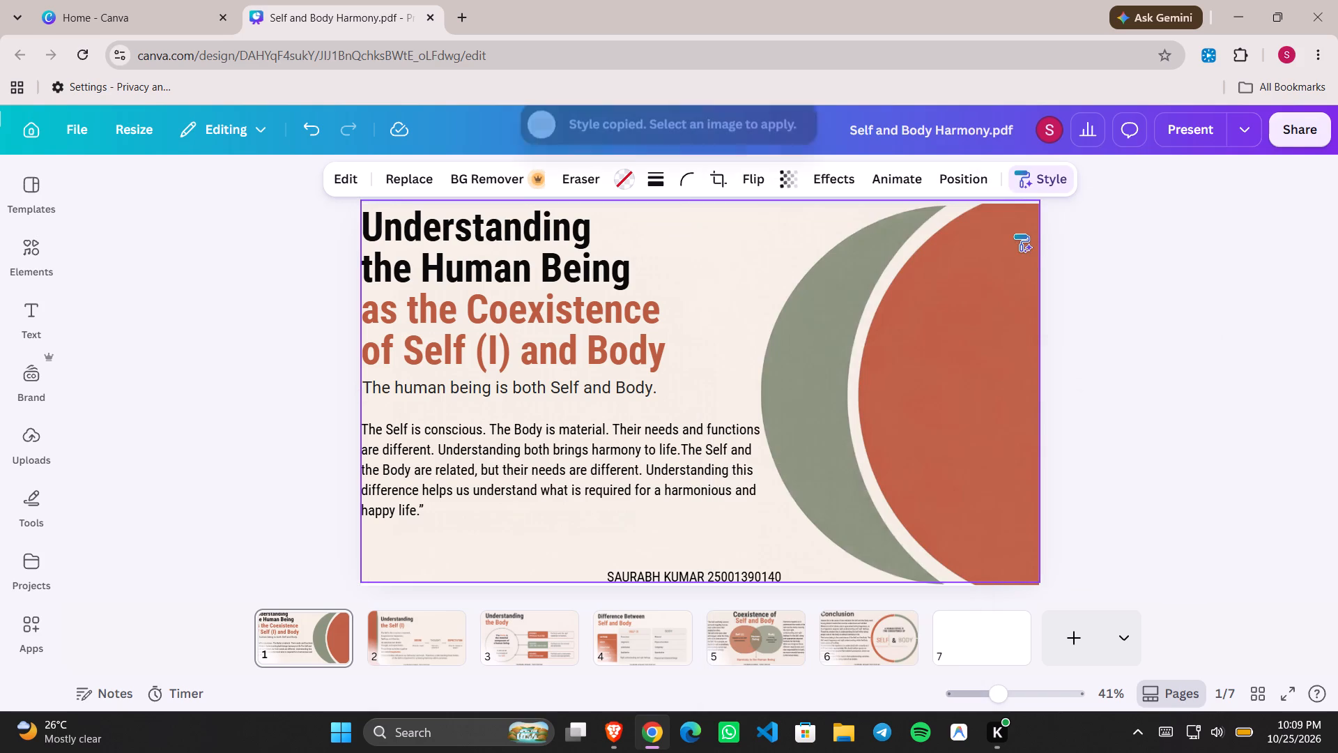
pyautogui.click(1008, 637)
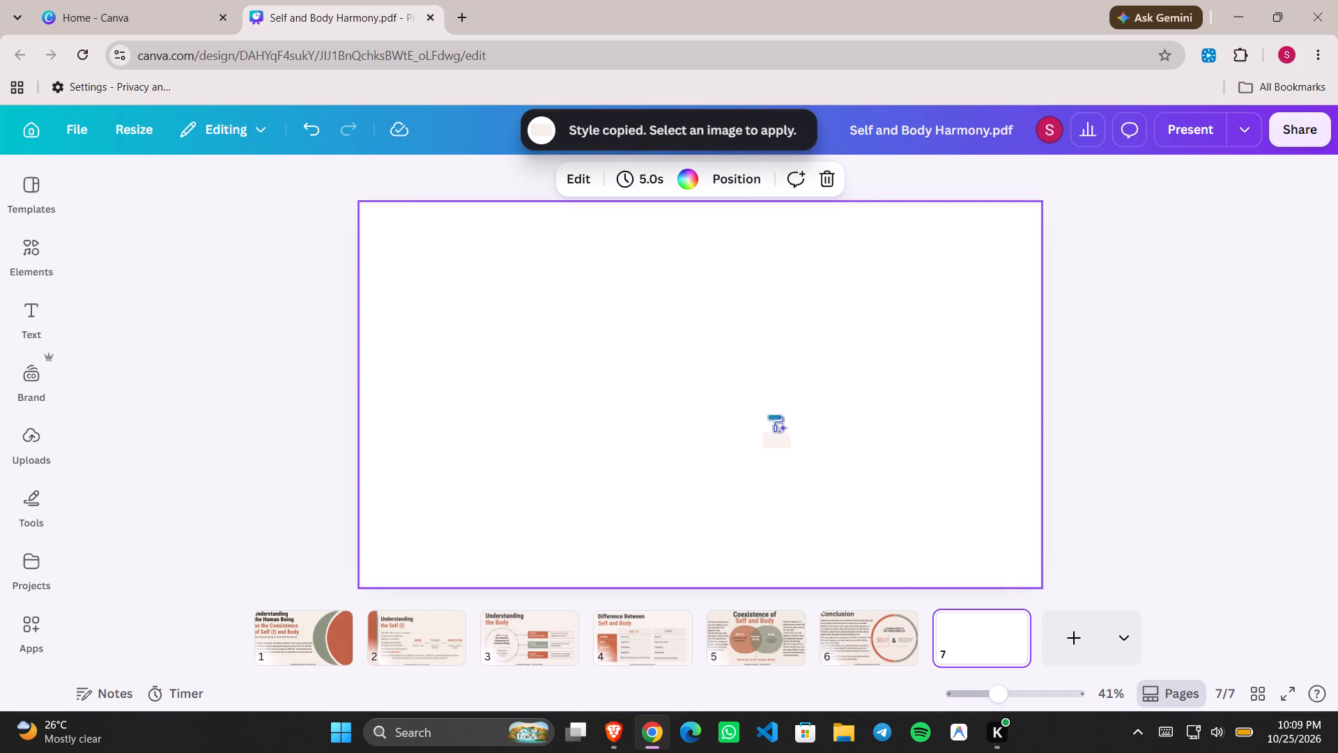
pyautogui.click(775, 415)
# Try to paste the copied content onto blank page 7, dismissing the clipboard permission request.
pyautogui.rightClick(778, 402)
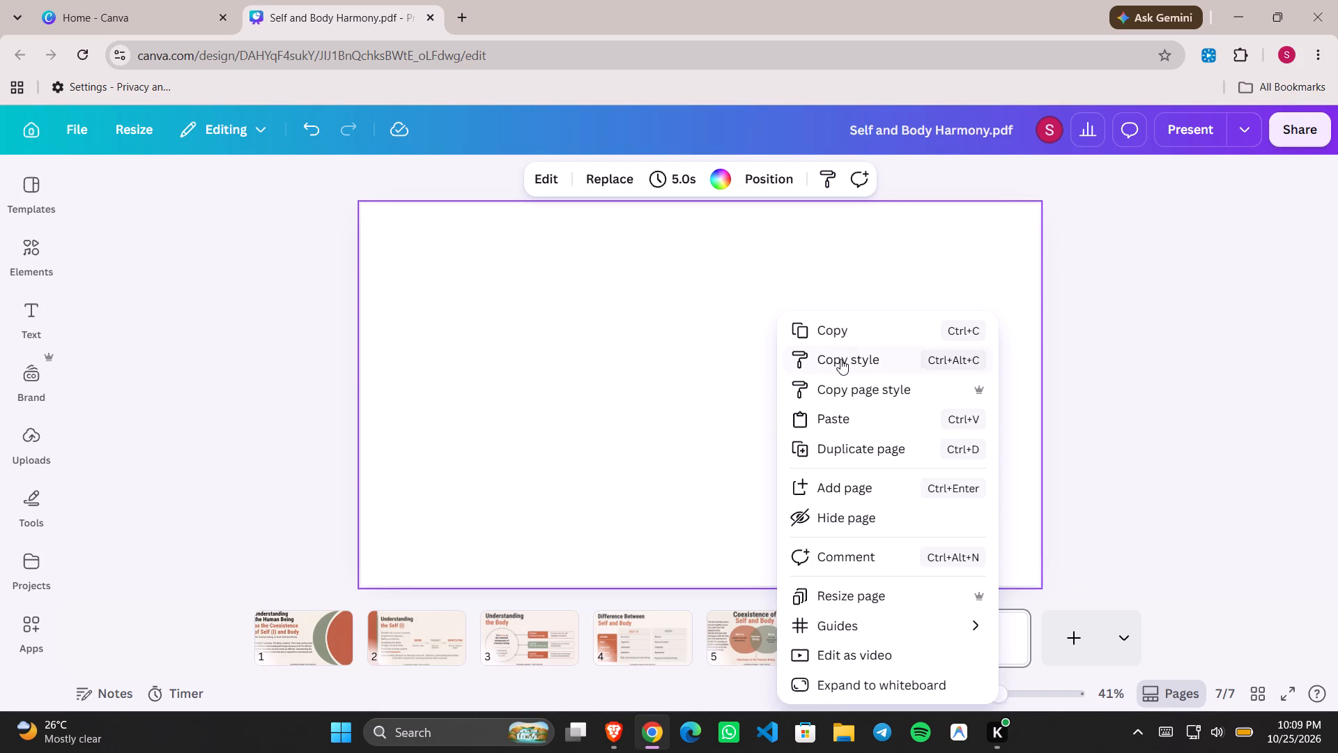
pyautogui.click(863, 423)
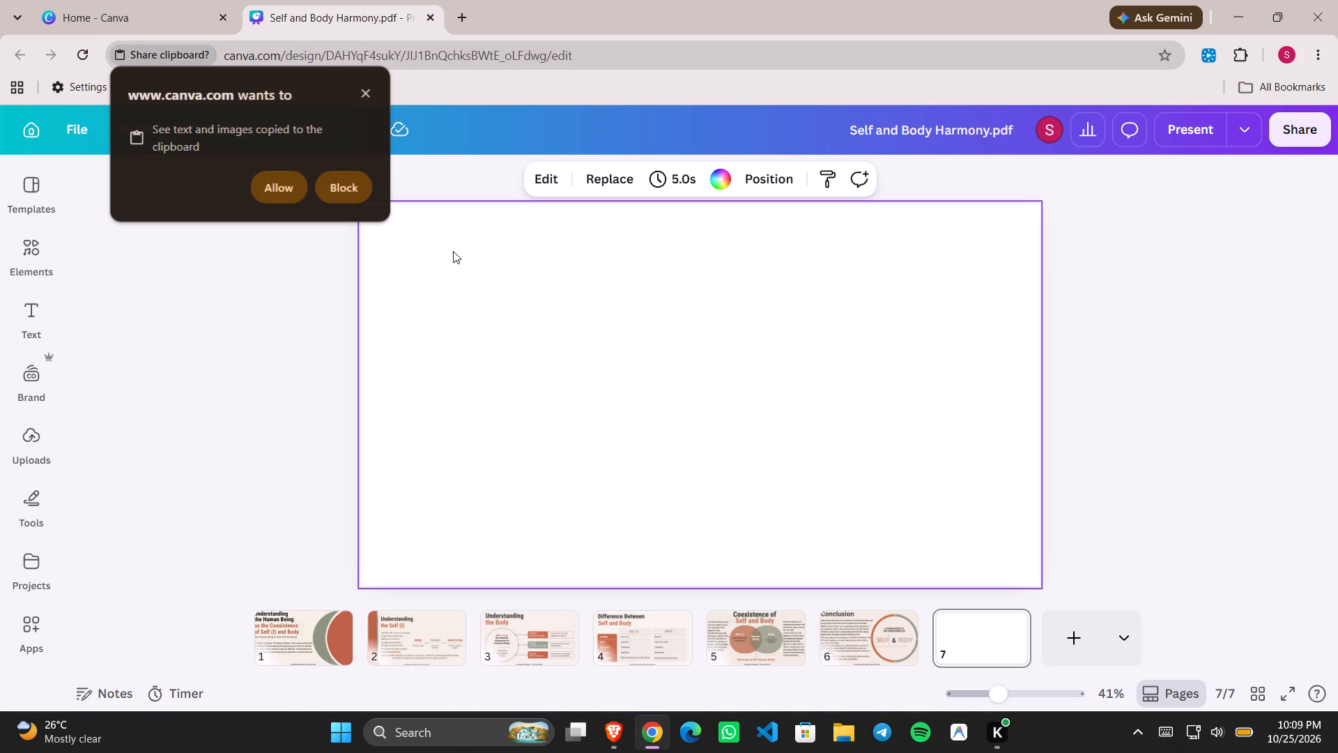
pyautogui.click(368, 93)
pyautogui.click(817, 429)
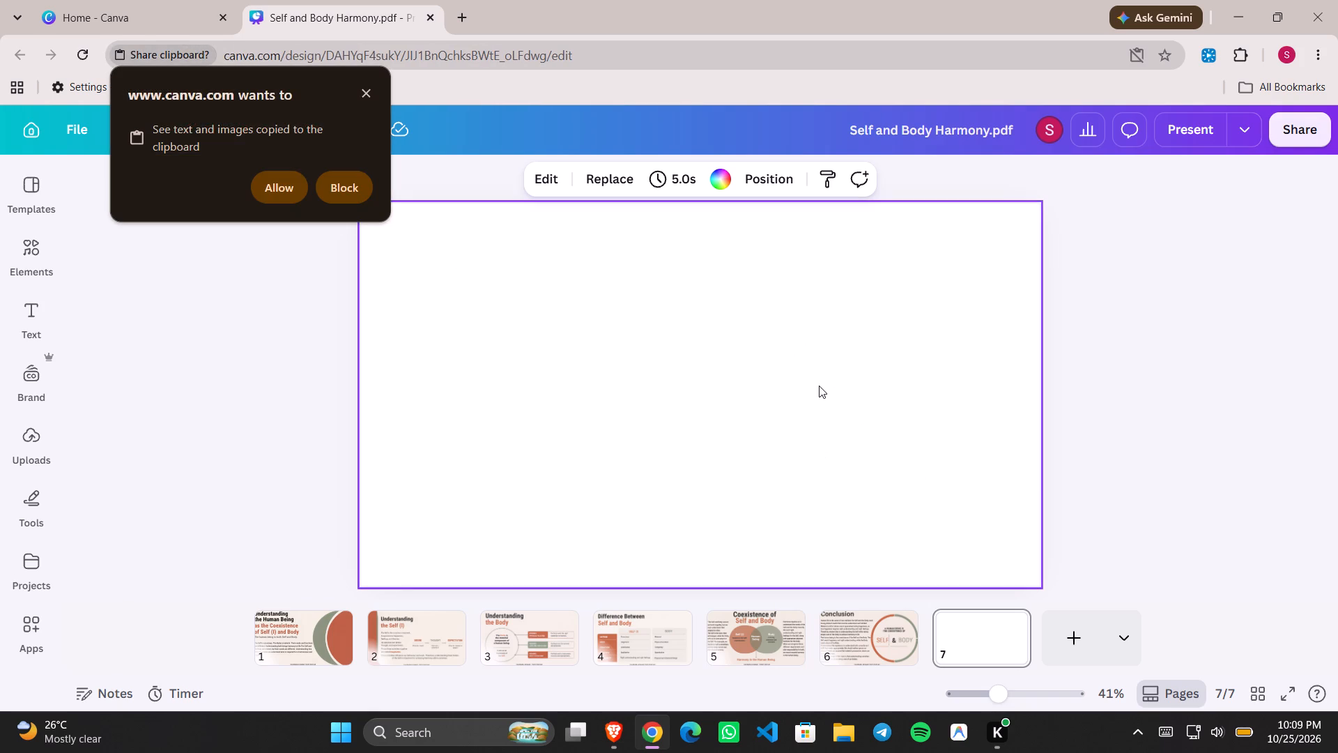
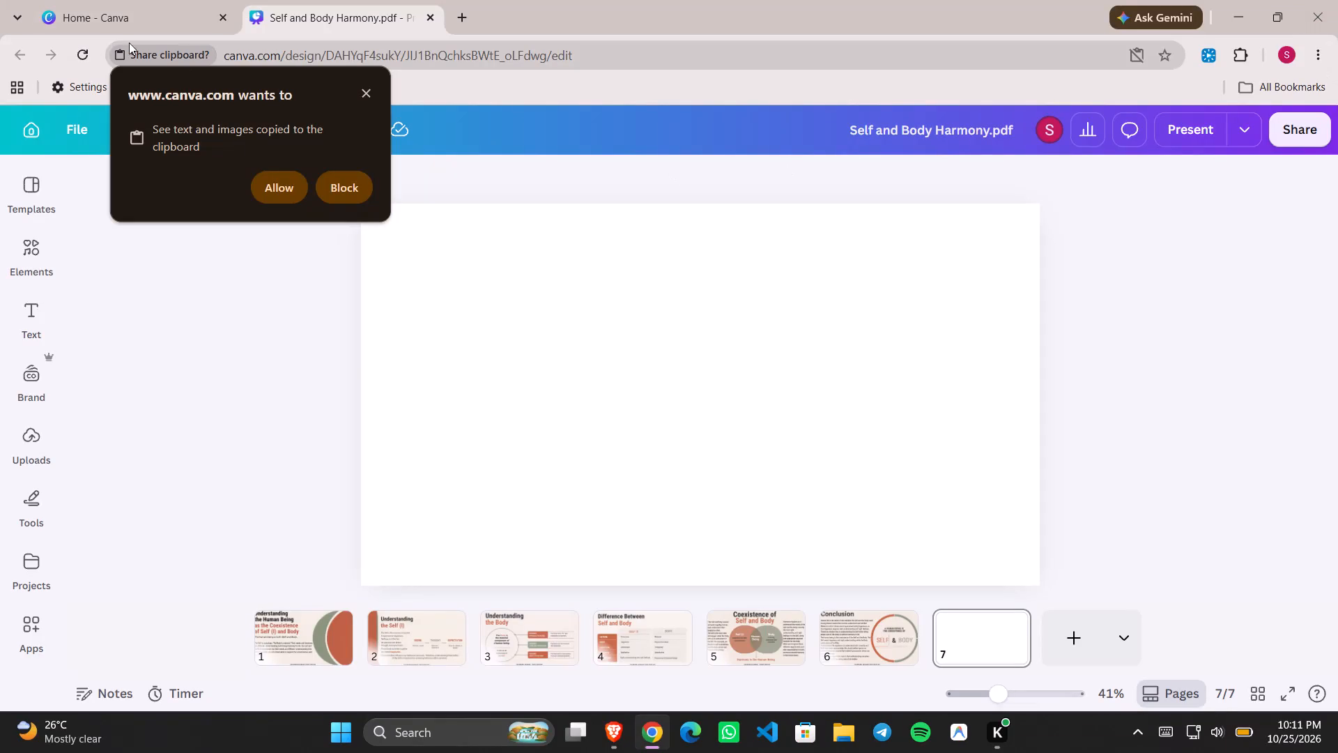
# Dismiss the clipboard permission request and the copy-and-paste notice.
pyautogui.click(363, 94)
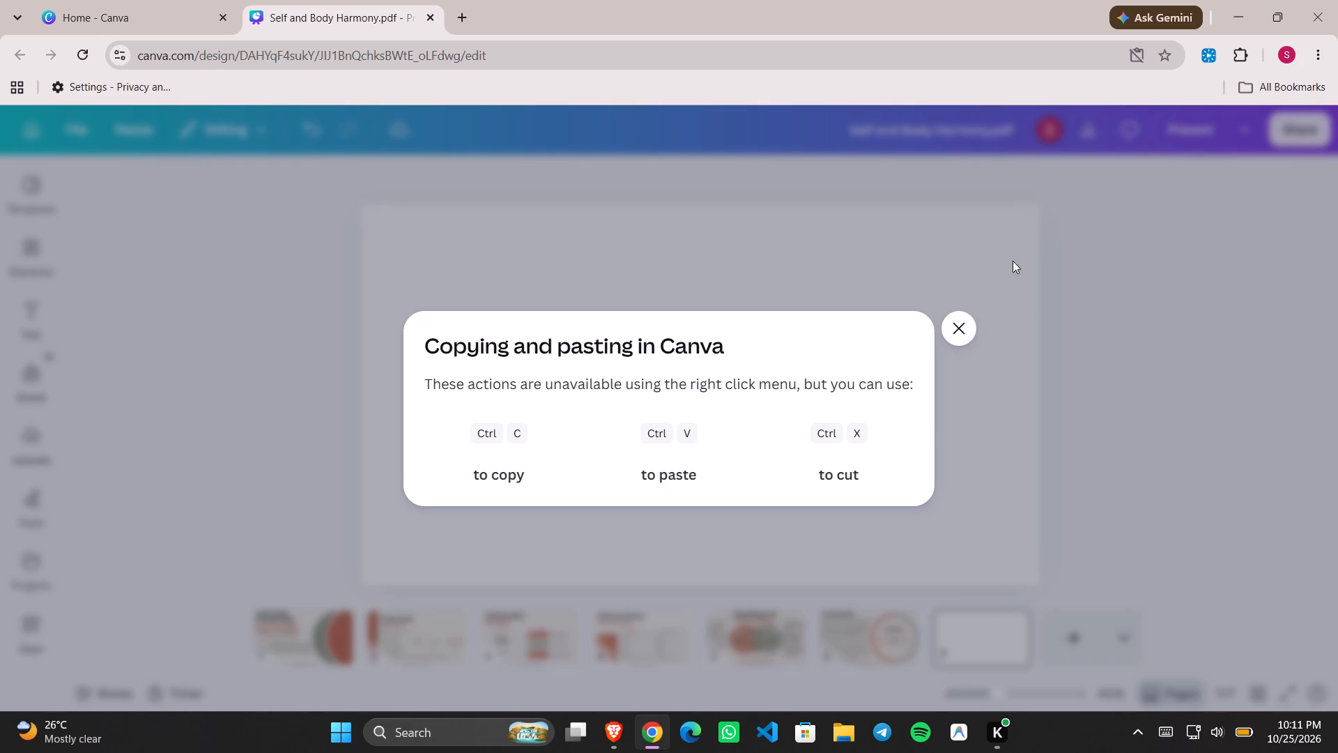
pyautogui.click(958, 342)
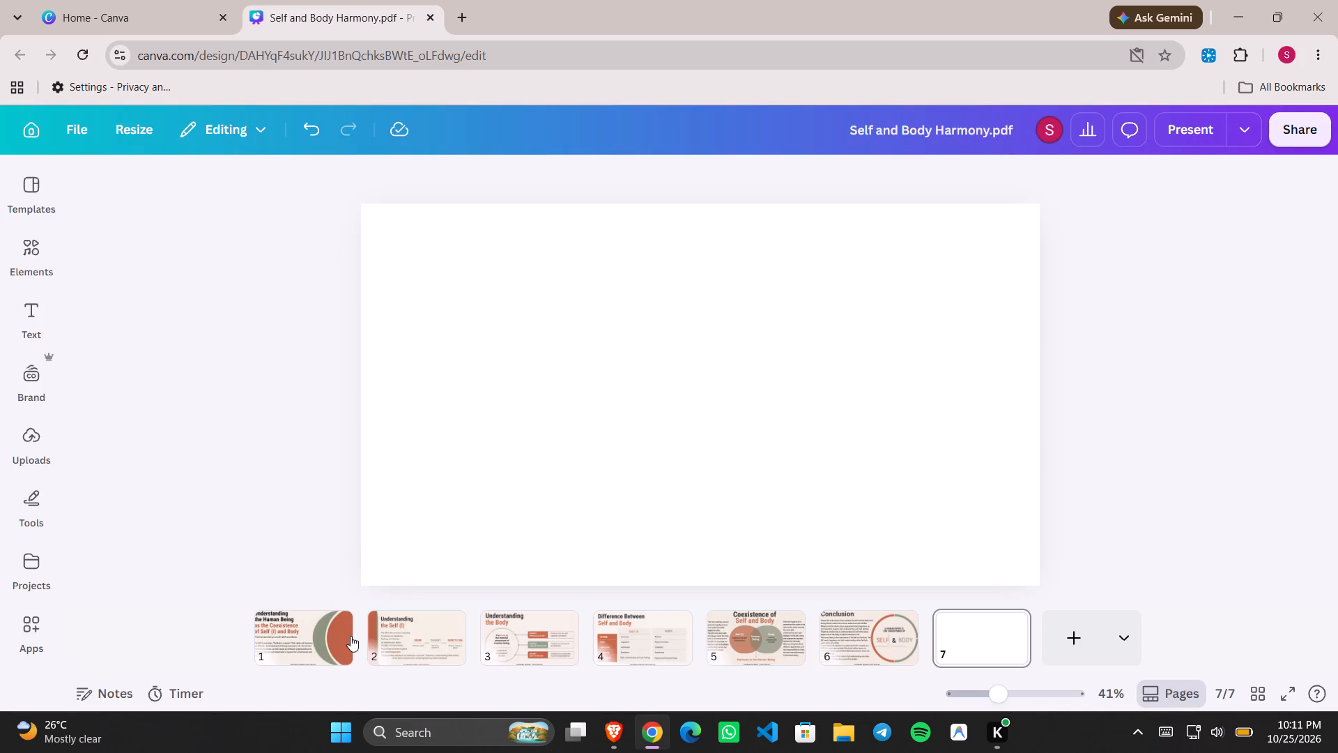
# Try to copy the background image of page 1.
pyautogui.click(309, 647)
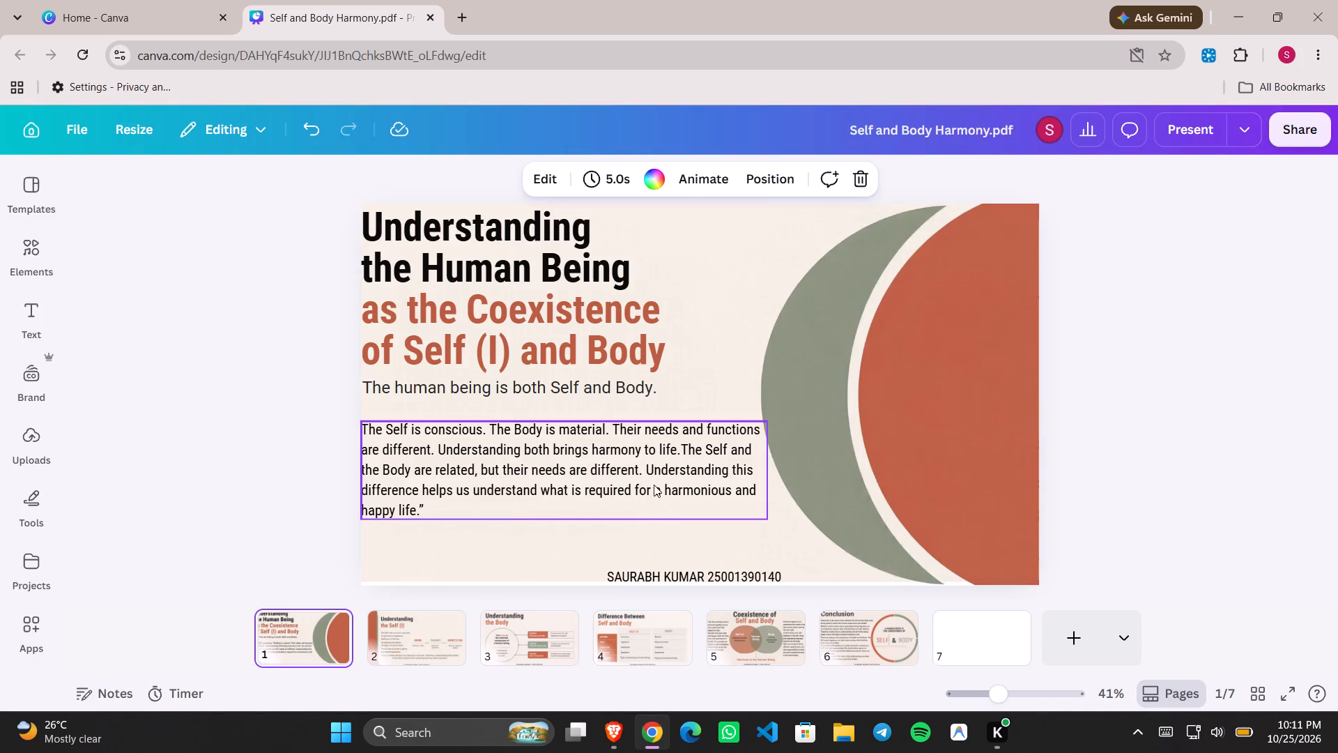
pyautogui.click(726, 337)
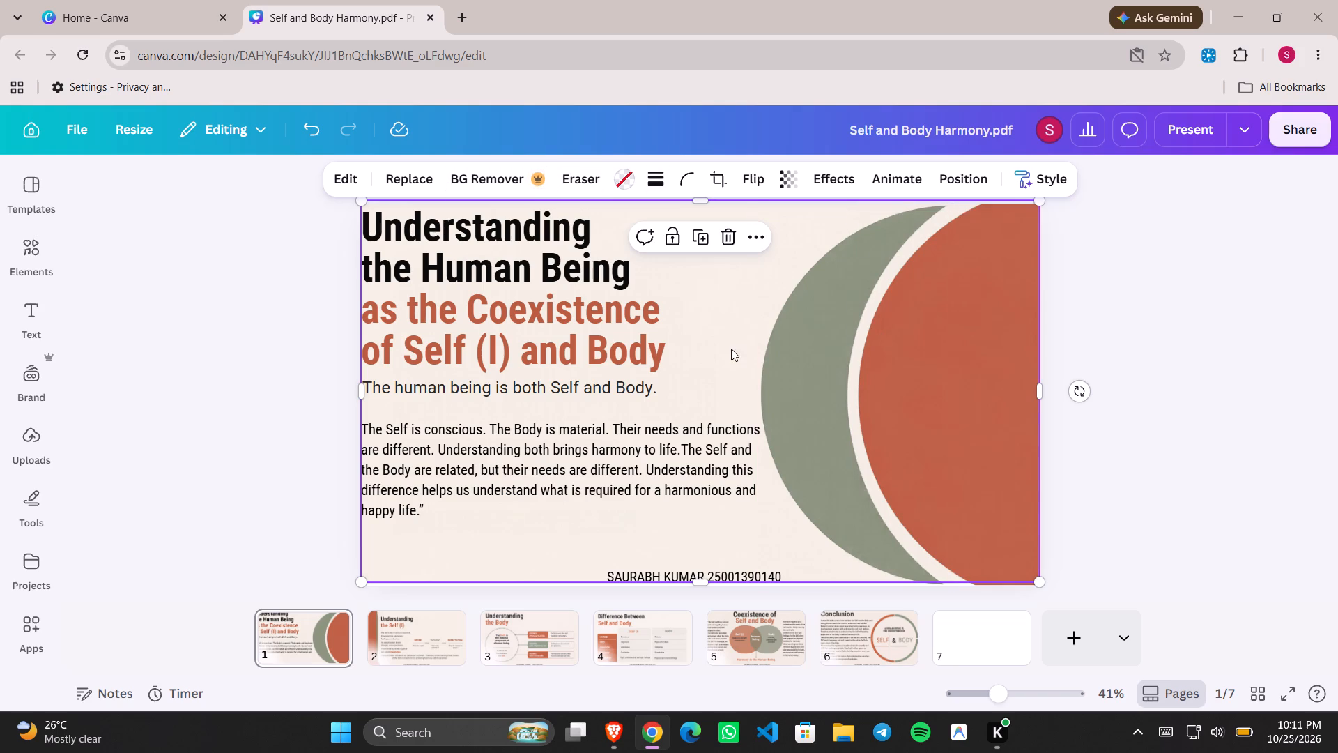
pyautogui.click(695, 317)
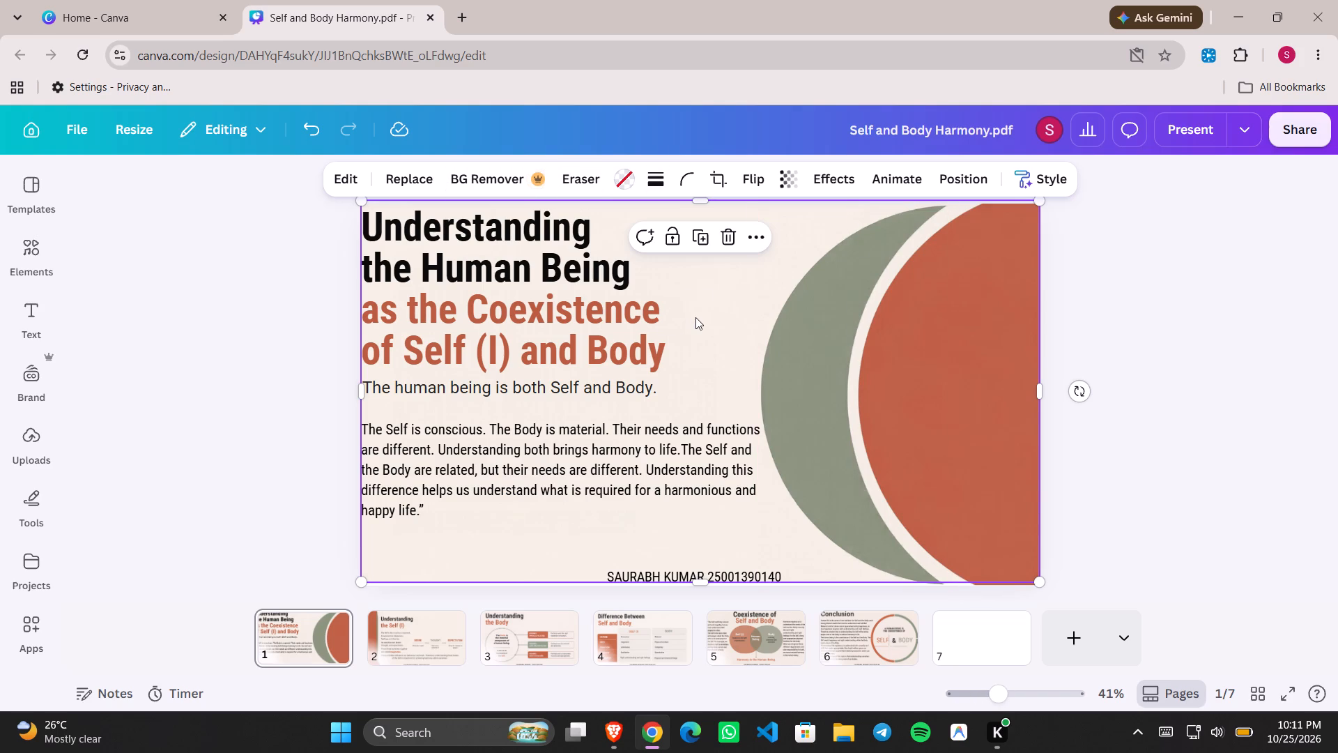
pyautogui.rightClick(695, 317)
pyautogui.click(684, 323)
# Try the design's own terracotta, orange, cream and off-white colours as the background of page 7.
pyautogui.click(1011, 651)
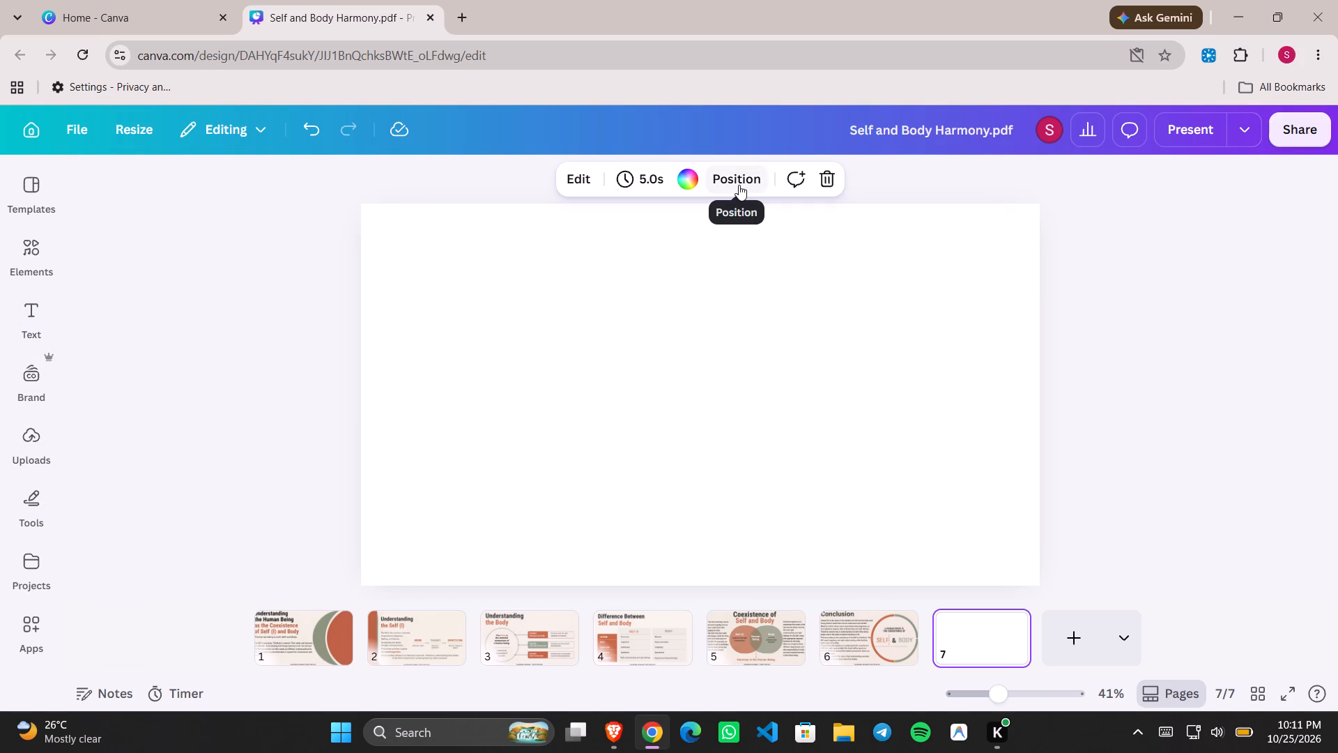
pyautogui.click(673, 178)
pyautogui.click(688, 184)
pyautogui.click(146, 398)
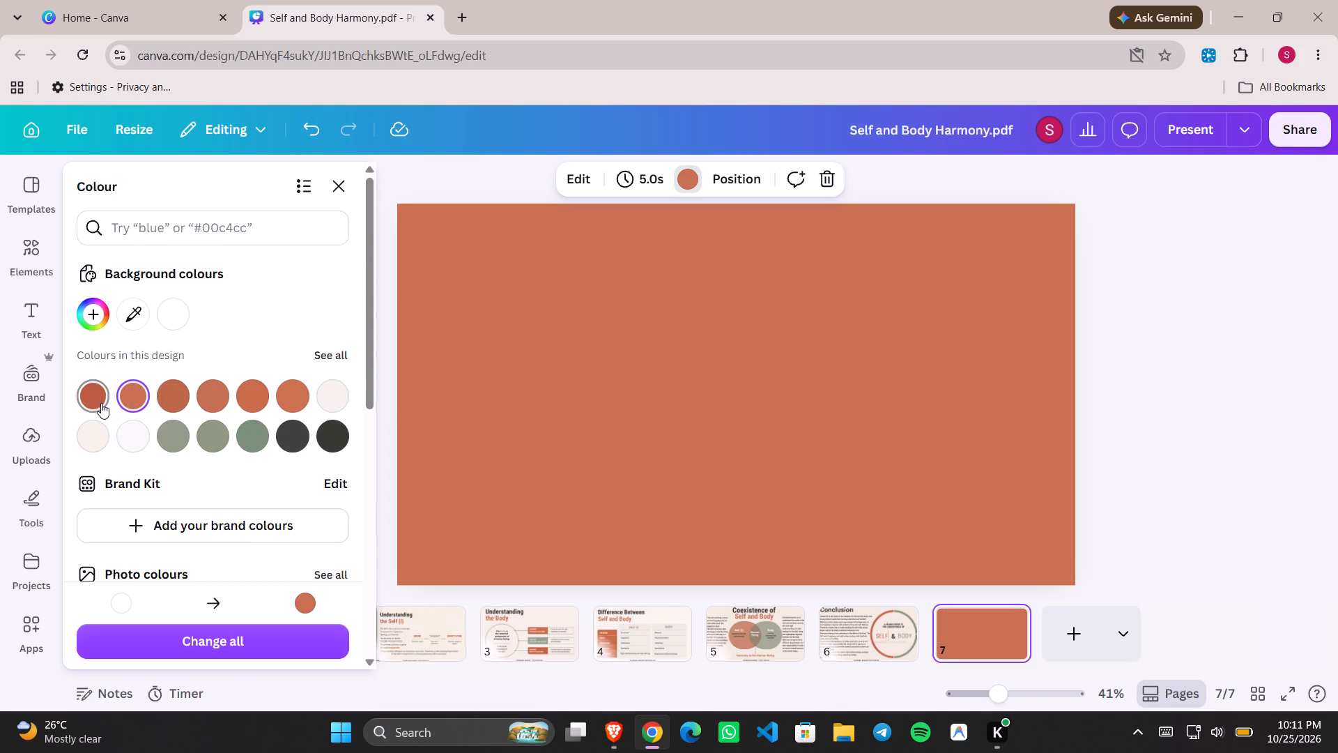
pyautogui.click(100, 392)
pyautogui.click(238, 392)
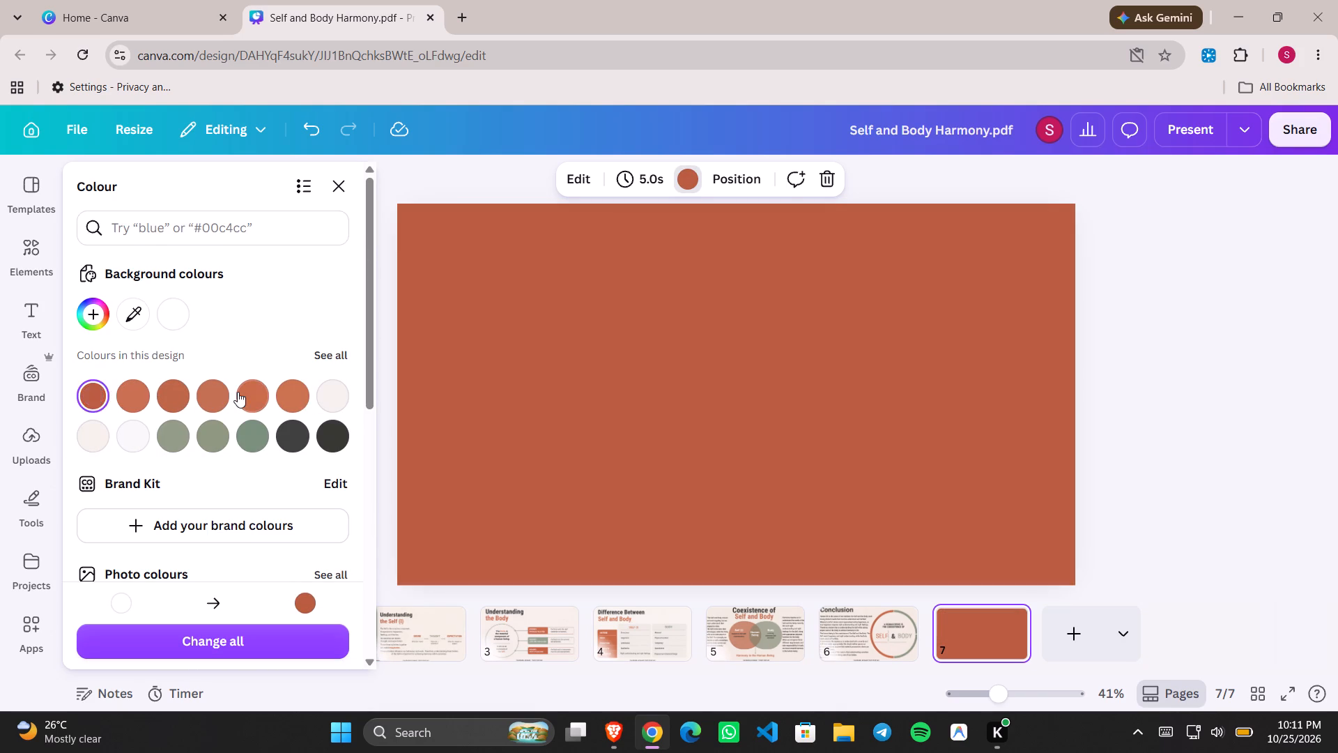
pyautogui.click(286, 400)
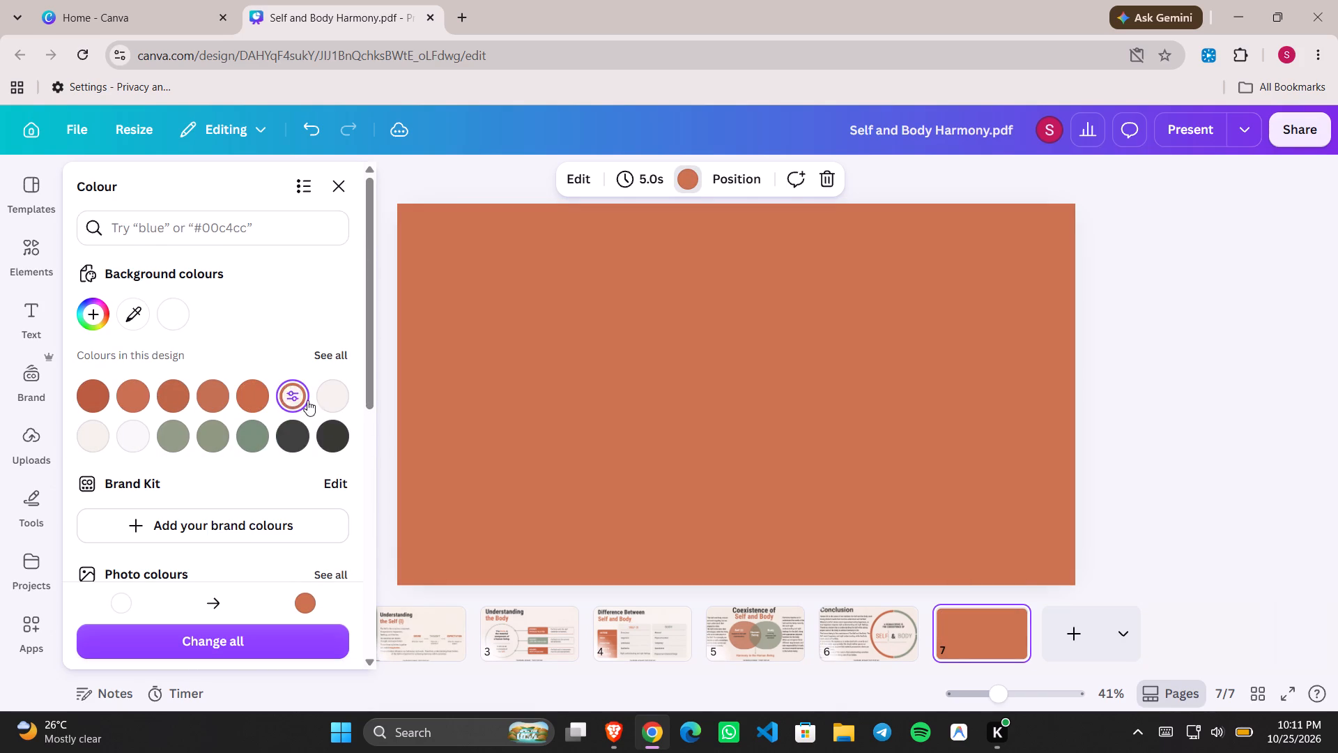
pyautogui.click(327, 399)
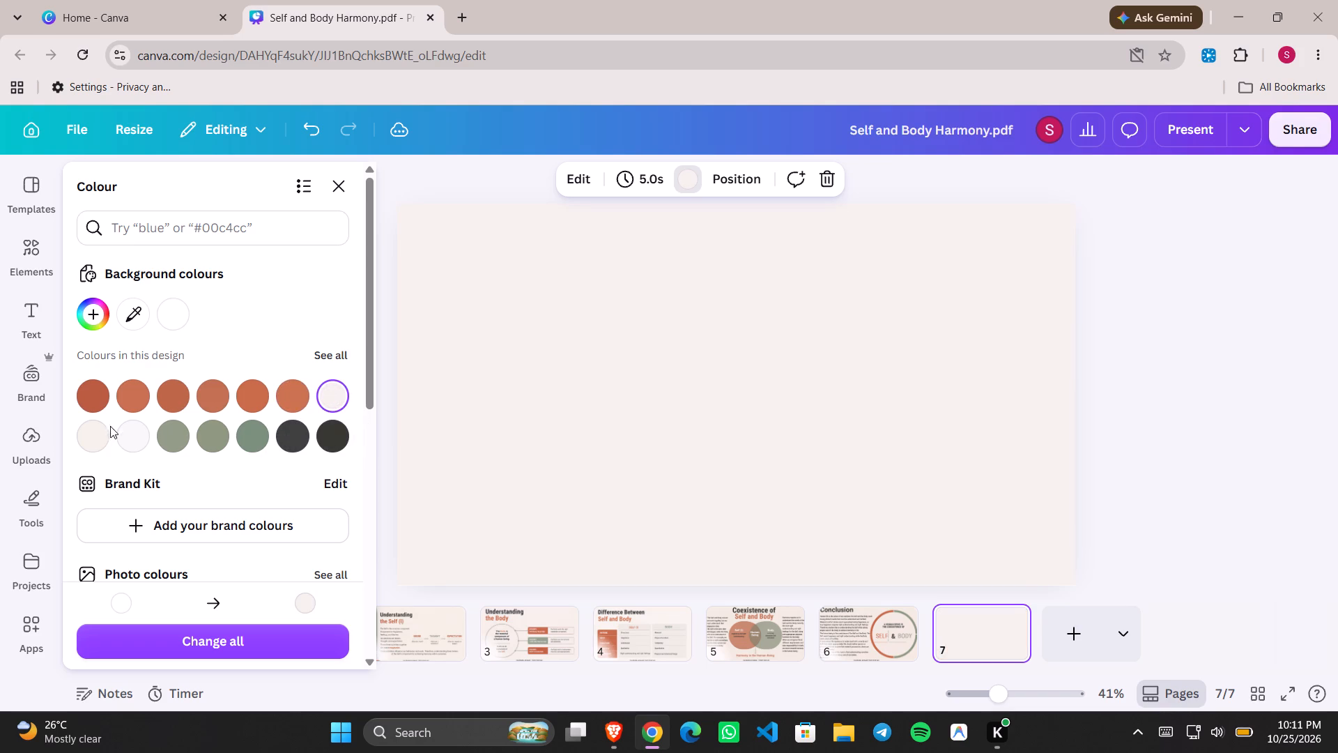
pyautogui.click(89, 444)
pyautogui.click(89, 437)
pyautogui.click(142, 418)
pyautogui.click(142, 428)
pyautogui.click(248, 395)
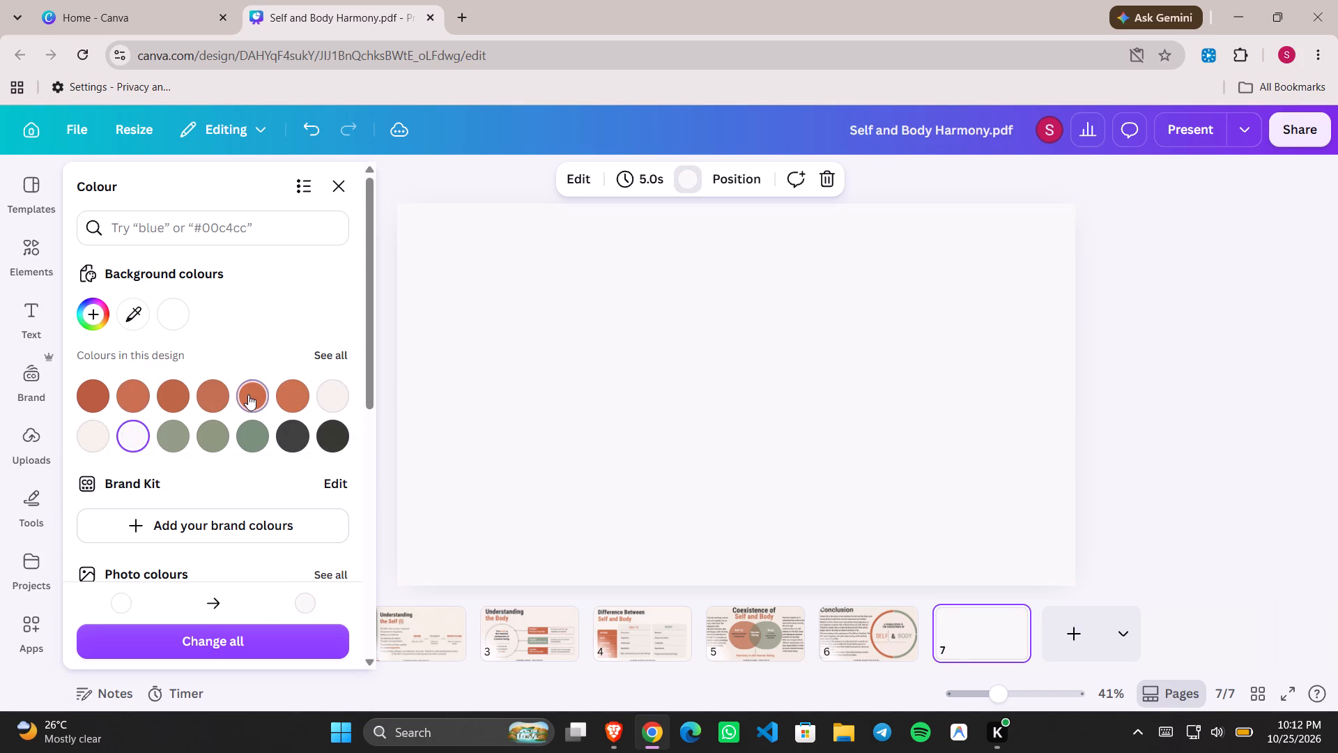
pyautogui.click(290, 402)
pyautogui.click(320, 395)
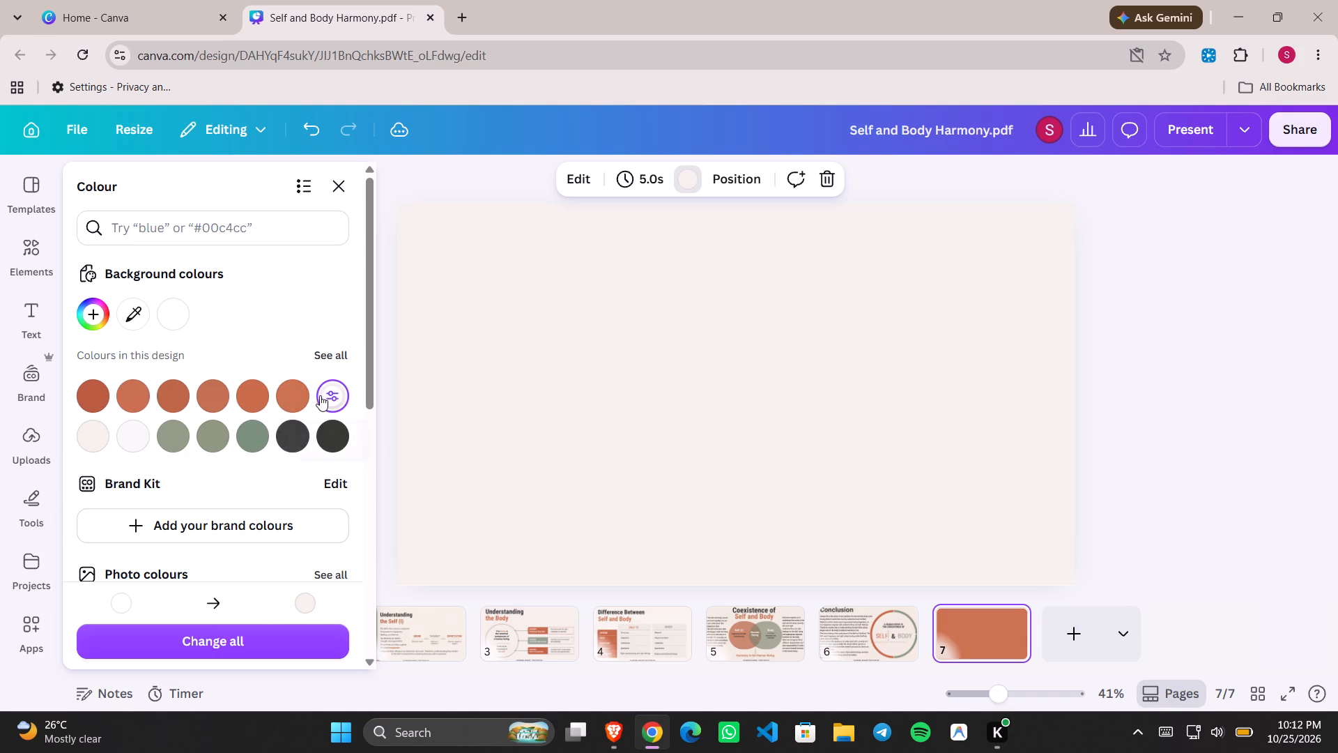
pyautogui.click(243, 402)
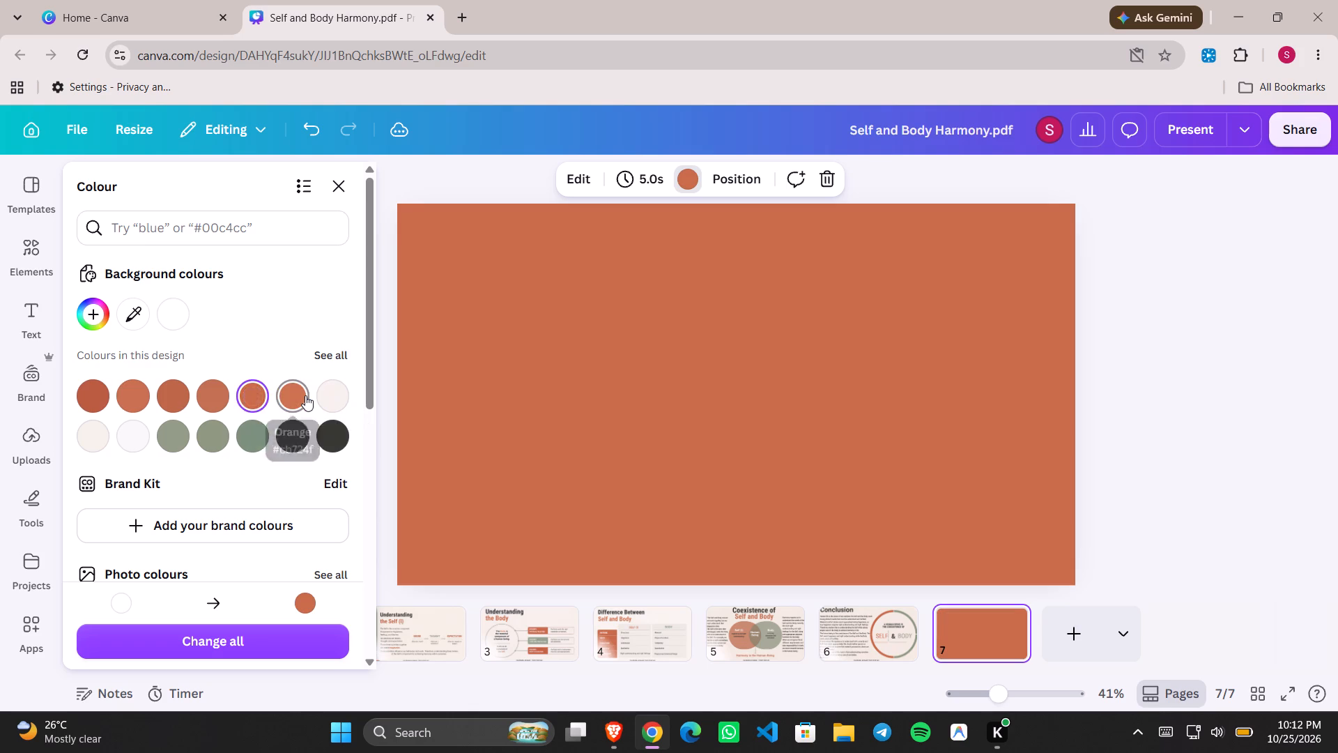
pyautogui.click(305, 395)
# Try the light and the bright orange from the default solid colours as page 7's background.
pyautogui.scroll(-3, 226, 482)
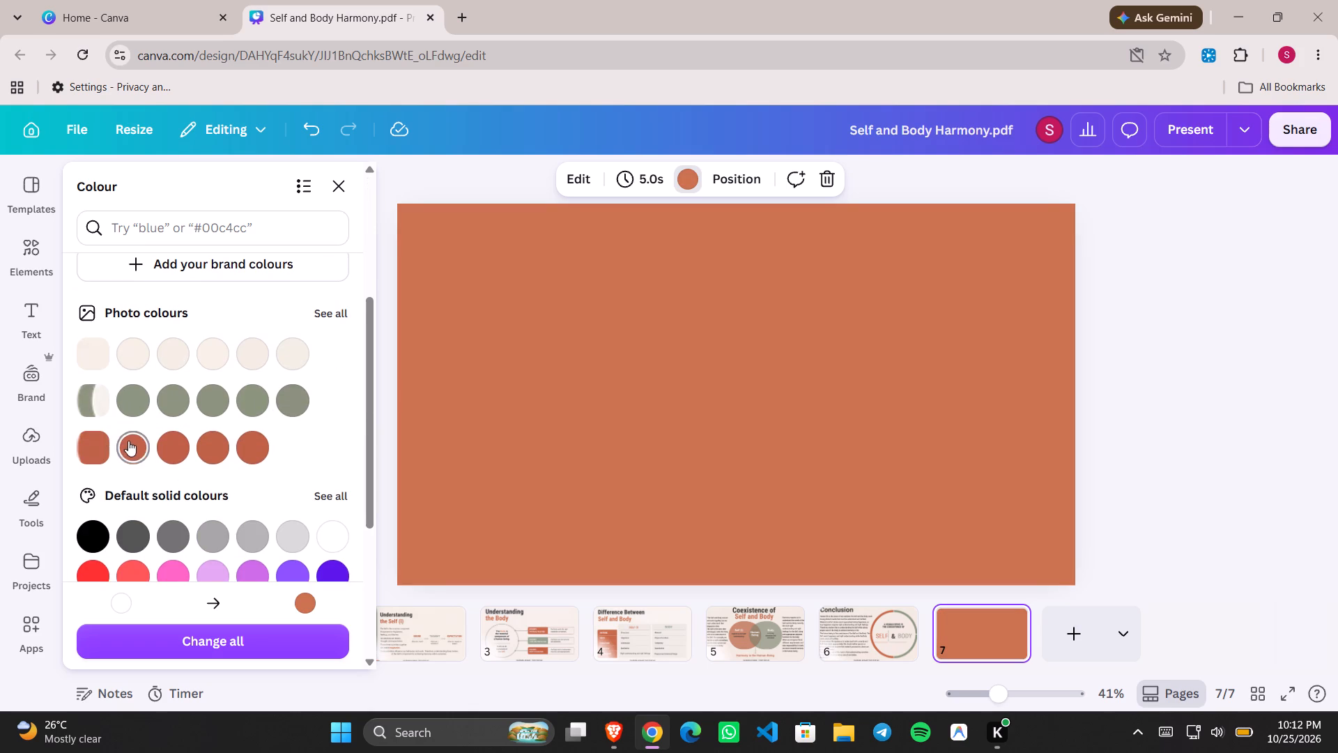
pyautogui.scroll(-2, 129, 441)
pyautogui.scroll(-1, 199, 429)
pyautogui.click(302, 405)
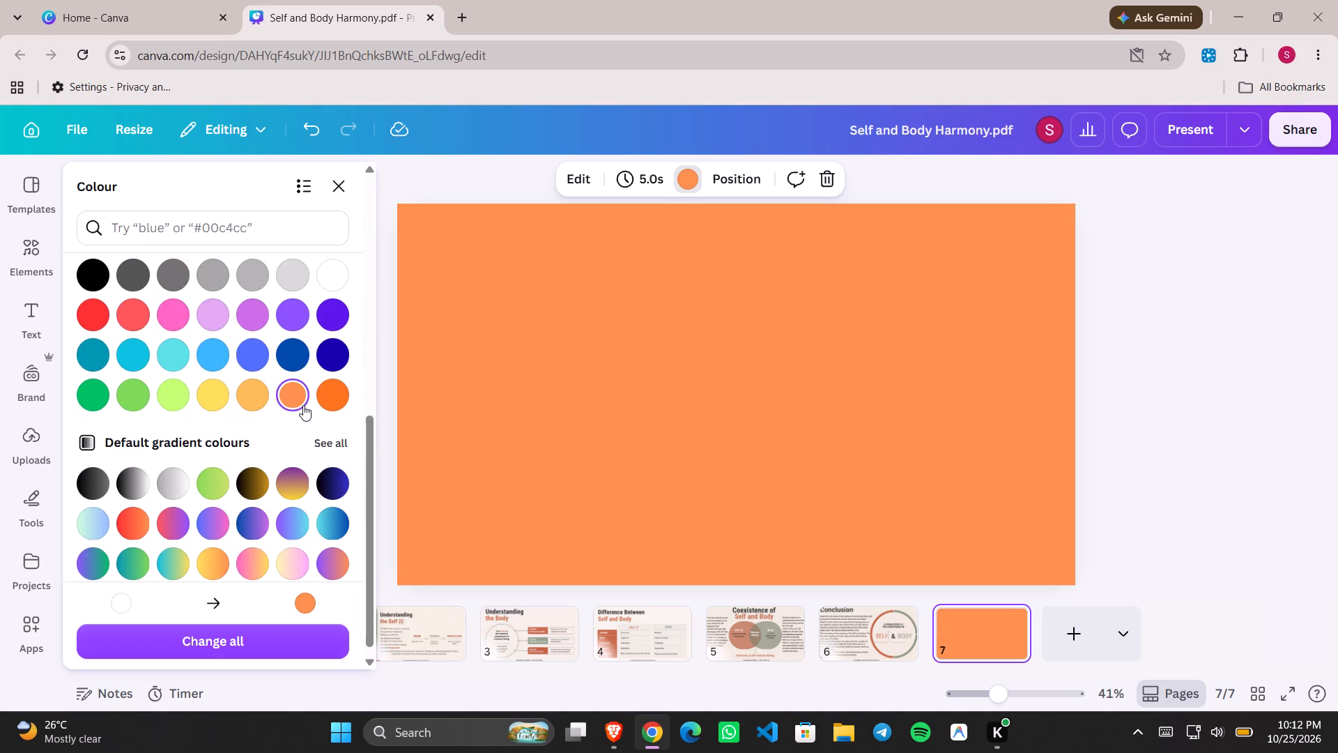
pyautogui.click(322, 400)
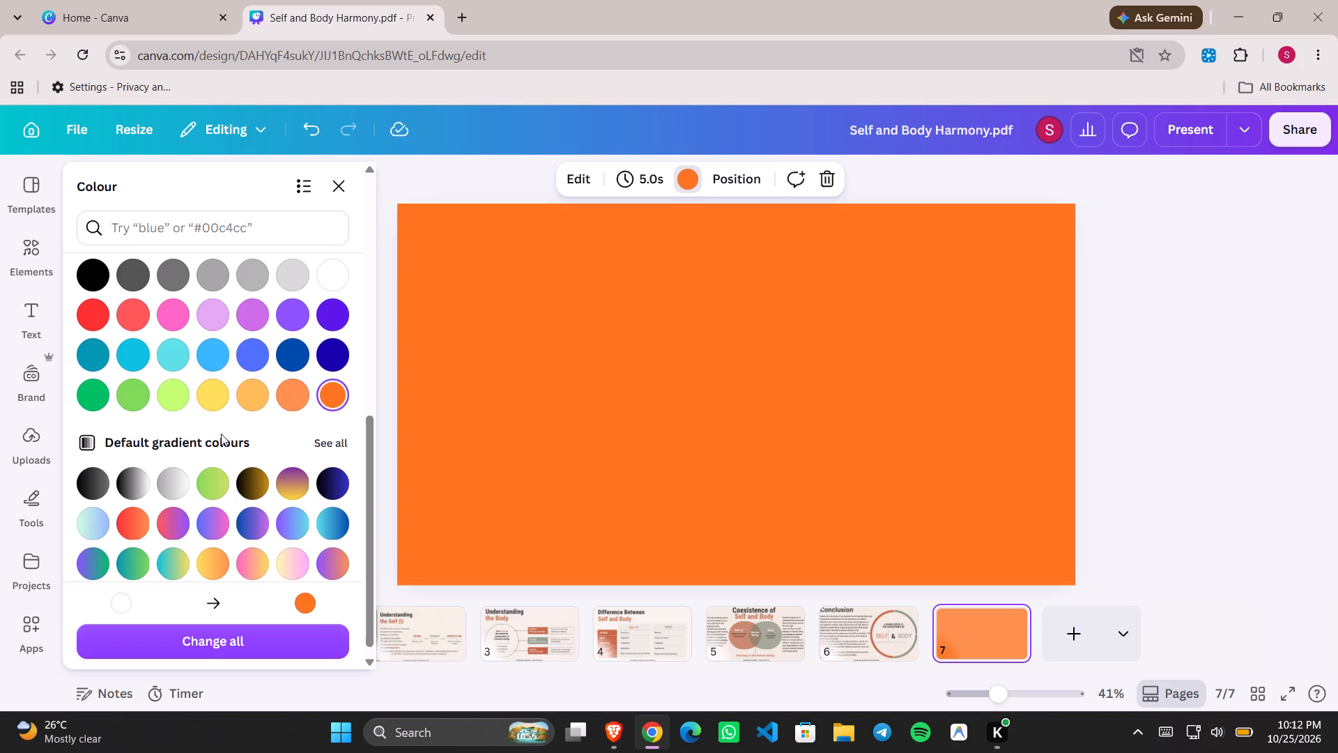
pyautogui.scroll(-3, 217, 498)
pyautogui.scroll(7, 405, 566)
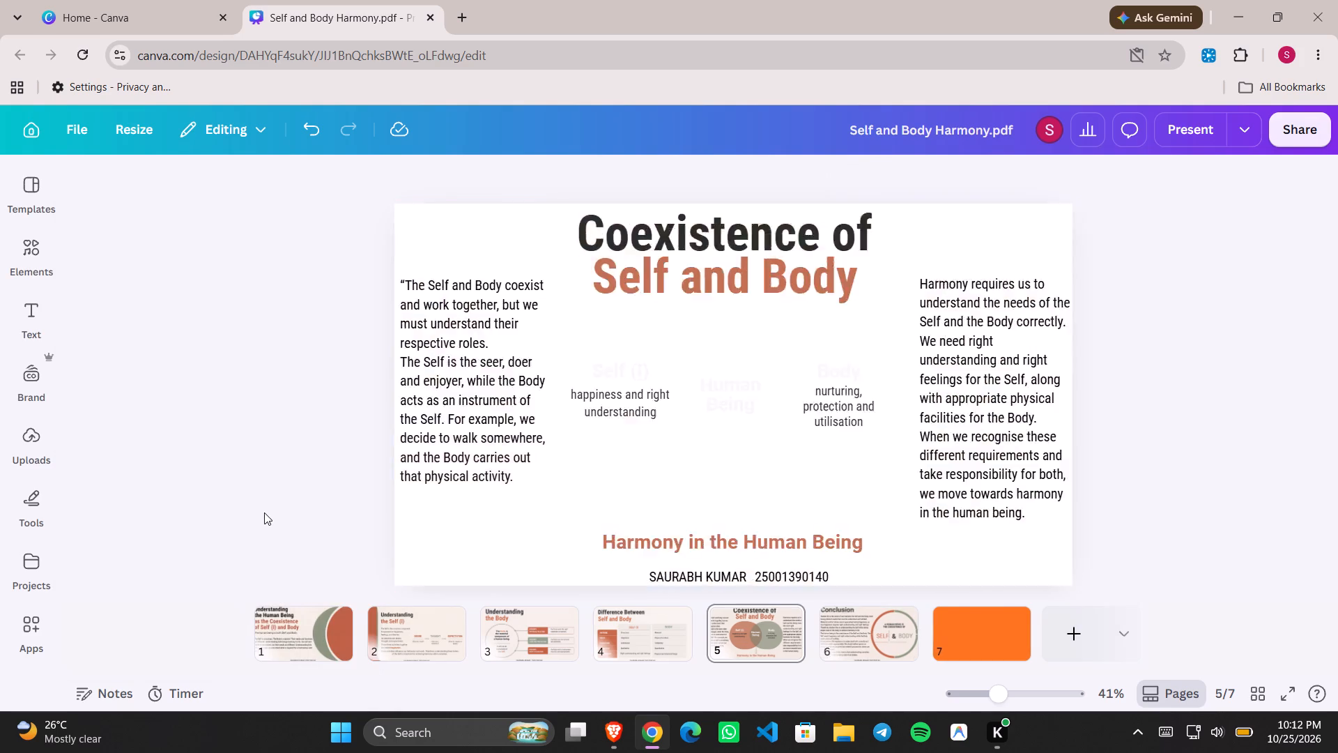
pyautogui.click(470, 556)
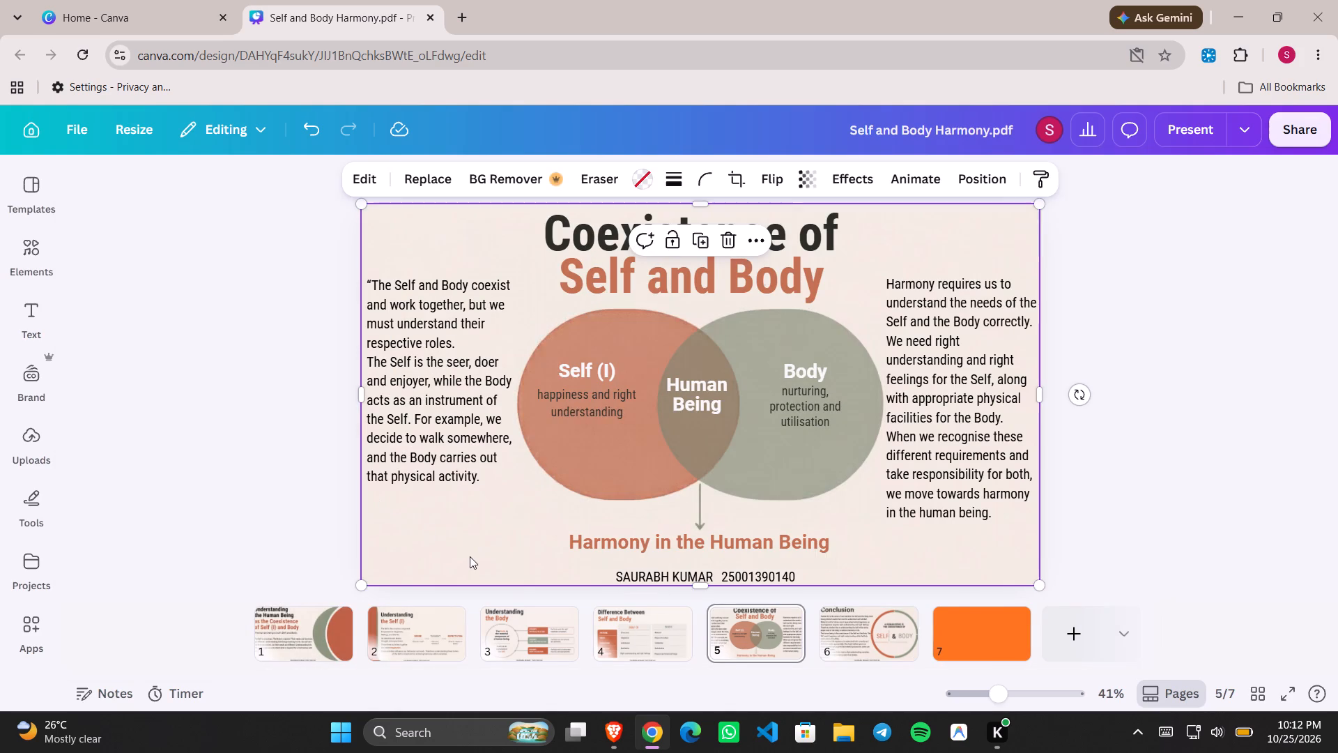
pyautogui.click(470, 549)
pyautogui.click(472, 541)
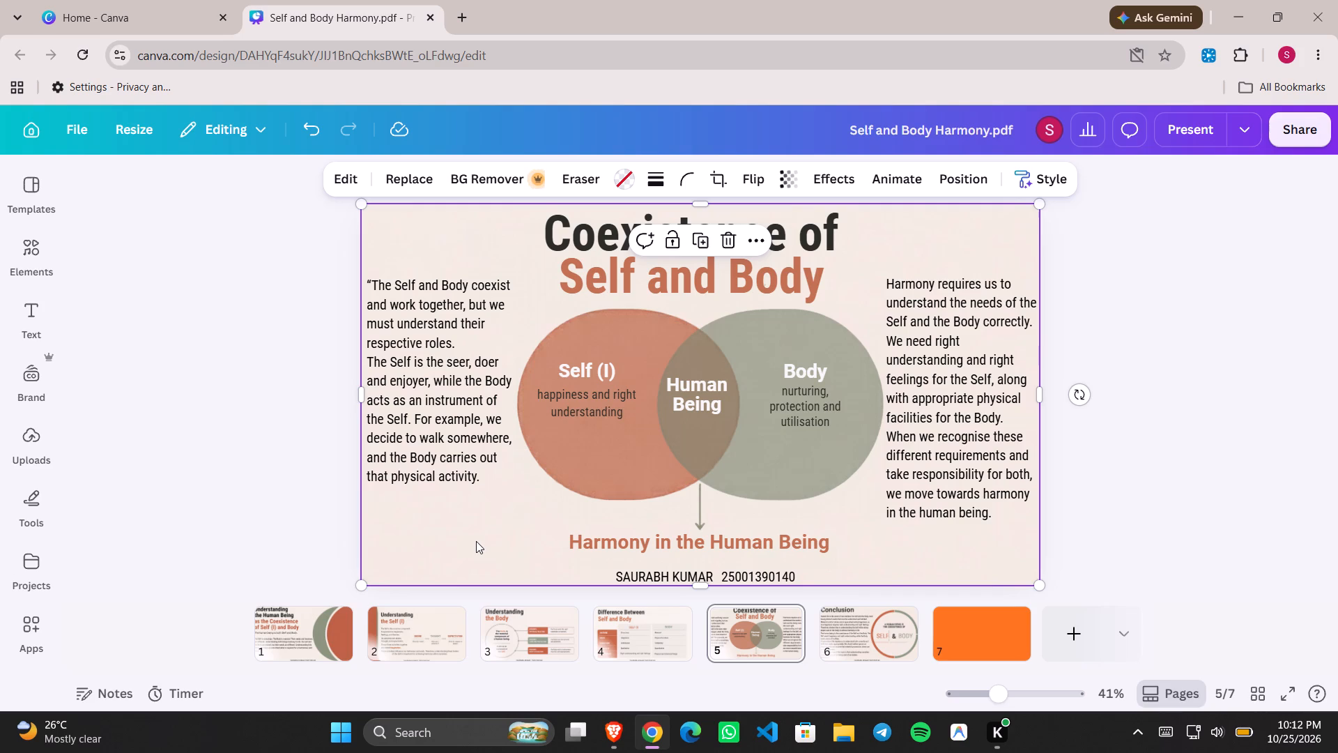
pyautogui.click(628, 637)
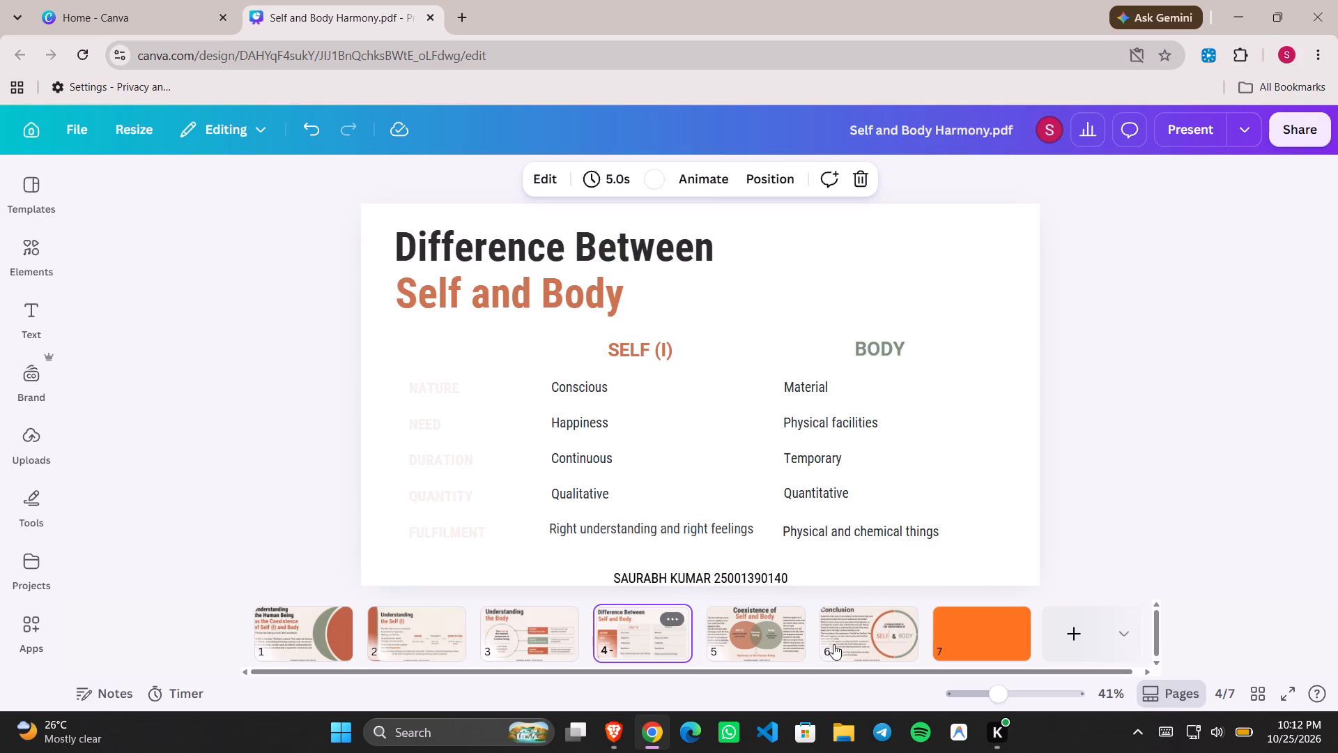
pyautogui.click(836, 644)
# Set page 7's background to the cream colour sampled with the eyedropper from the page 4 thumbnail.
pyautogui.click(993, 634)
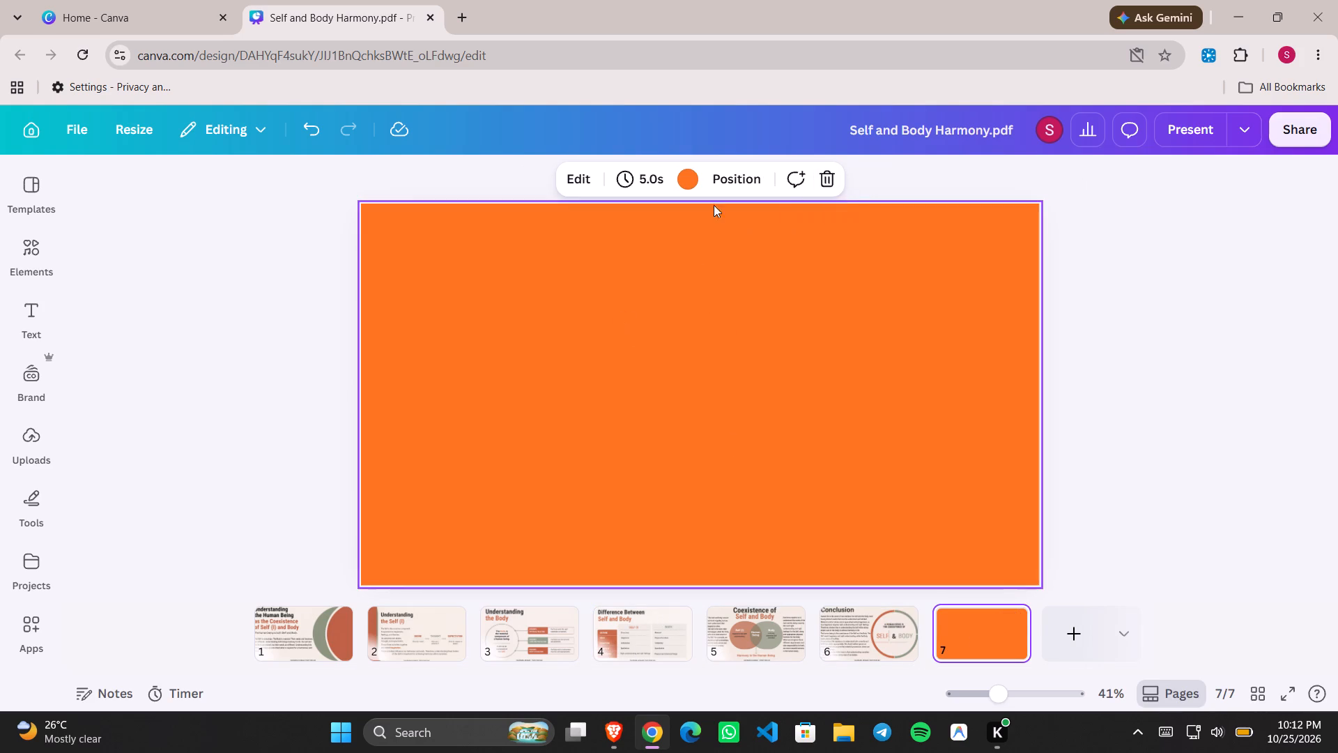
pyautogui.click(701, 183)
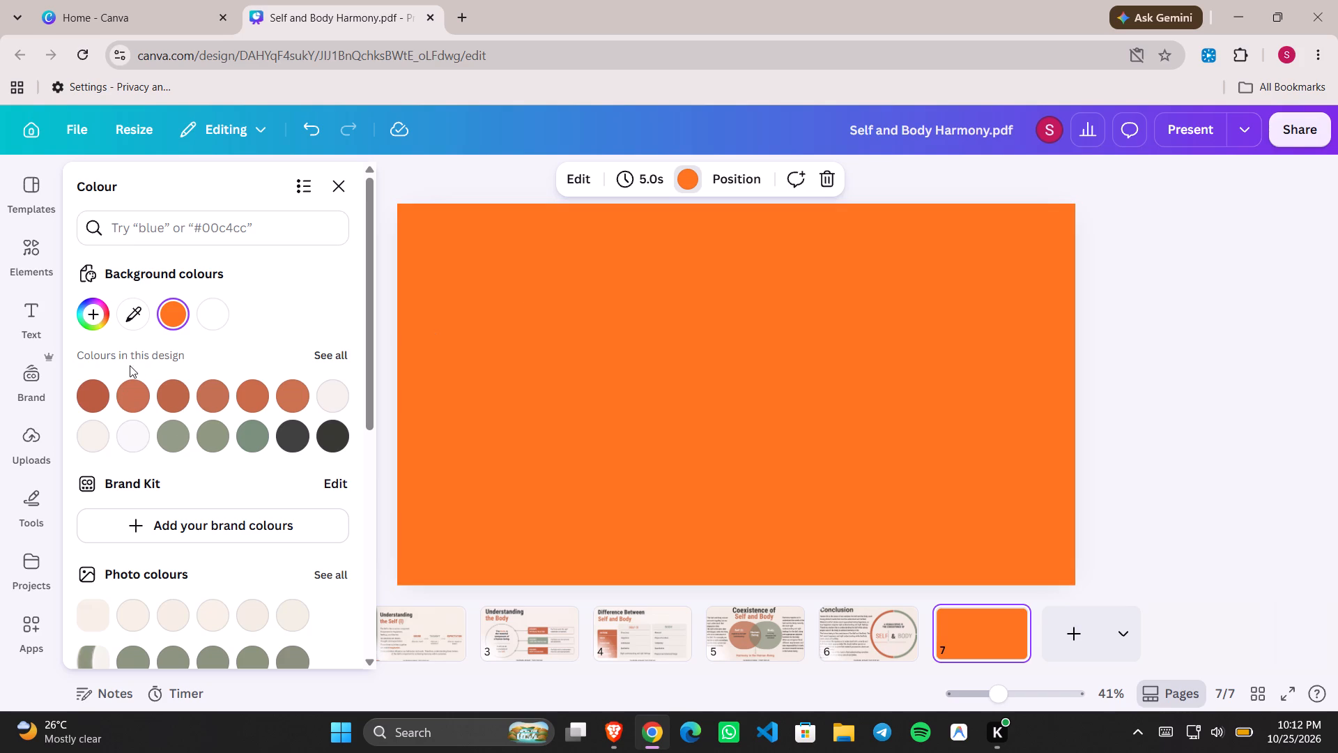
pyautogui.moveTo(126, 309); pyautogui.dragTo(245, 423)
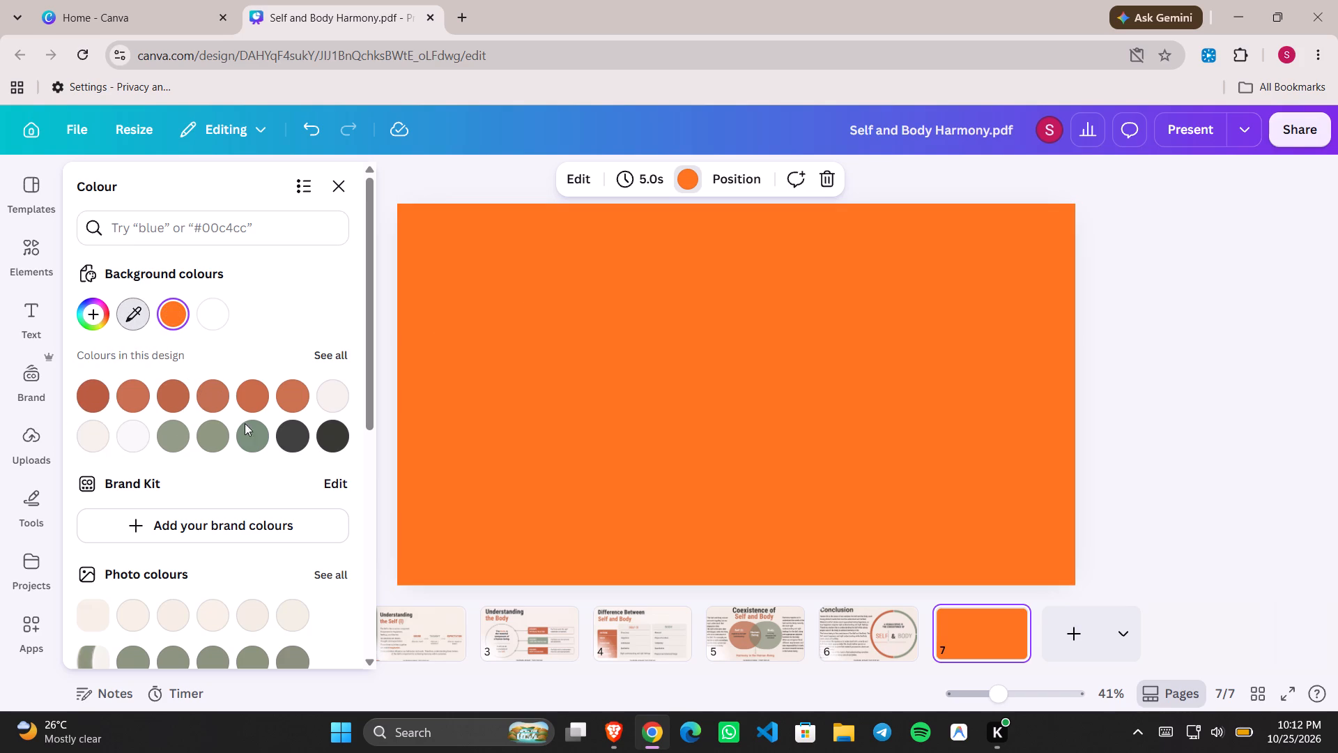
pyautogui.moveTo(245, 423); pyautogui.dragTo(213, 425)
pyautogui.click(139, 327)
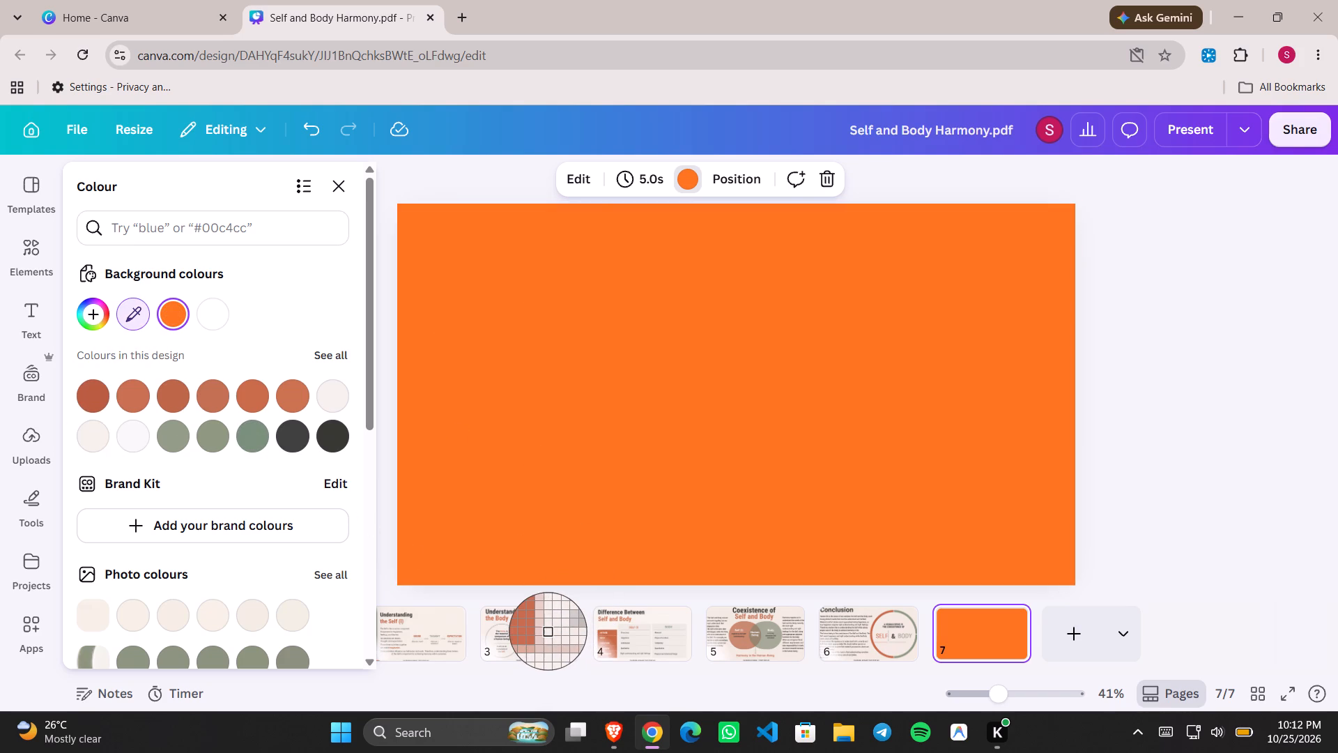
pyautogui.click(631, 646)
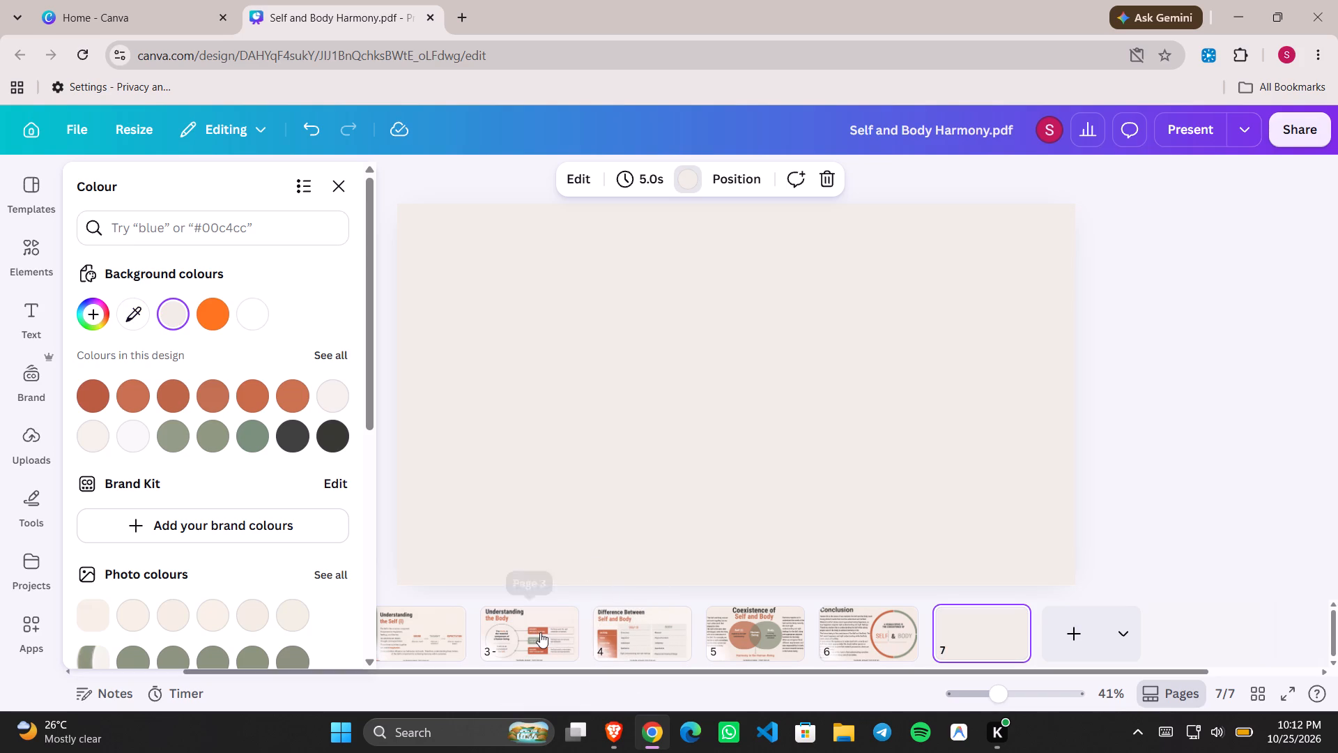
# Set the frame colour of page 2's background image to the cream sampled from that page's empty area.
pyautogui.click(540, 632)
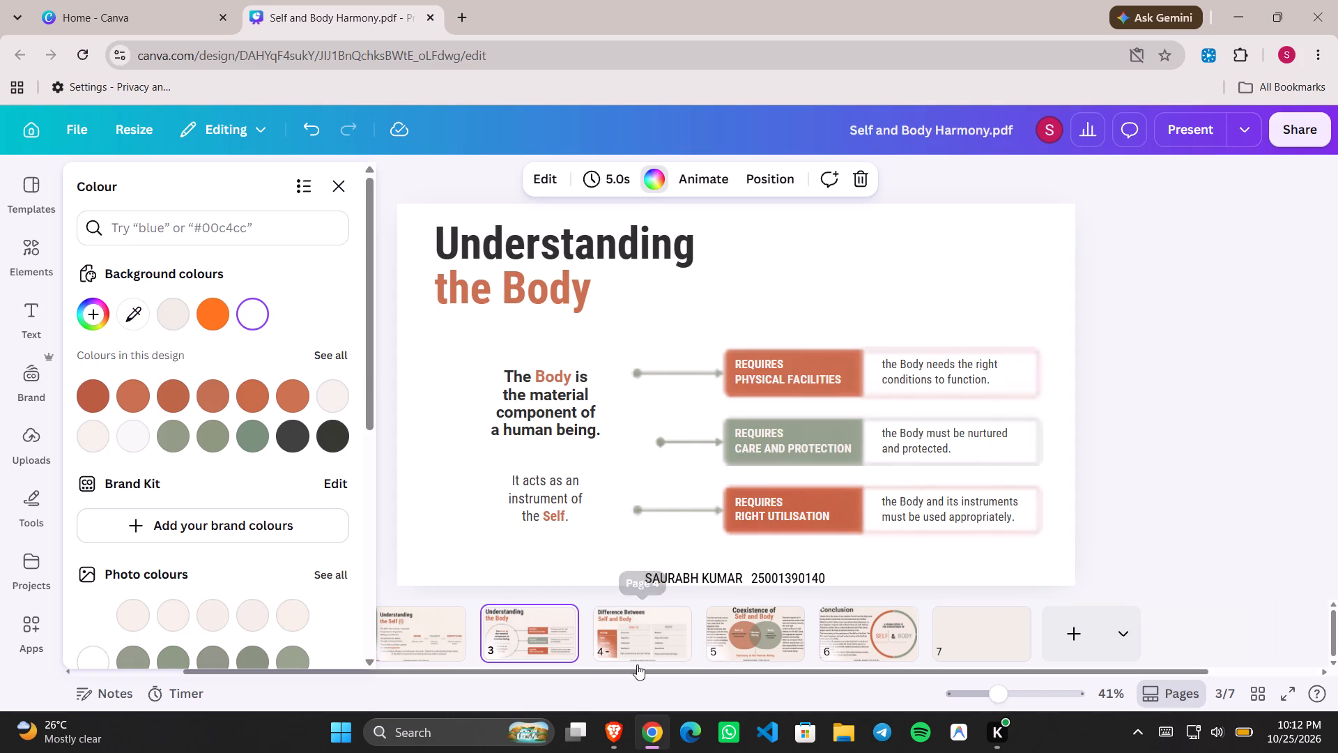
pyautogui.click(400, 625)
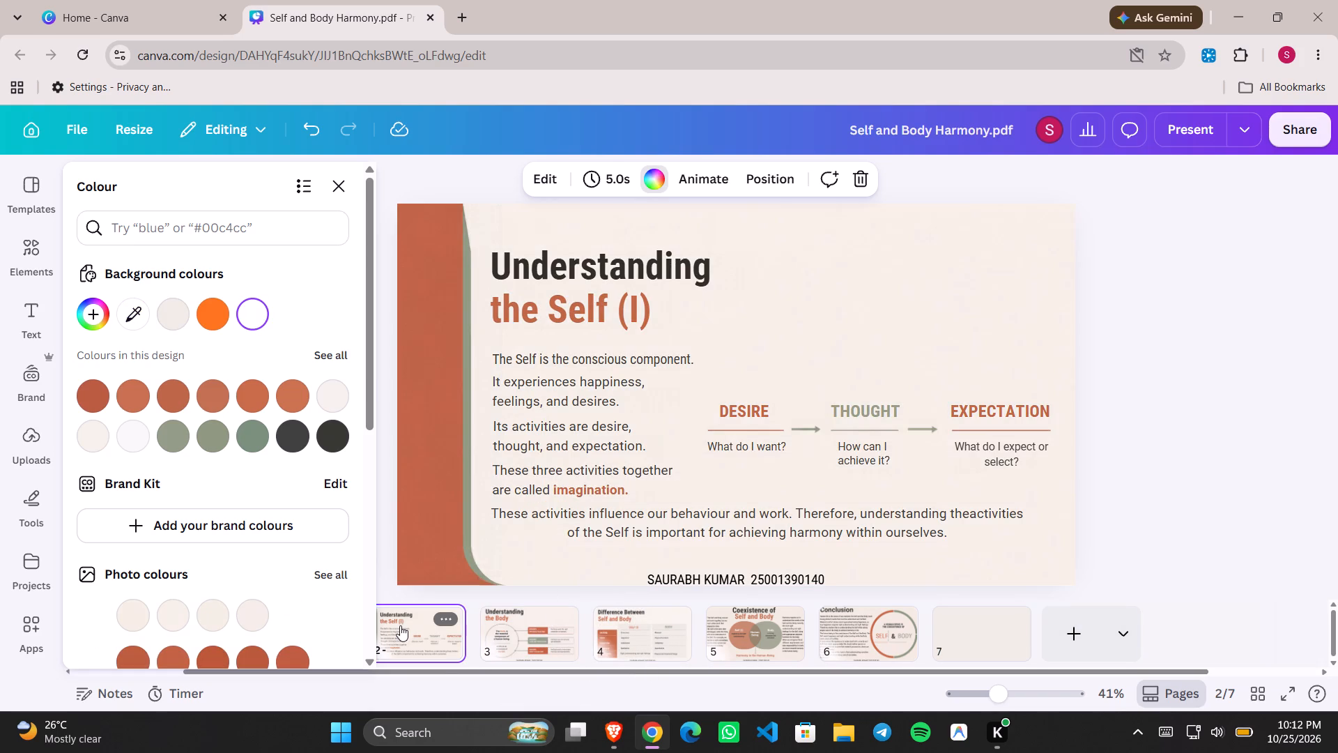
pyautogui.click(751, 321)
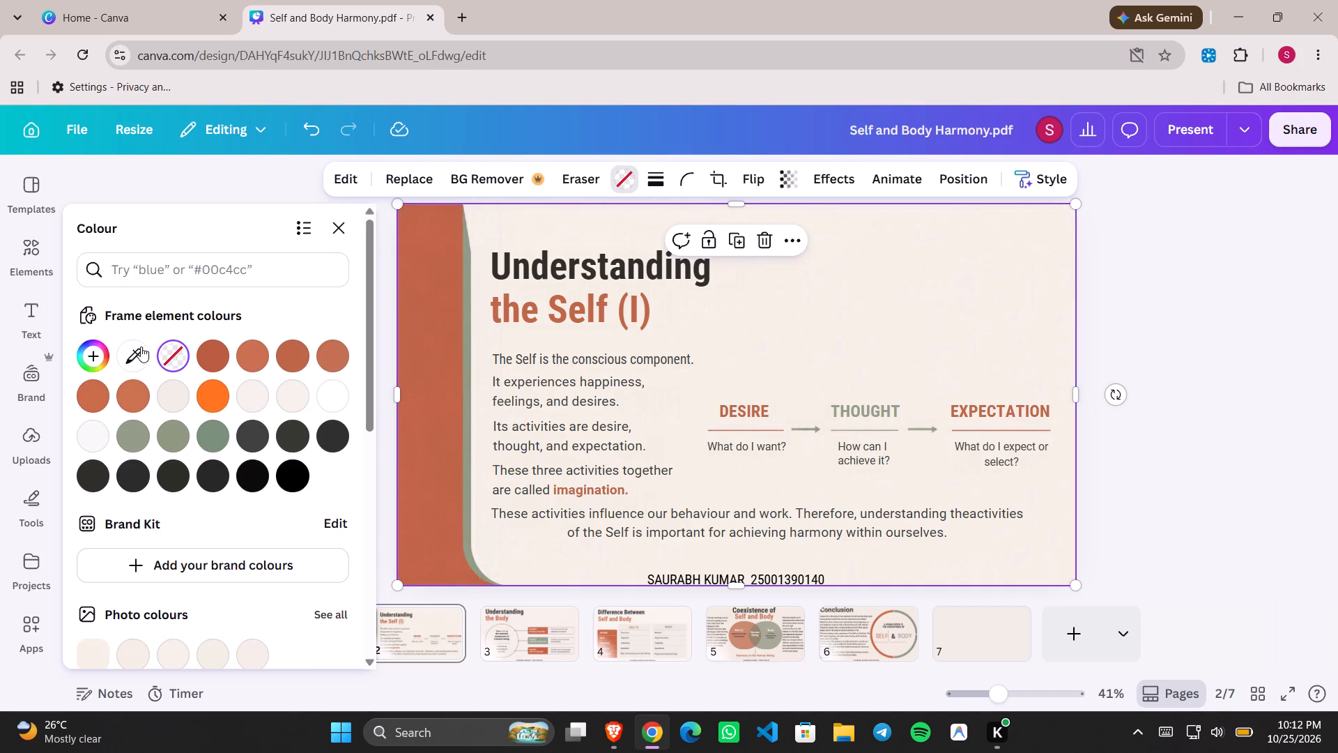
pyautogui.click(139, 353)
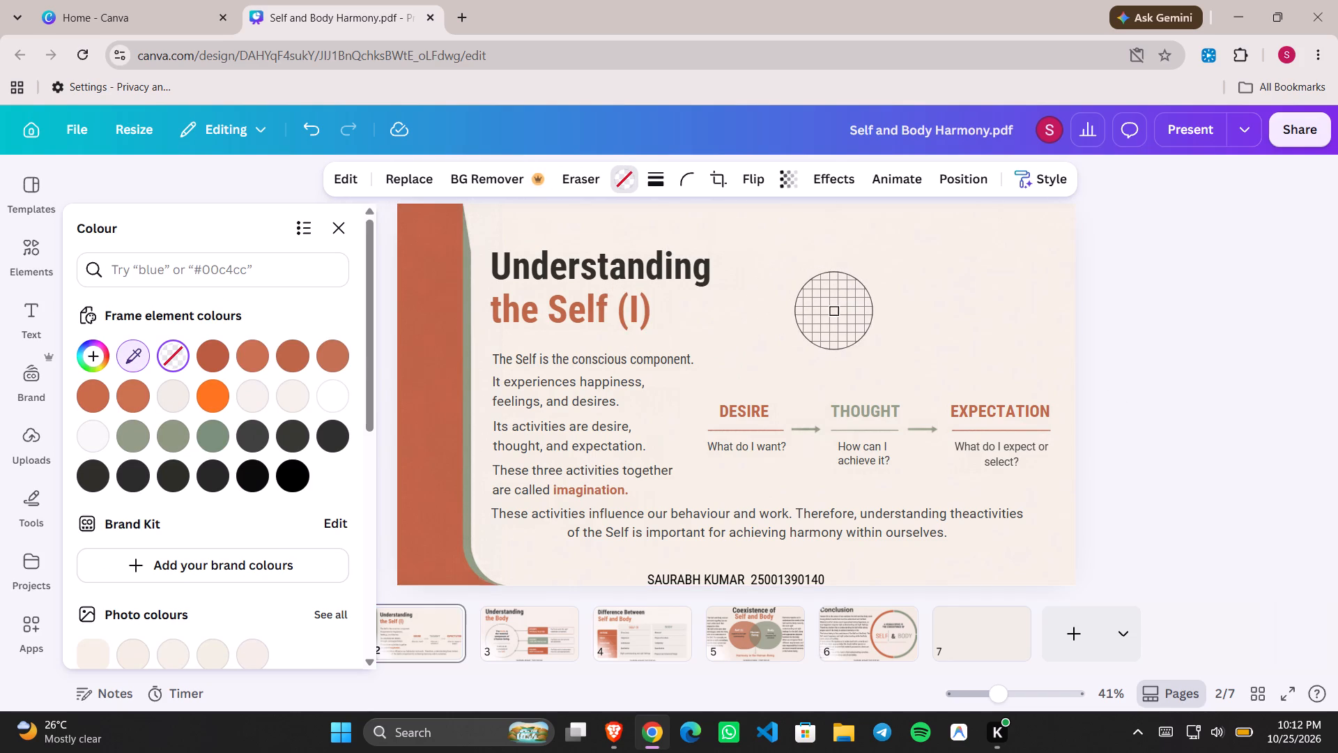
pyautogui.click(834, 311)
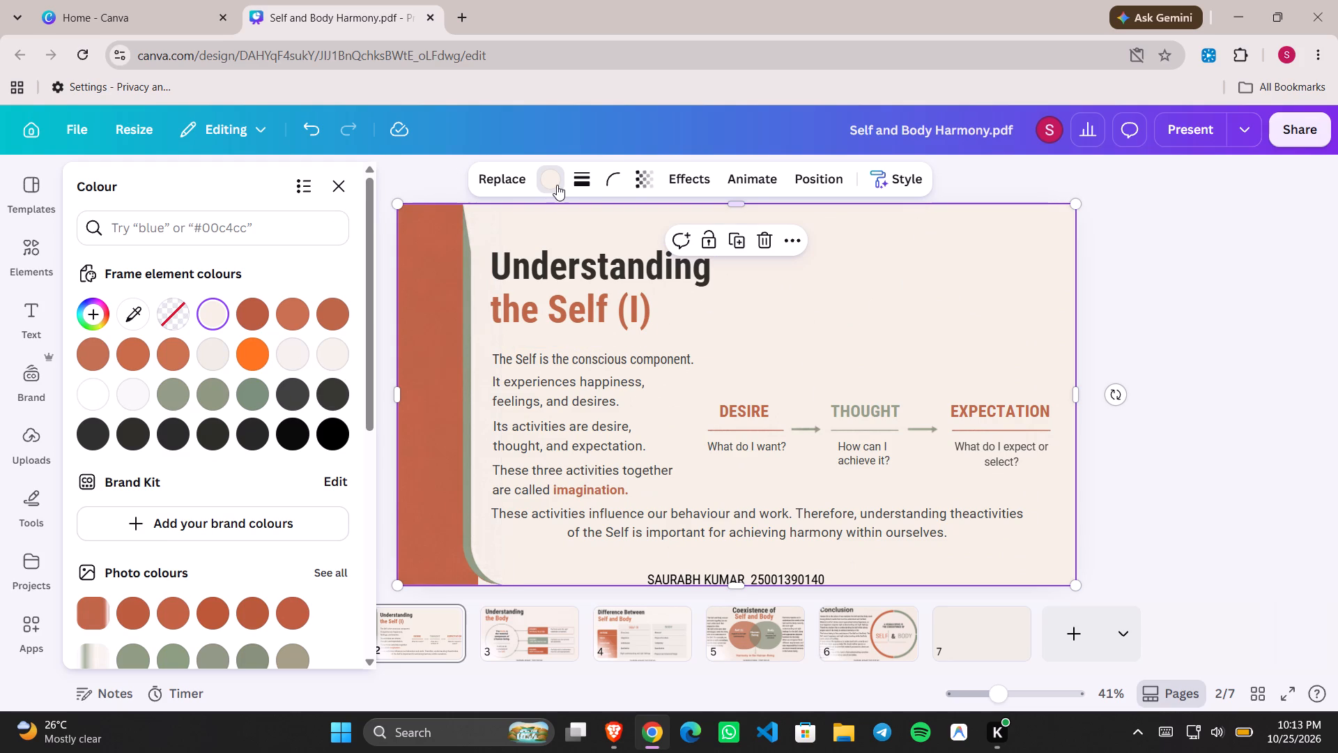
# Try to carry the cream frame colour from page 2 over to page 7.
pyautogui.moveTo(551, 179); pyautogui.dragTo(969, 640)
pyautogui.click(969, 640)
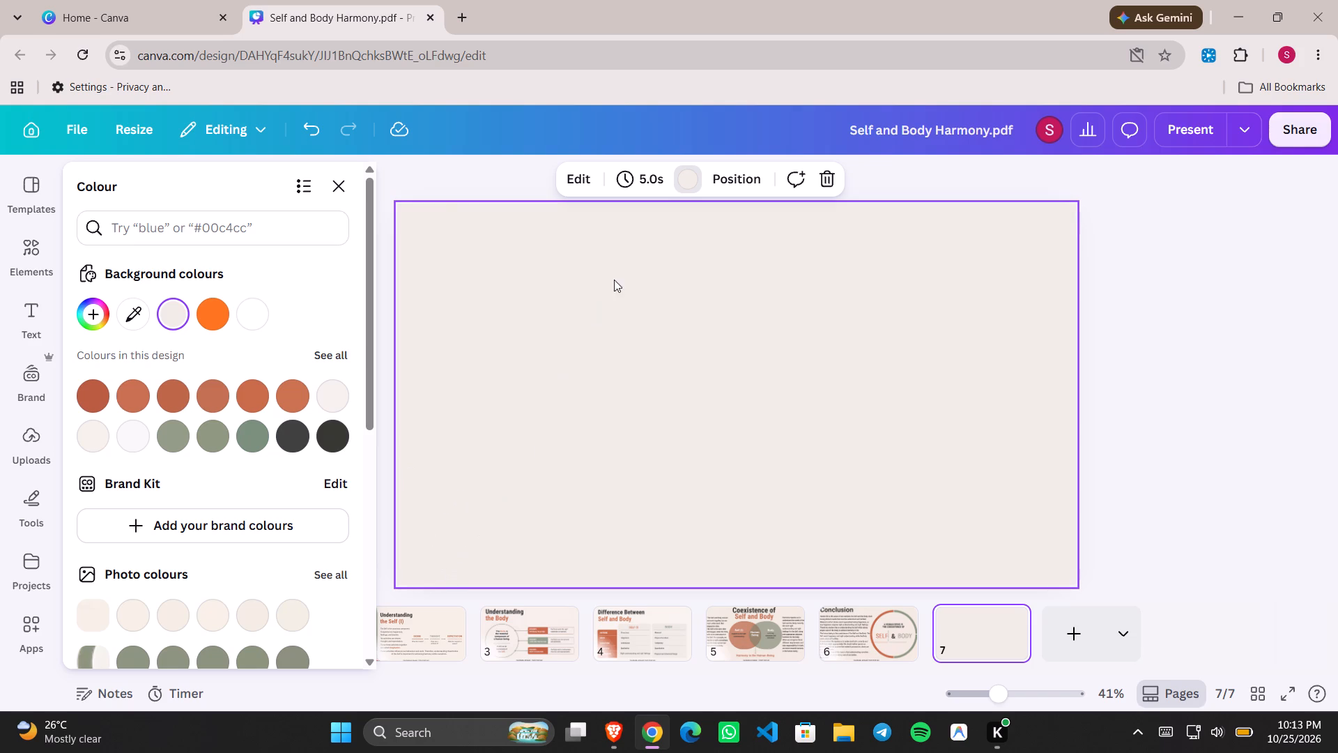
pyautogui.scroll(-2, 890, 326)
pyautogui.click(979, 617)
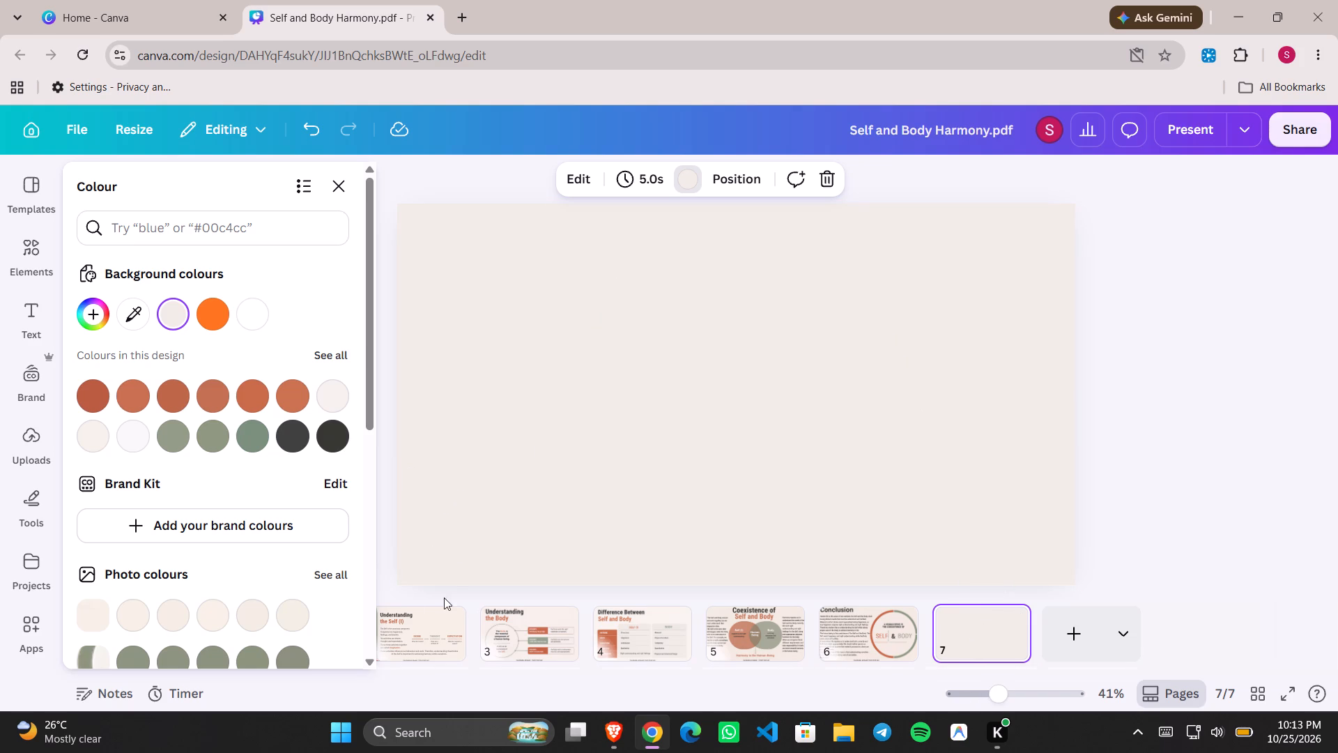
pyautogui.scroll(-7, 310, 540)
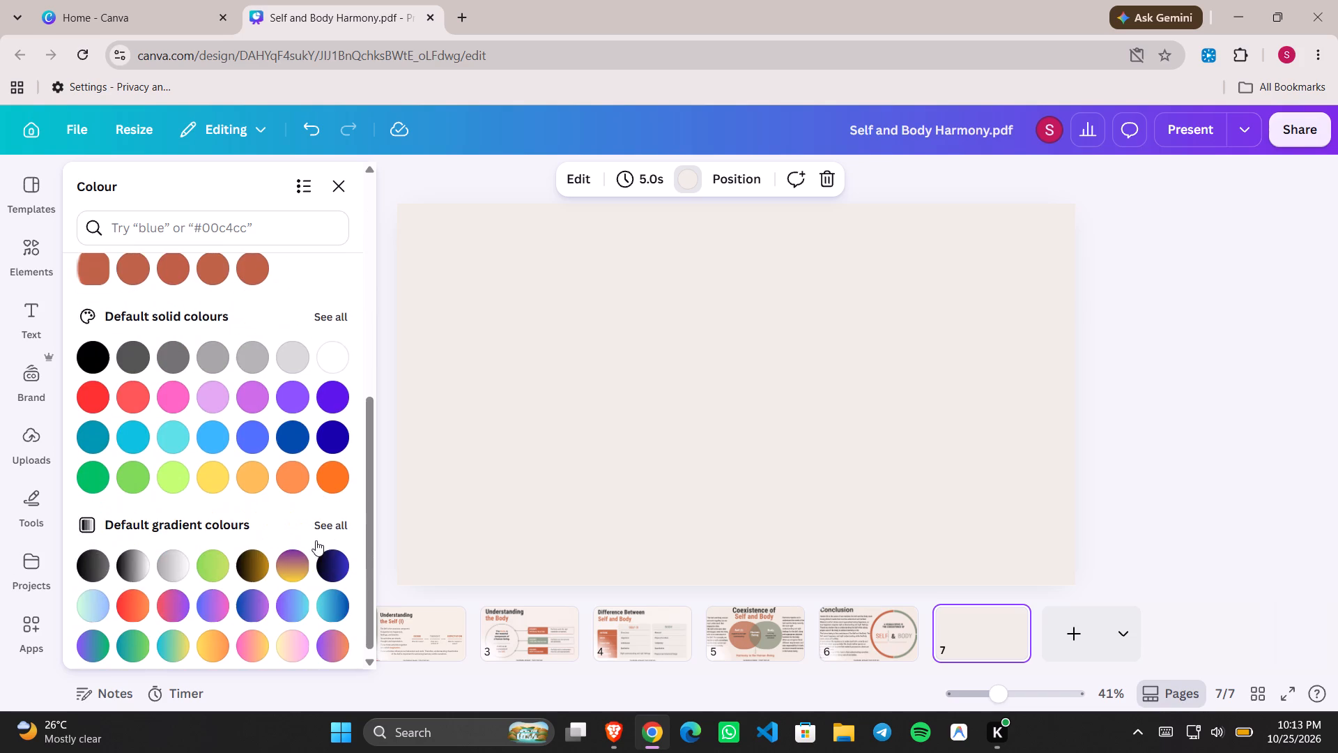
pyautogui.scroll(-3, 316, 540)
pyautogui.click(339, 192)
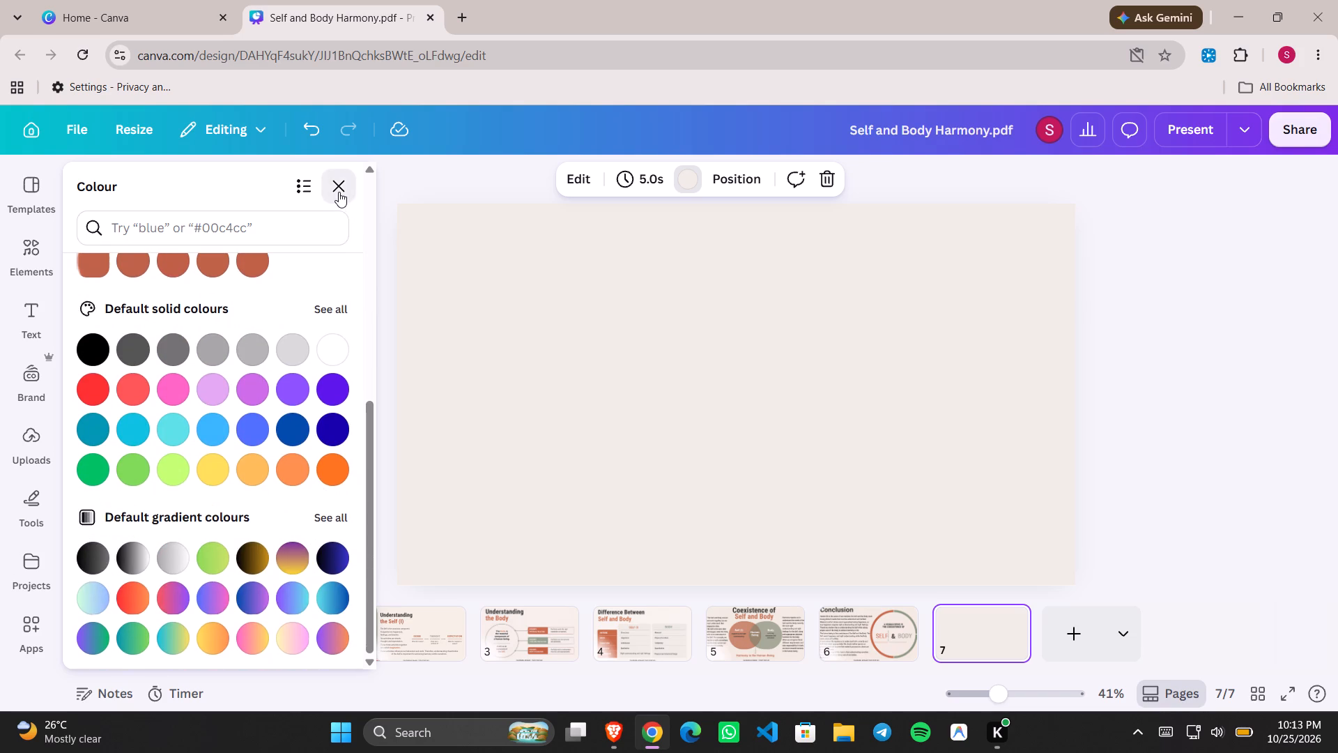
# Duplicate the cream textured background image on page 1.
pyautogui.click(341, 627)
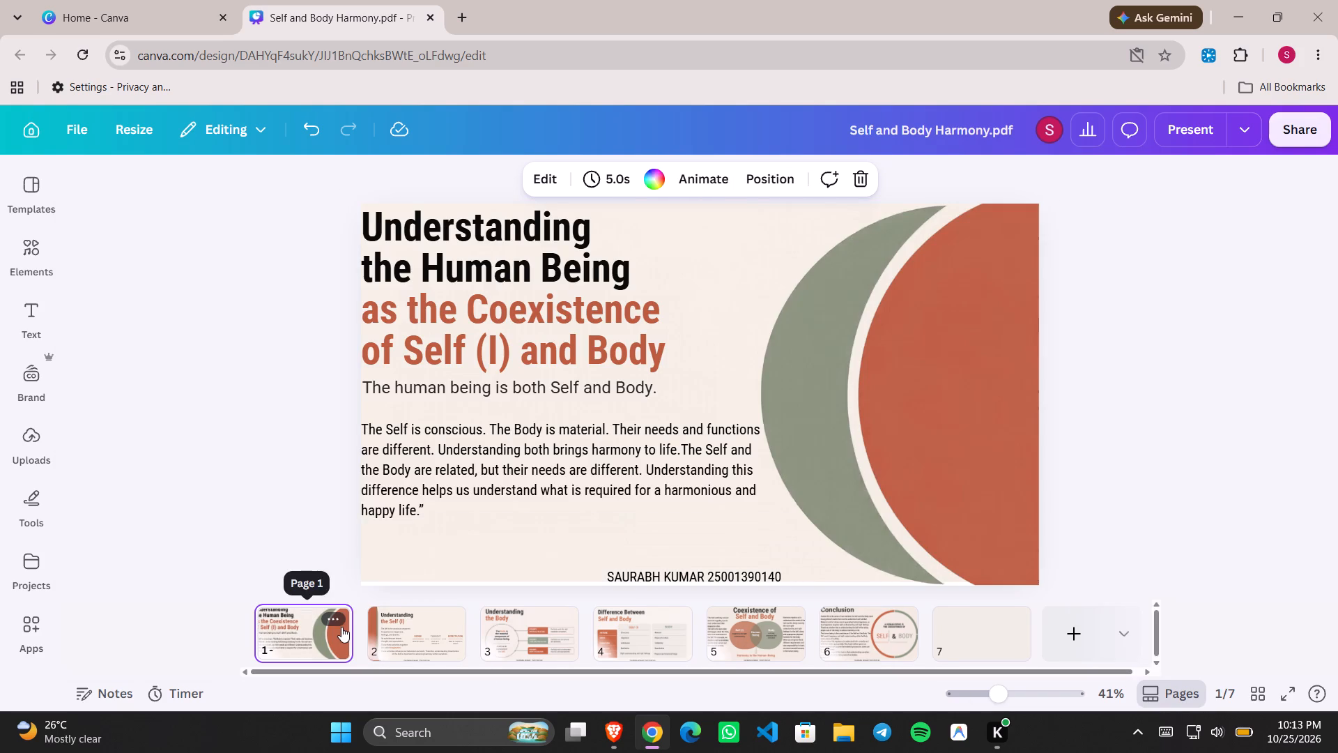
pyautogui.click(537, 528)
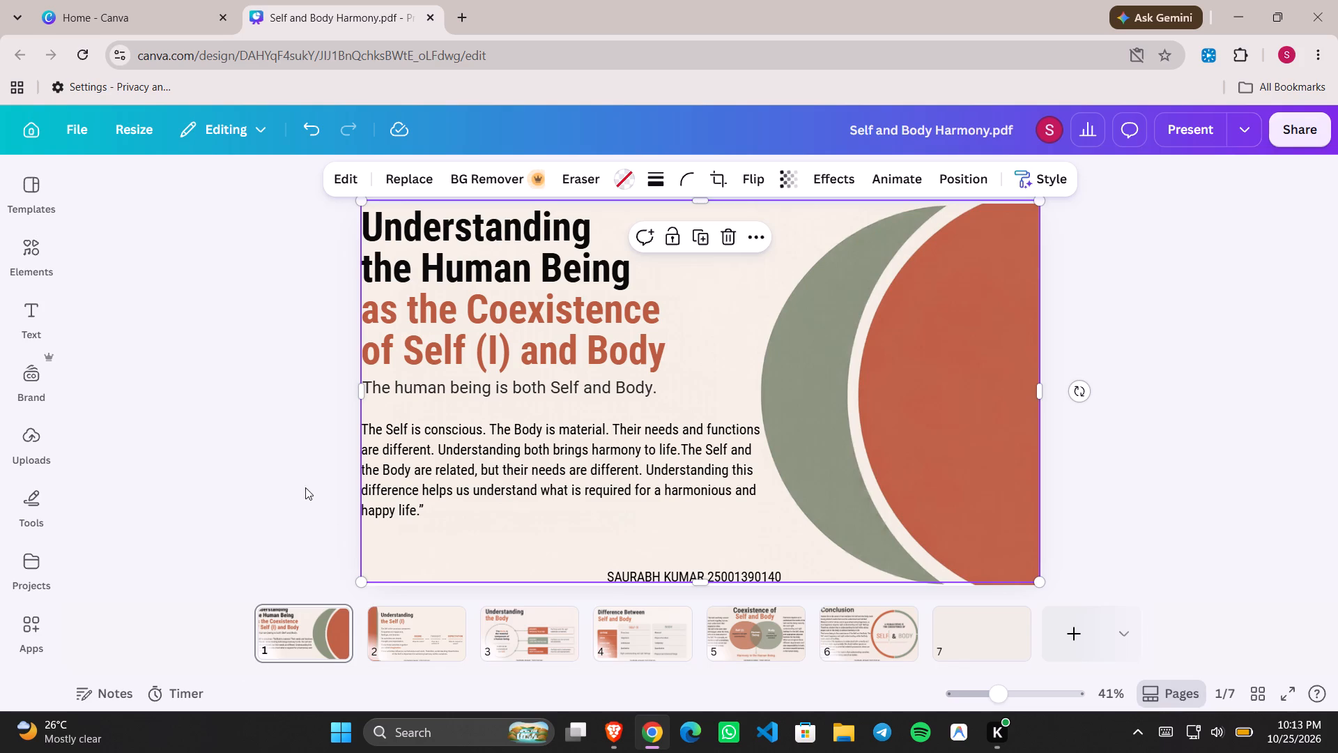
pyautogui.click(284, 478)
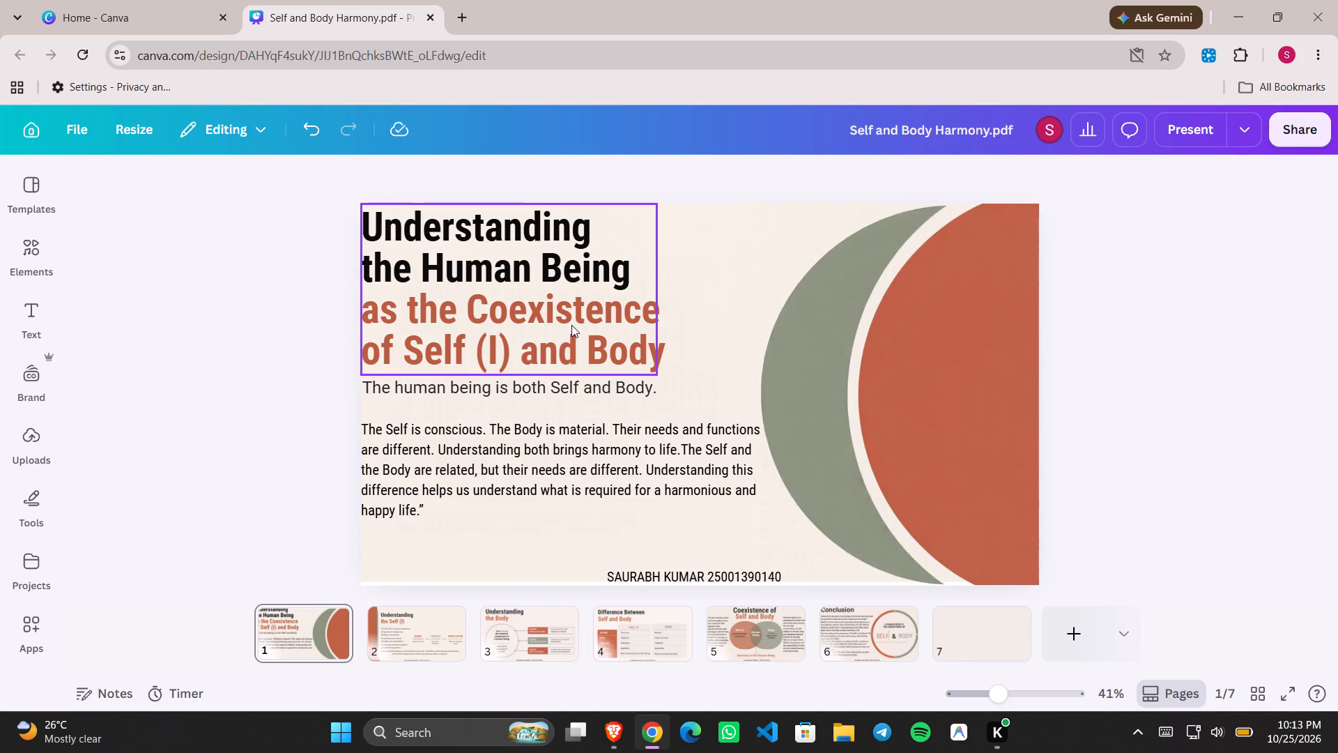
pyautogui.click(765, 254)
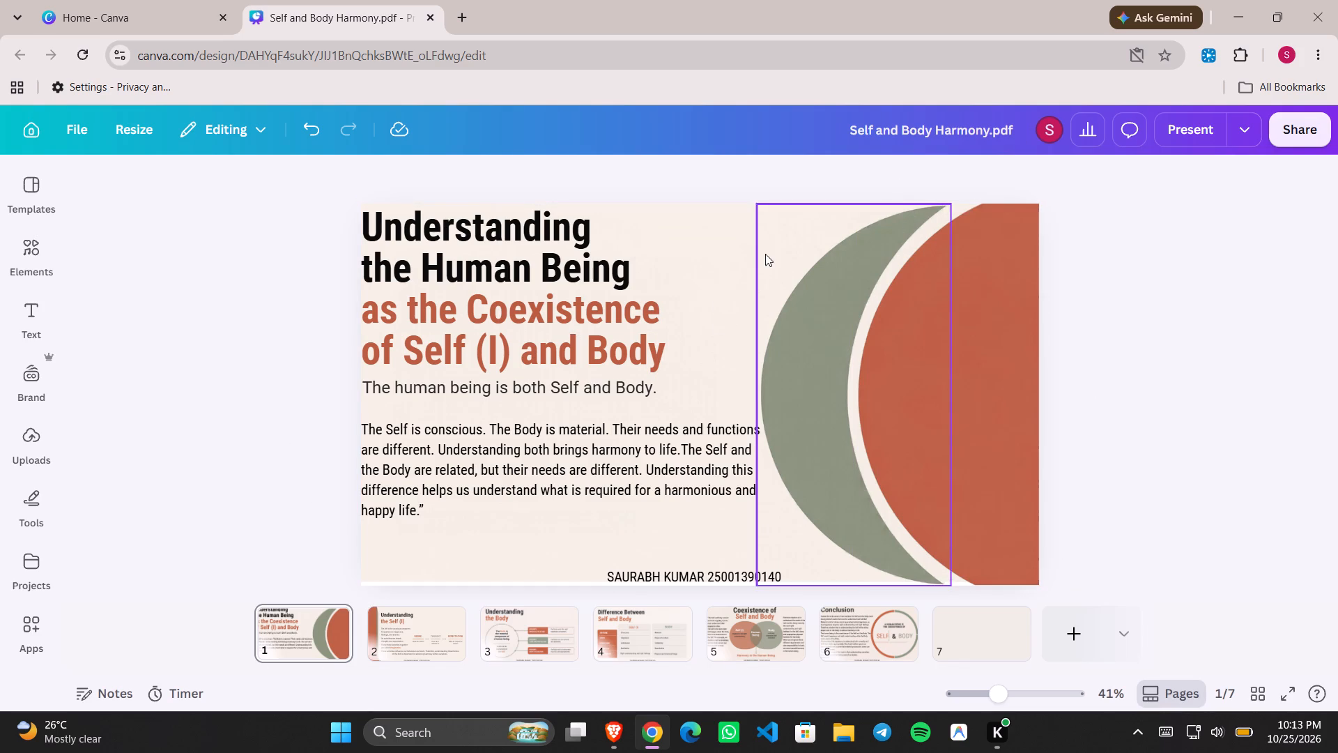
pyautogui.click(666, 241)
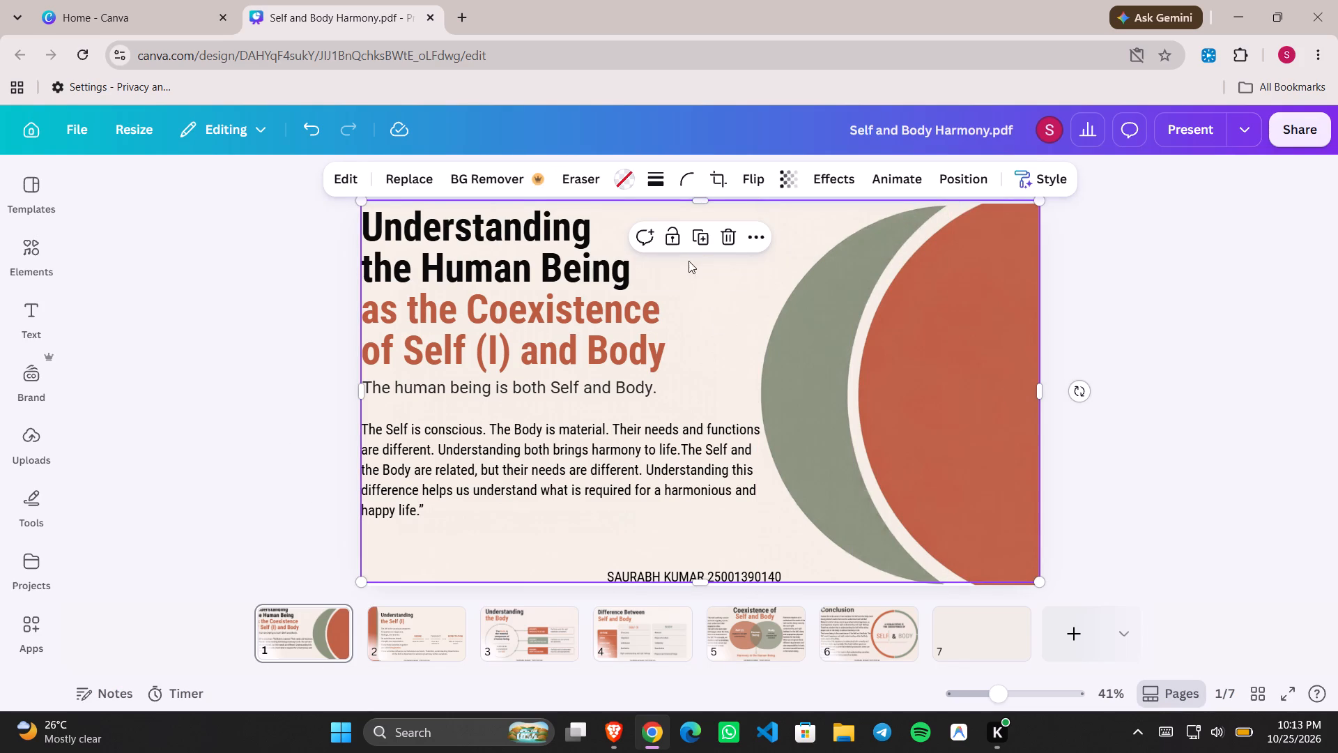
pyautogui.click(698, 234)
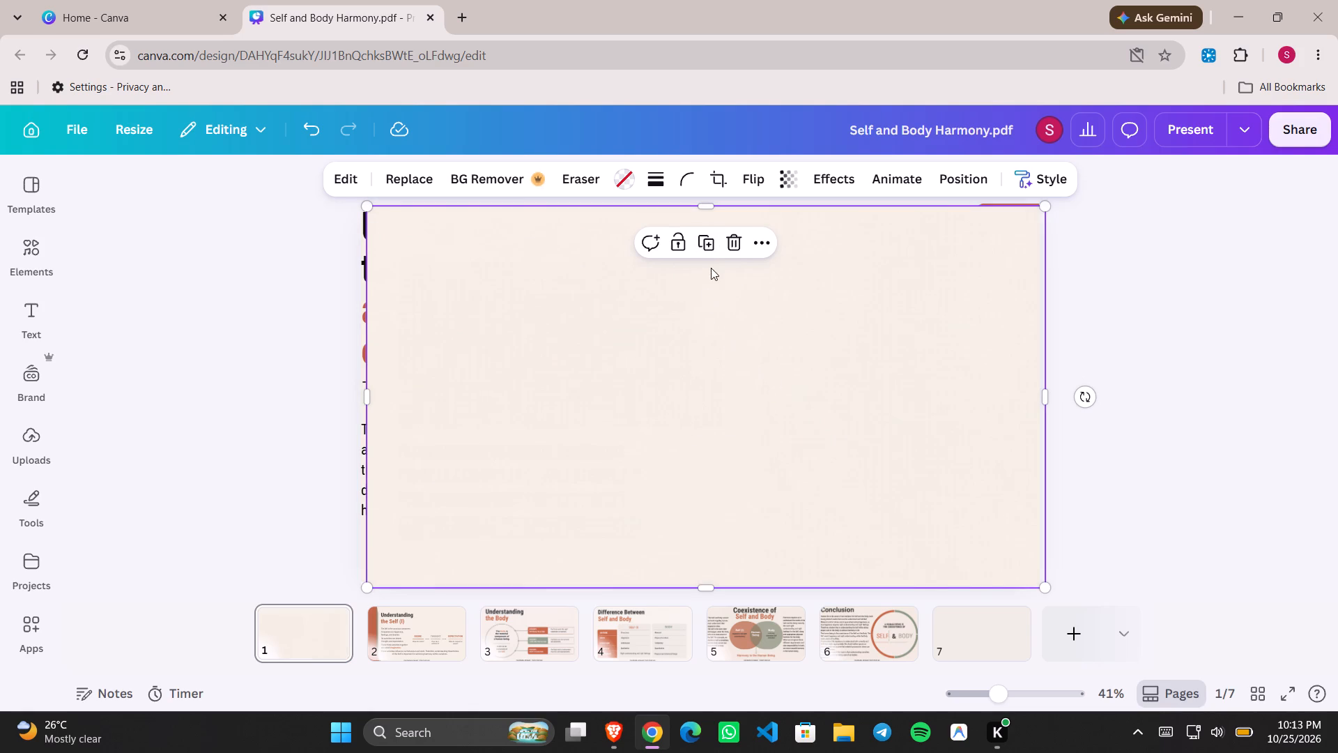
# Move the duplicated cream background image from page 1 onto page 7 so that it covers the blank page.
pyautogui.click(762, 244)
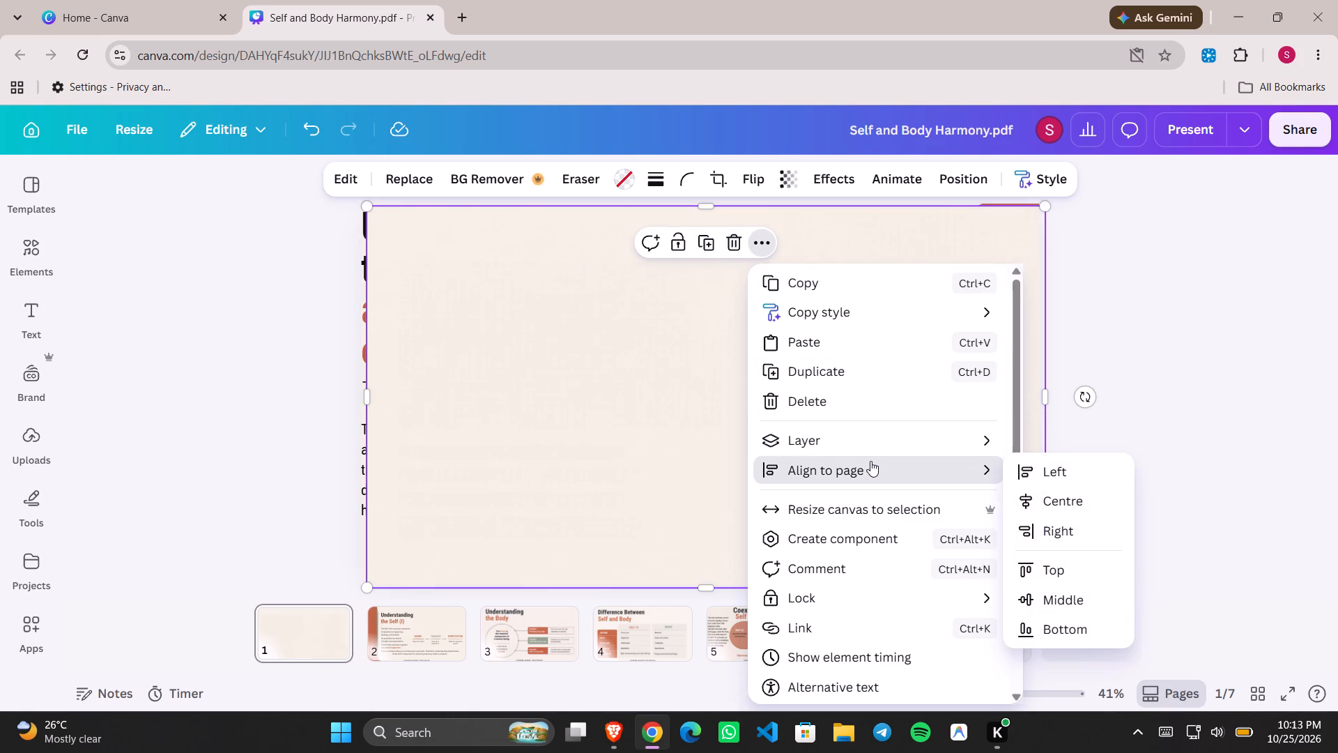
pyautogui.scroll(-3, 857, 554)
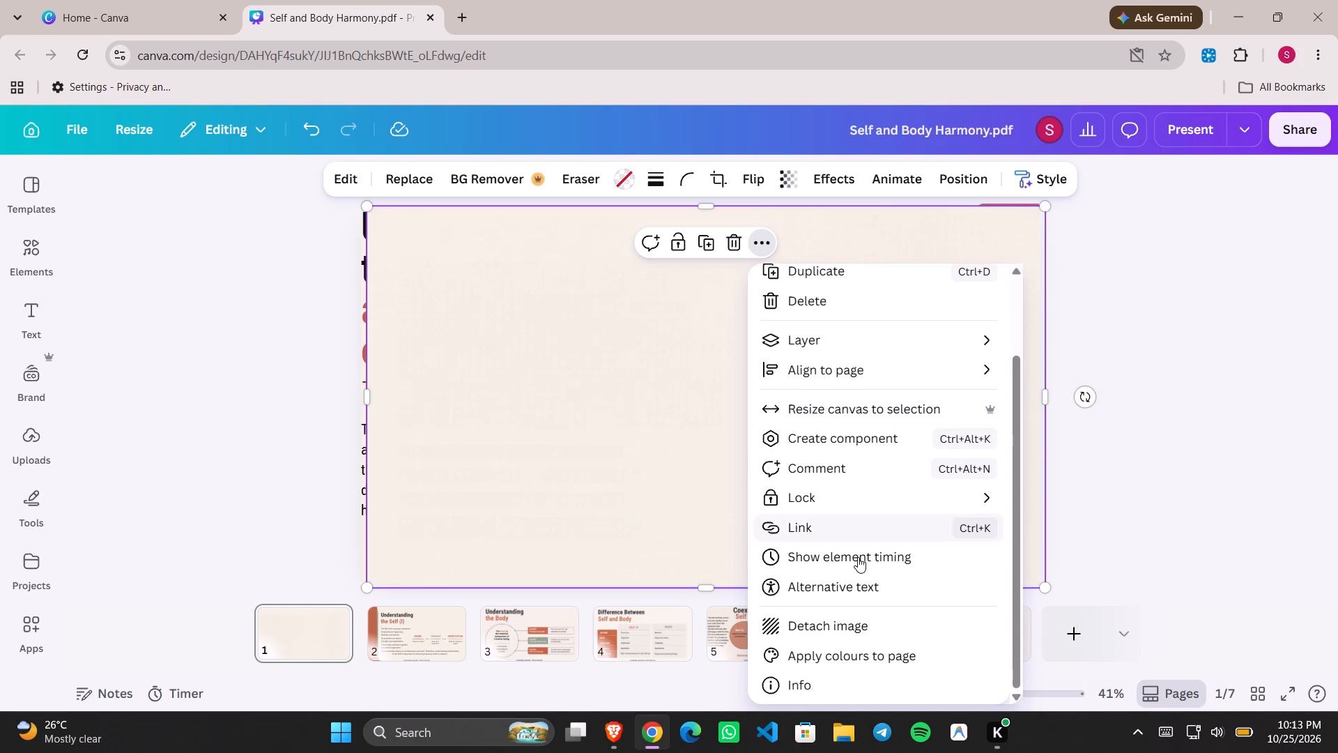
pyautogui.scroll(-2, 858, 557)
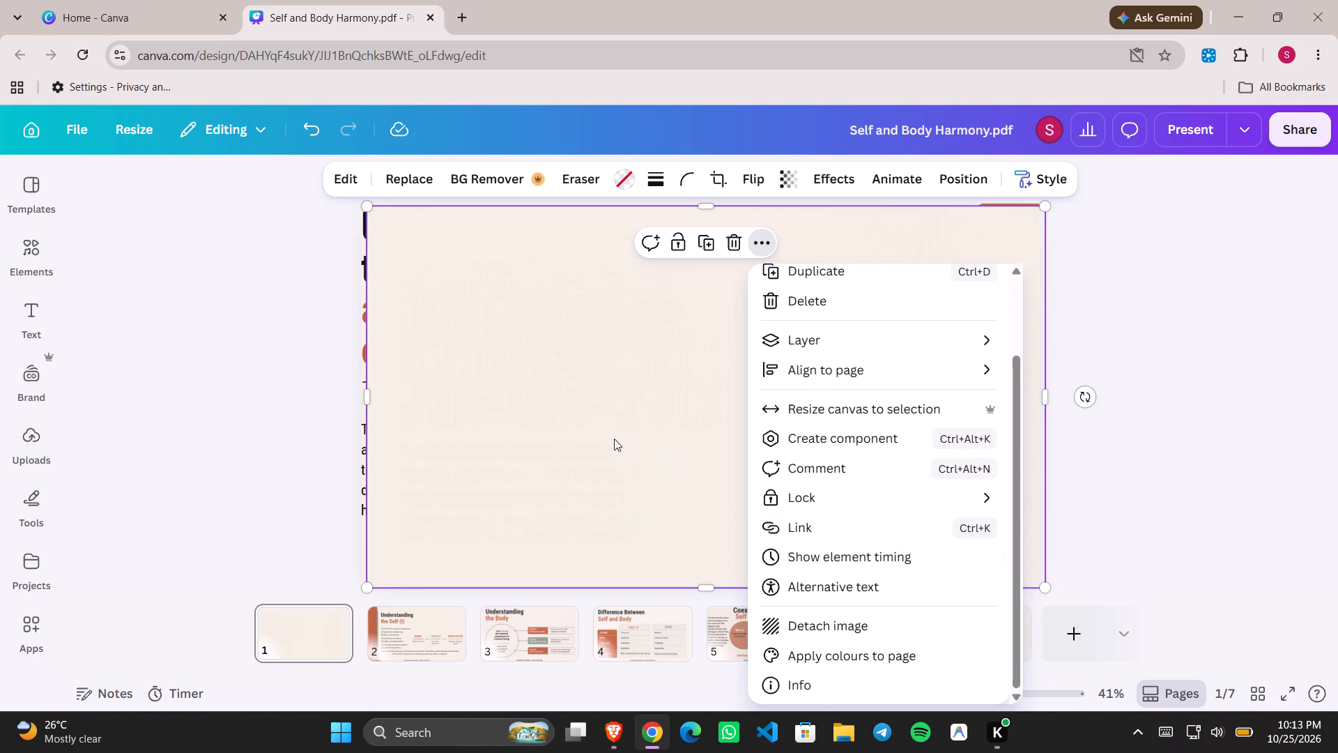
pyautogui.click(599, 431)
pyautogui.moveTo(599, 431); pyautogui.dragTo(994, 635)
pyautogui.click(994, 634)
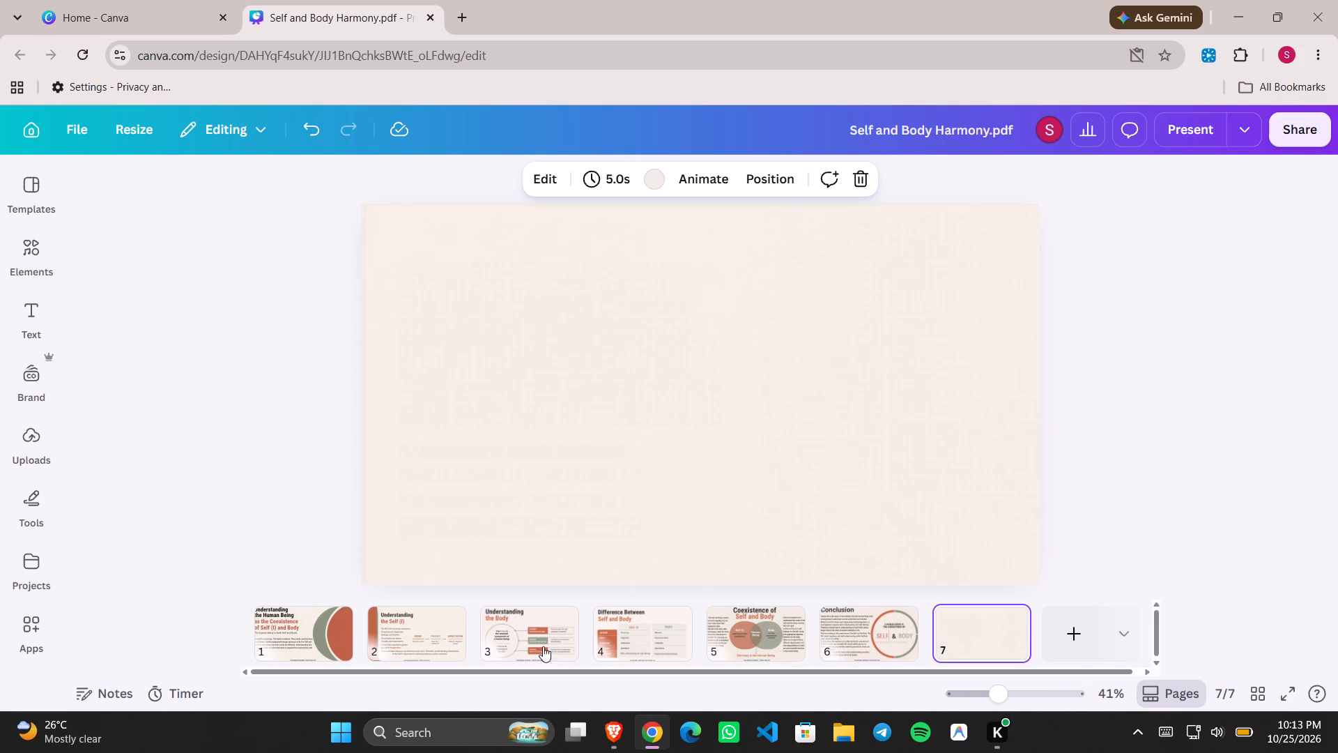
pyautogui.click(447, 344)
pyautogui.click(326, 653)
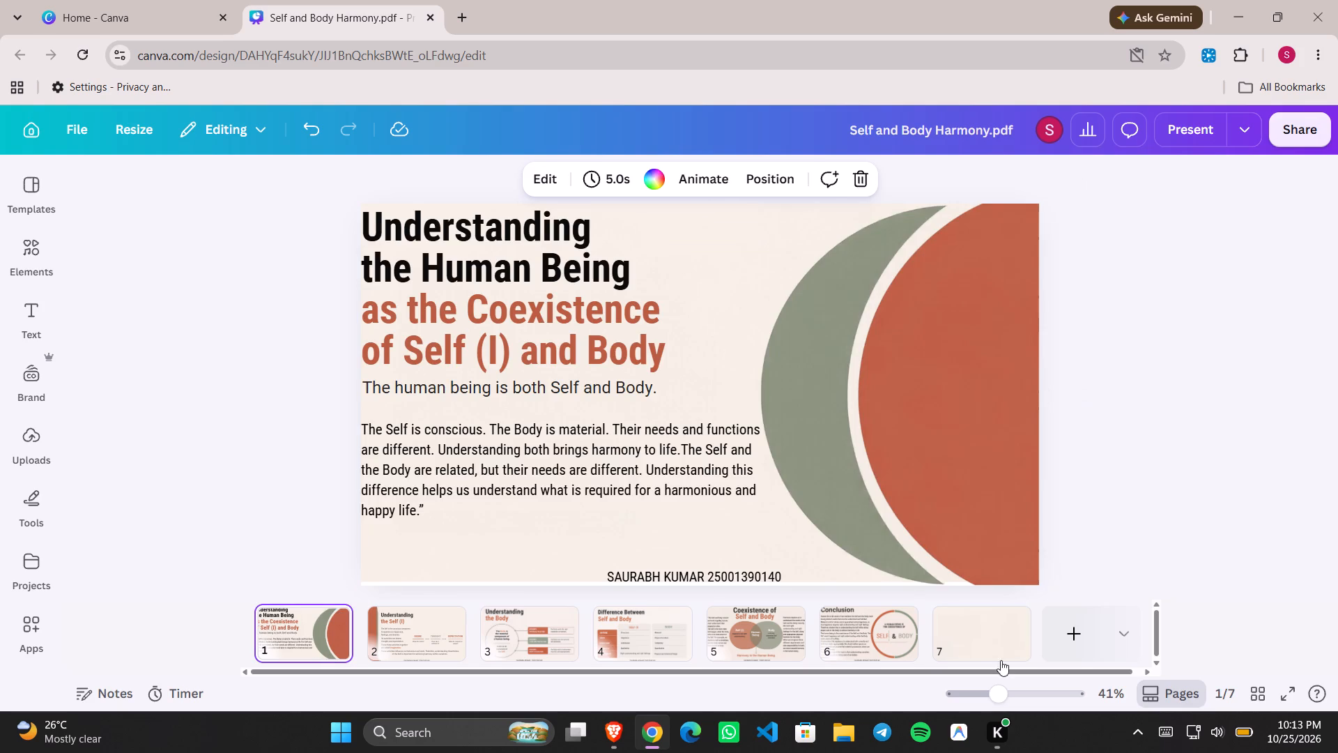
pyautogui.click(990, 648)
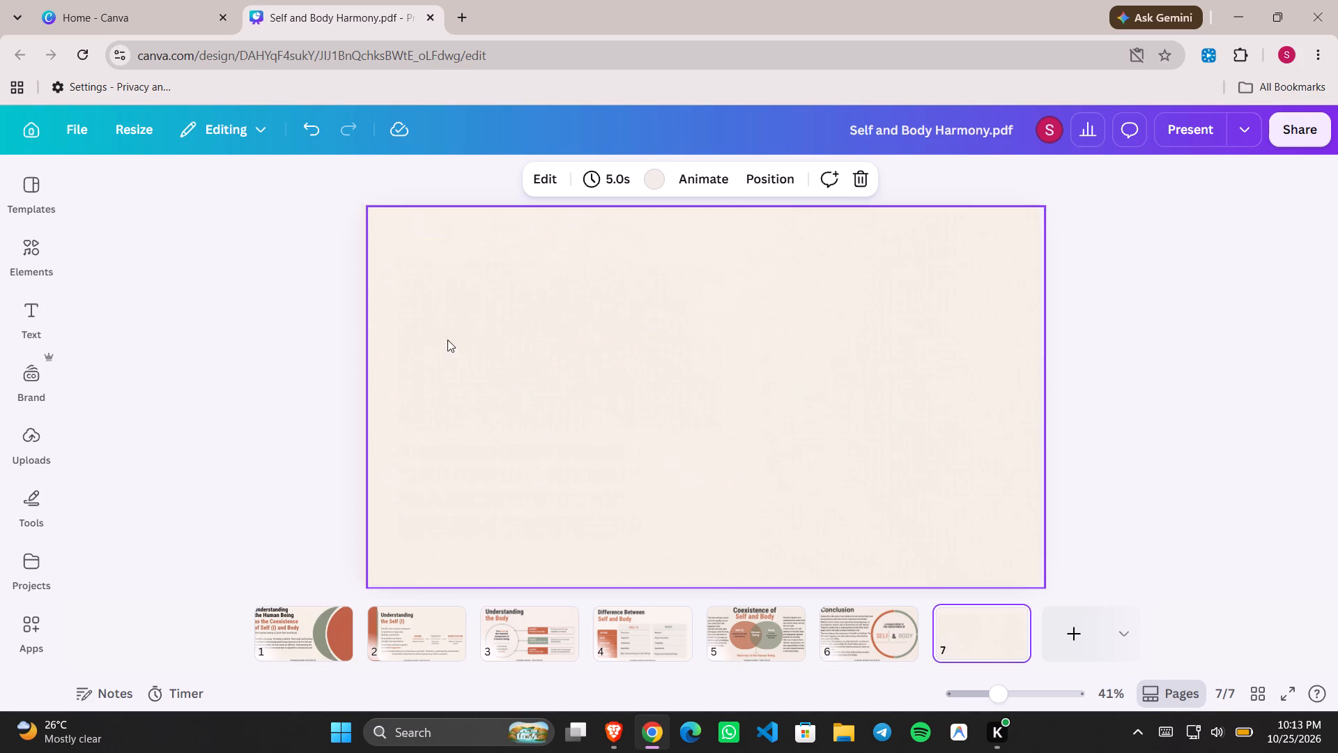
# Add a text box to page 7.
pyautogui.click(24, 330)
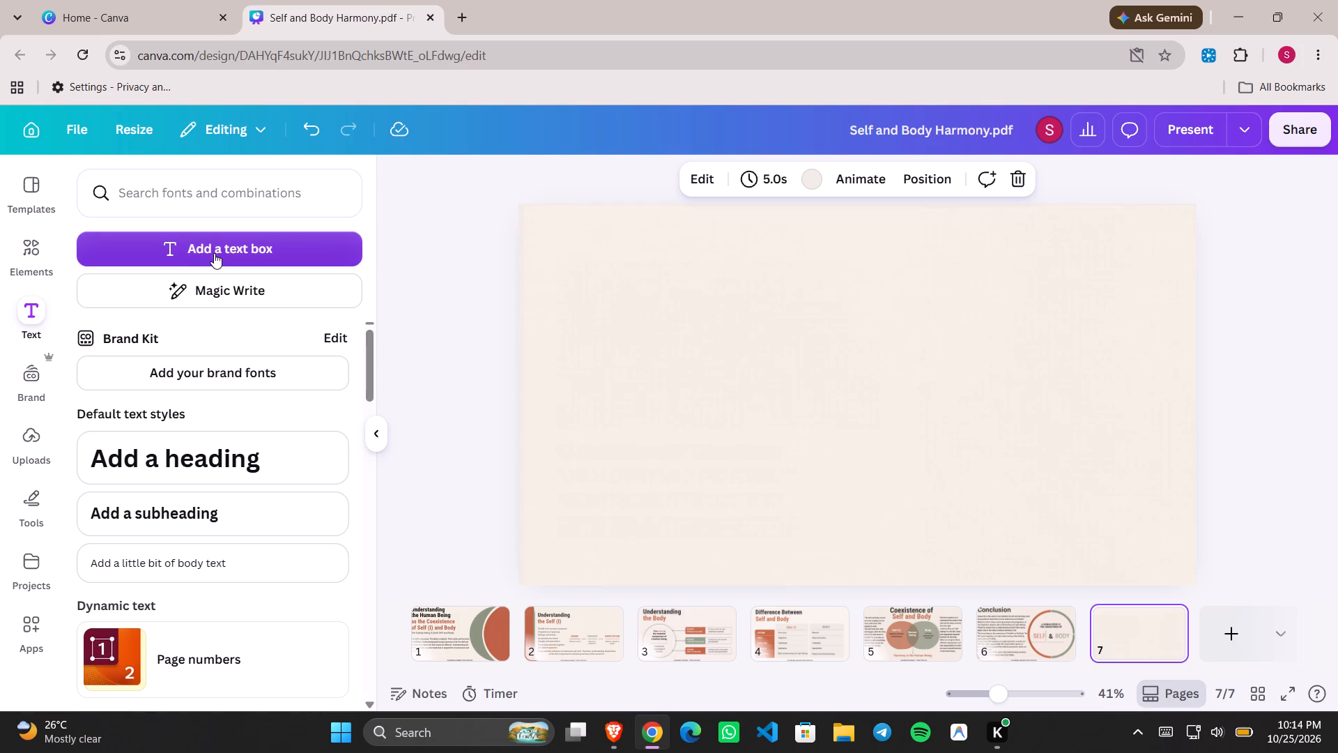
pyautogui.click(214, 253)
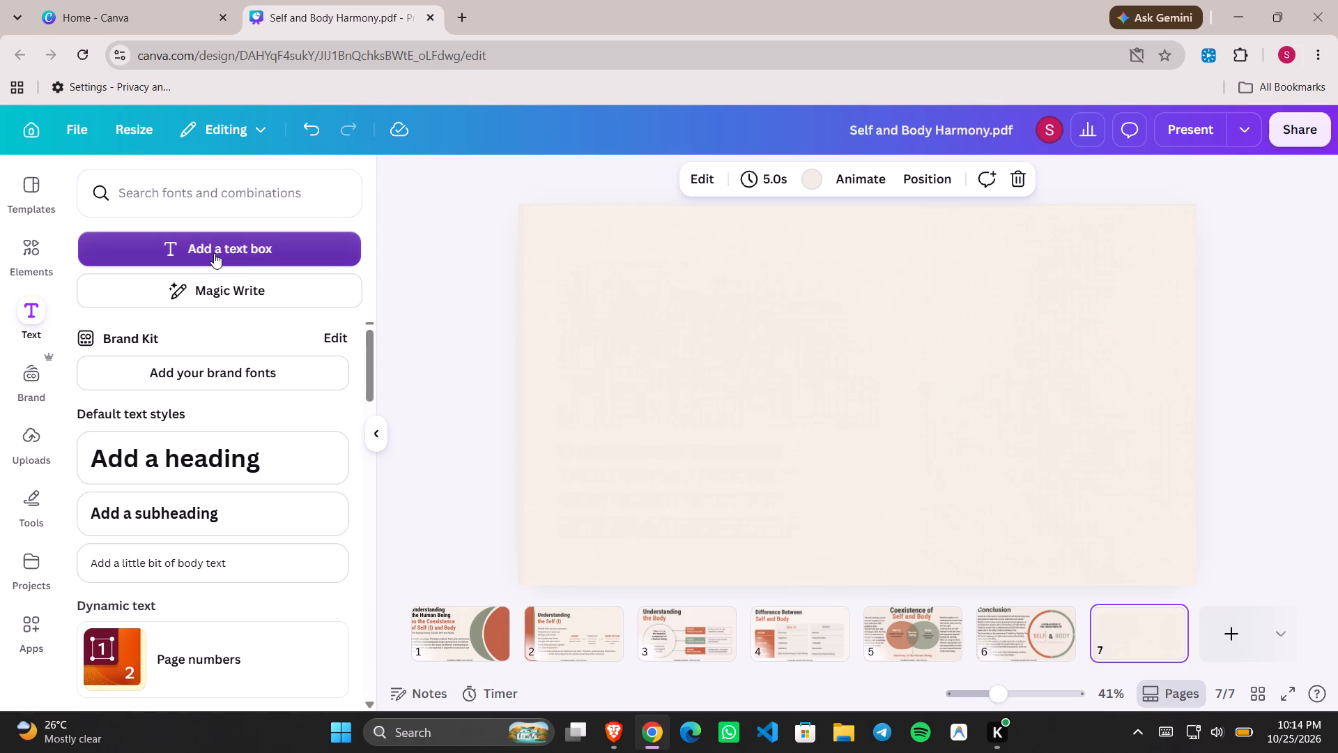
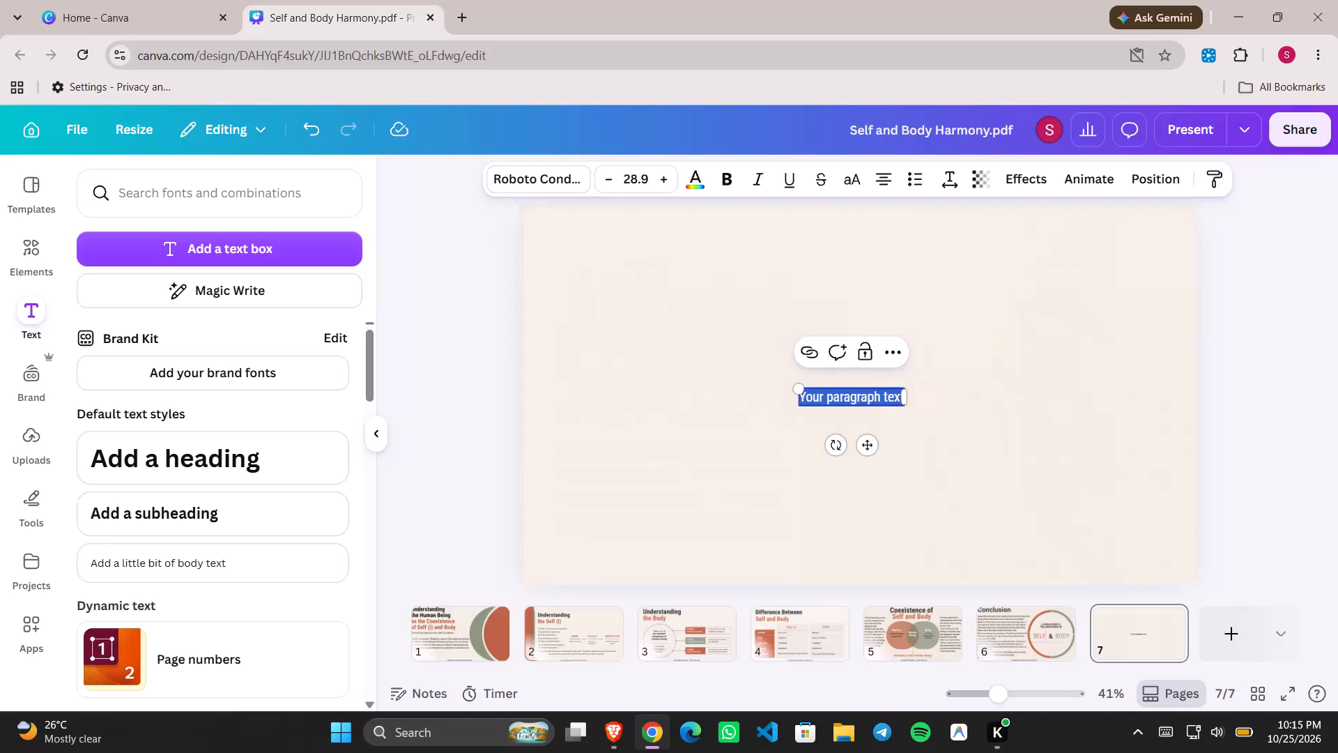
# Enter the student's full name in capitals in the new text box on page 7.
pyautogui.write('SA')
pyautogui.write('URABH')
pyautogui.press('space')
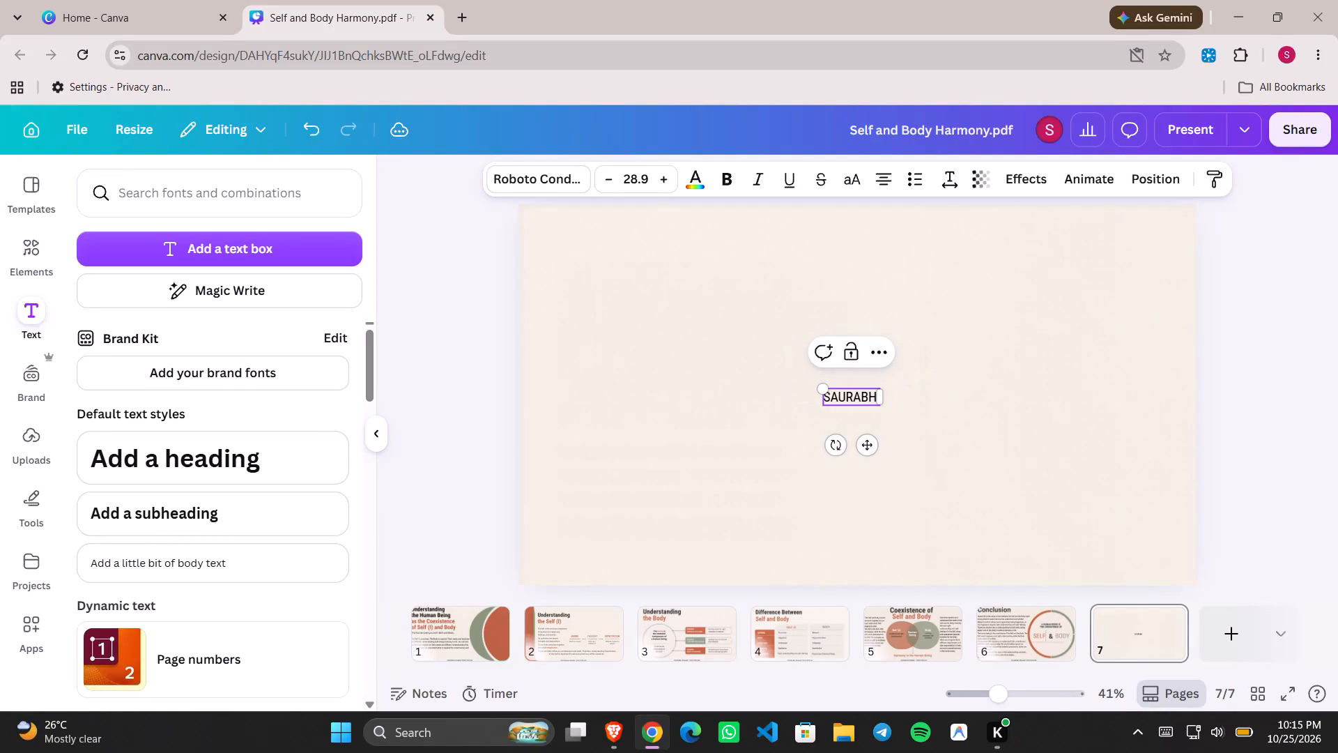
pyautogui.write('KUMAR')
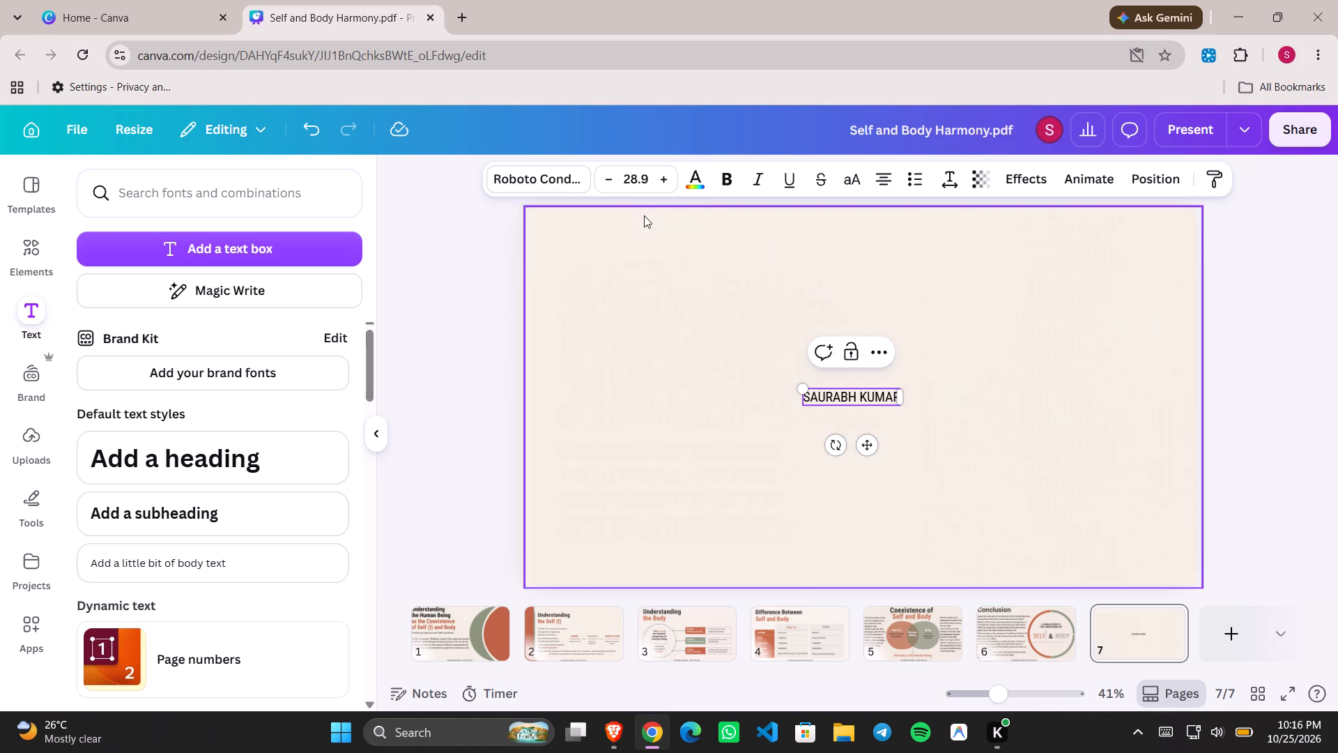
# Enlarge the student name text to size 37.9 and make it bold.
pyautogui.click(657, 185)
pyautogui.tripleClick(657, 185)
pyautogui.tripleClick(657, 185)
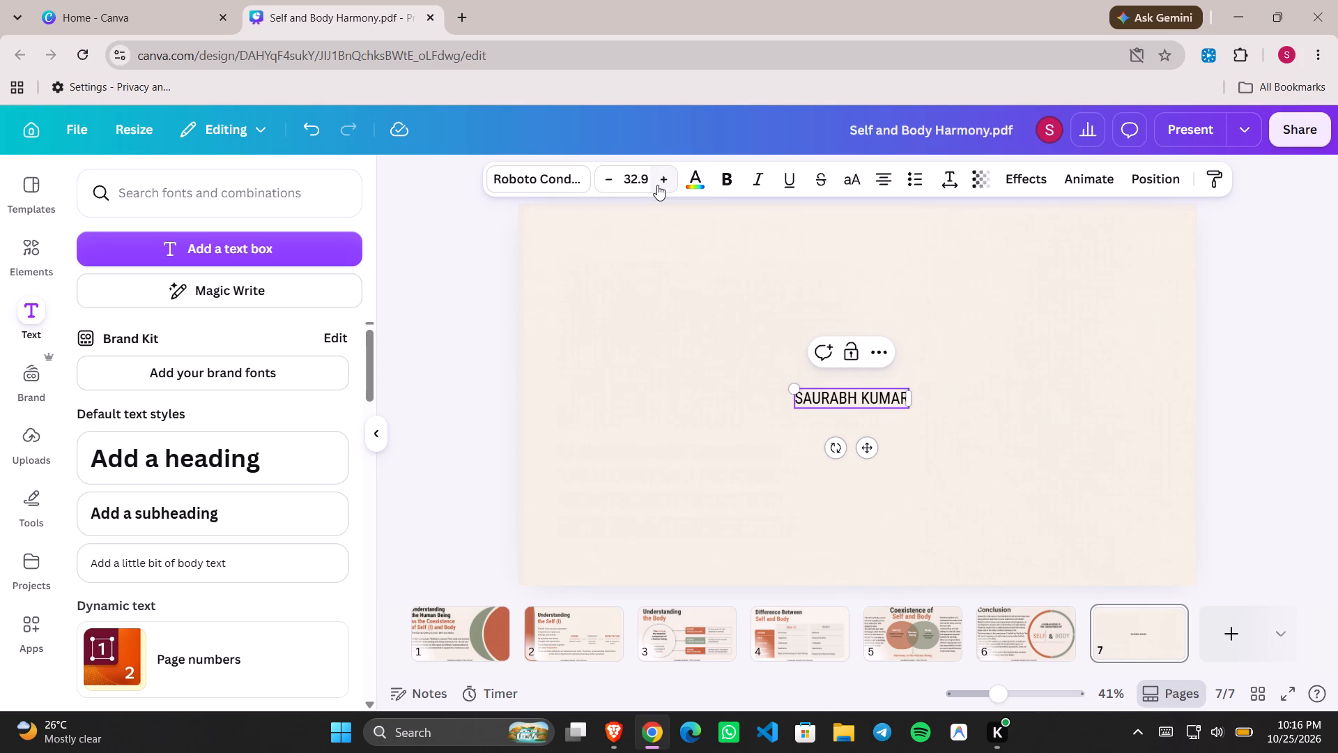
pyautogui.doubleClick(657, 185)
pyautogui.click(731, 185)
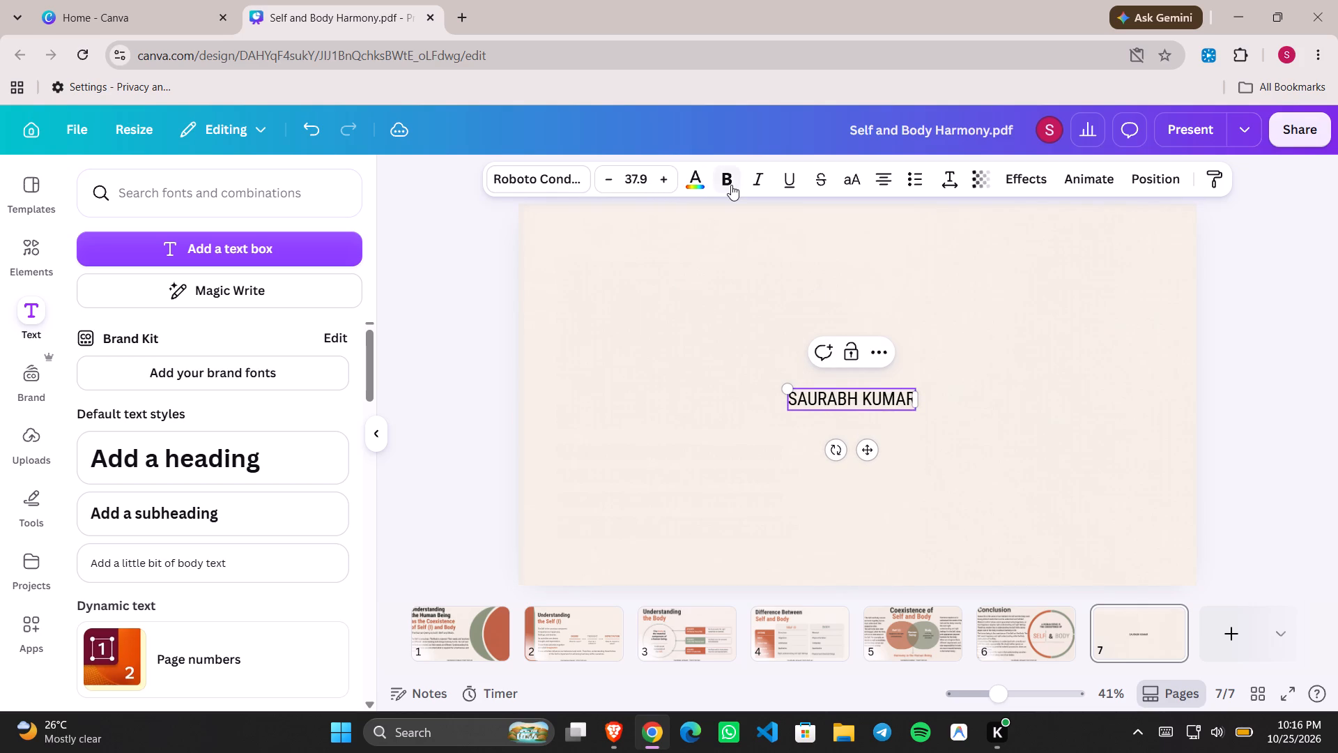
pyautogui.click(715, 172)
pyautogui.click(858, 420)
pyautogui.click(861, 392)
pyautogui.tripleClick(863, 397)
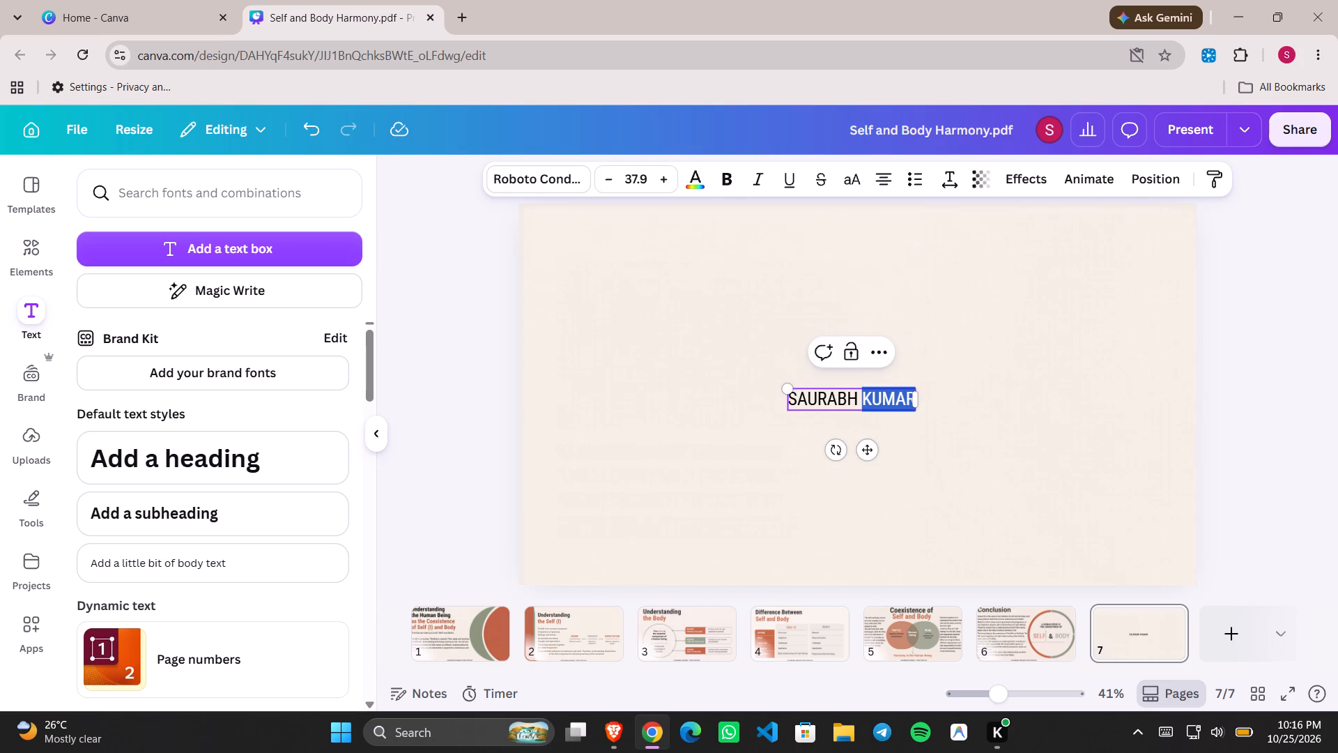
pyautogui.click(721, 173)
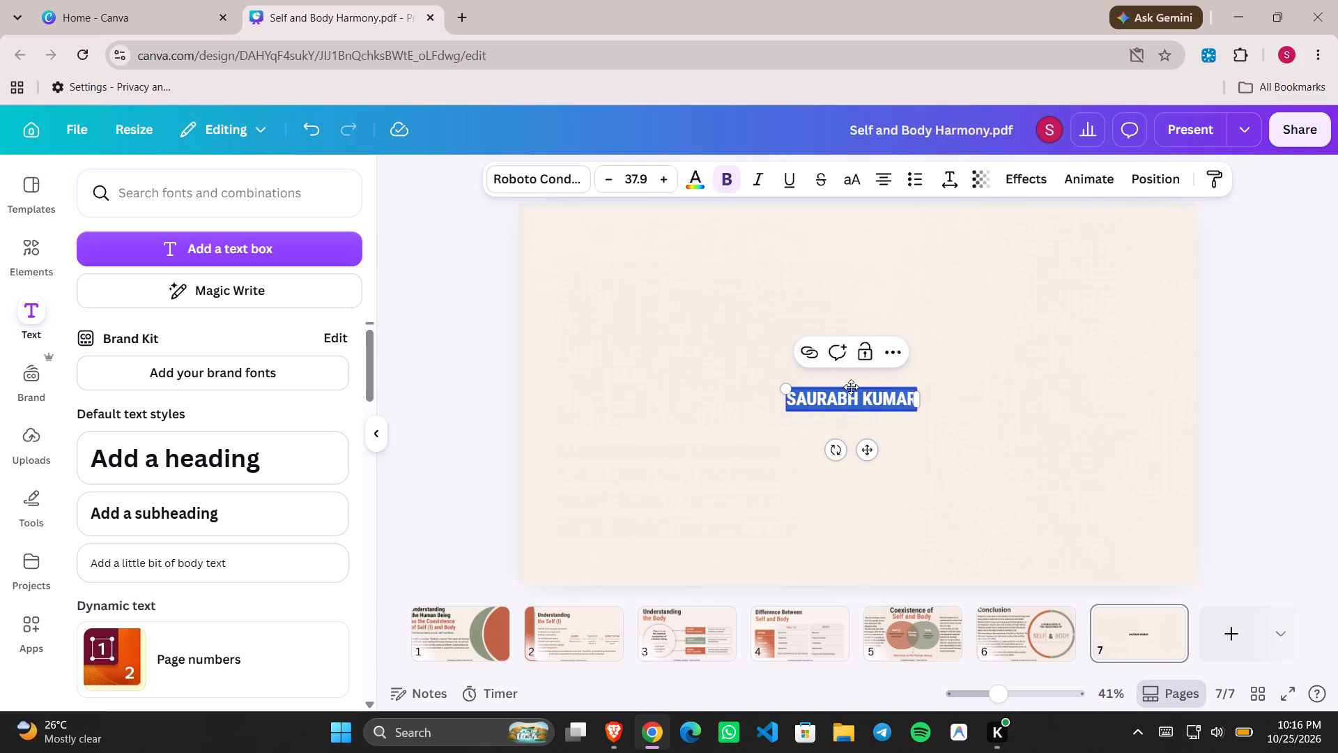
# Move the student name to the left side of page 7, keeping it at mid-height.
pyautogui.moveTo(851, 387); pyautogui.dragTo(619, 389)
pyautogui.click(769, 411)
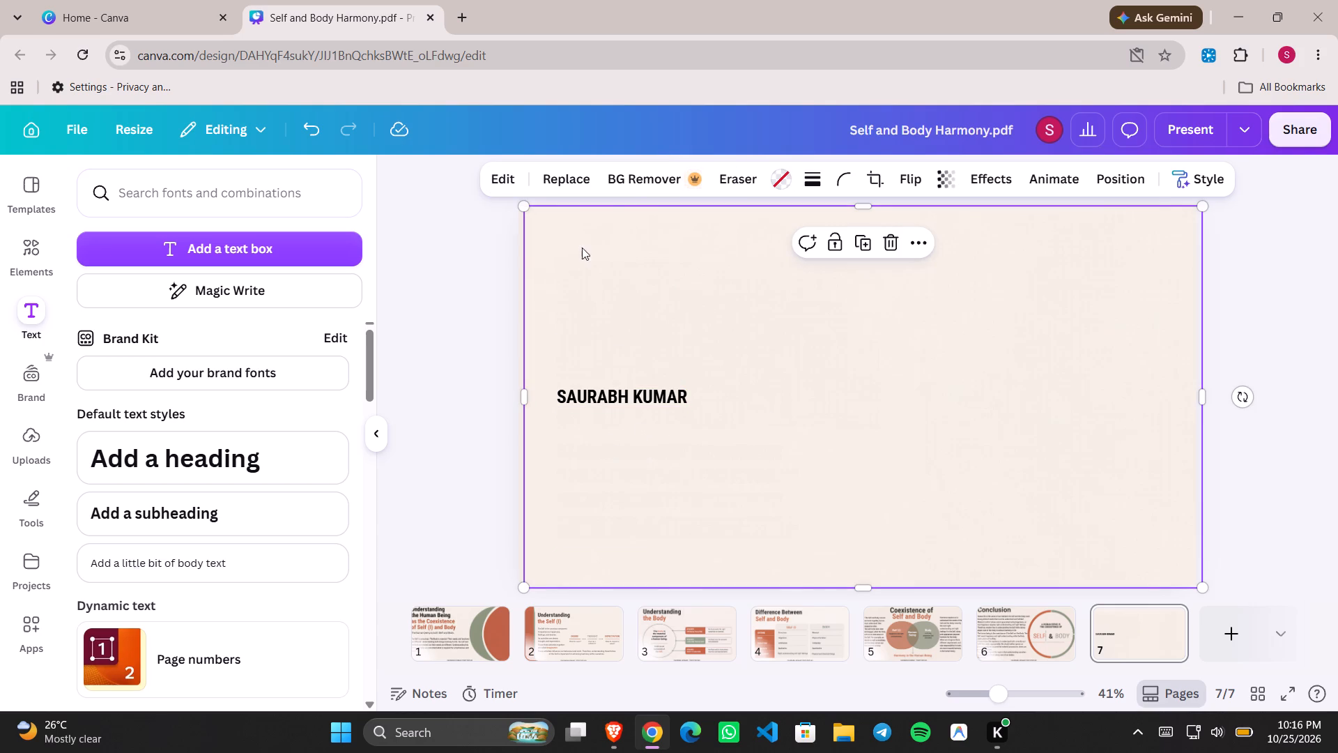
# Add a second text box on page 7 reading CSE-3.
pyautogui.click(252, 252)
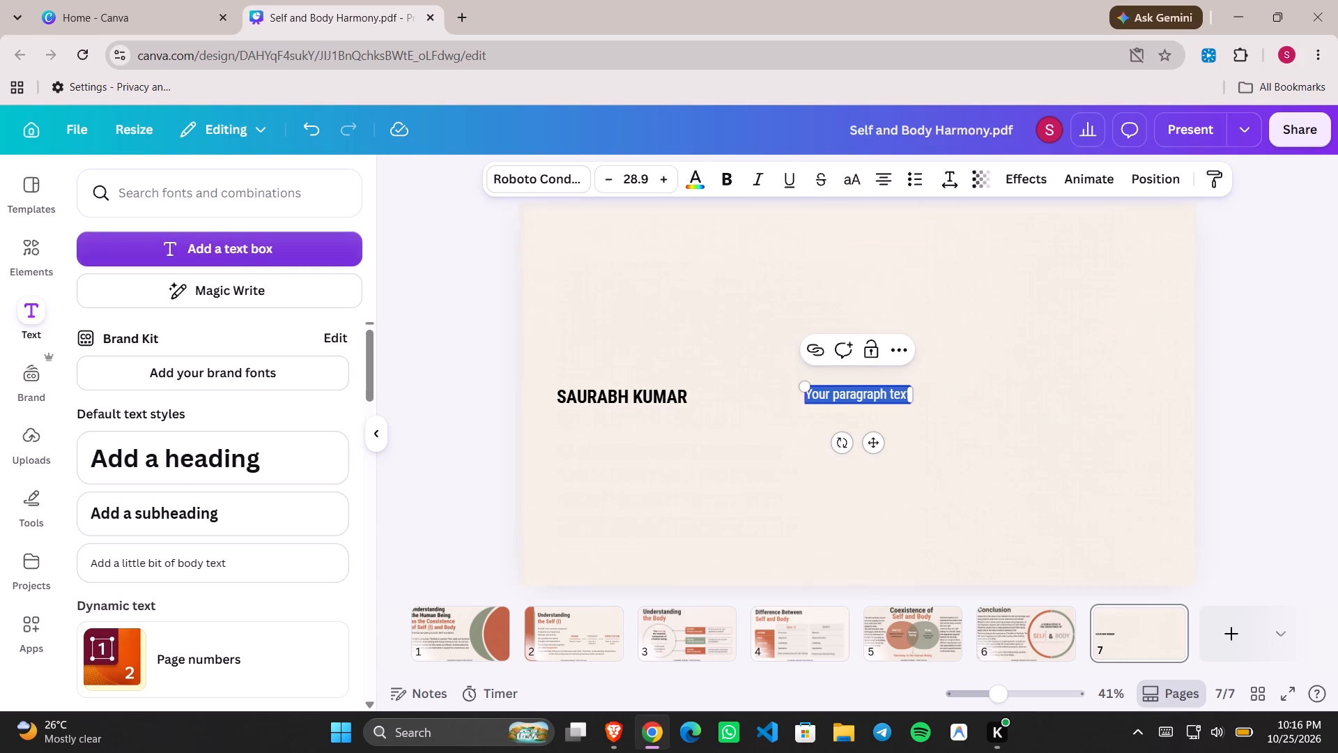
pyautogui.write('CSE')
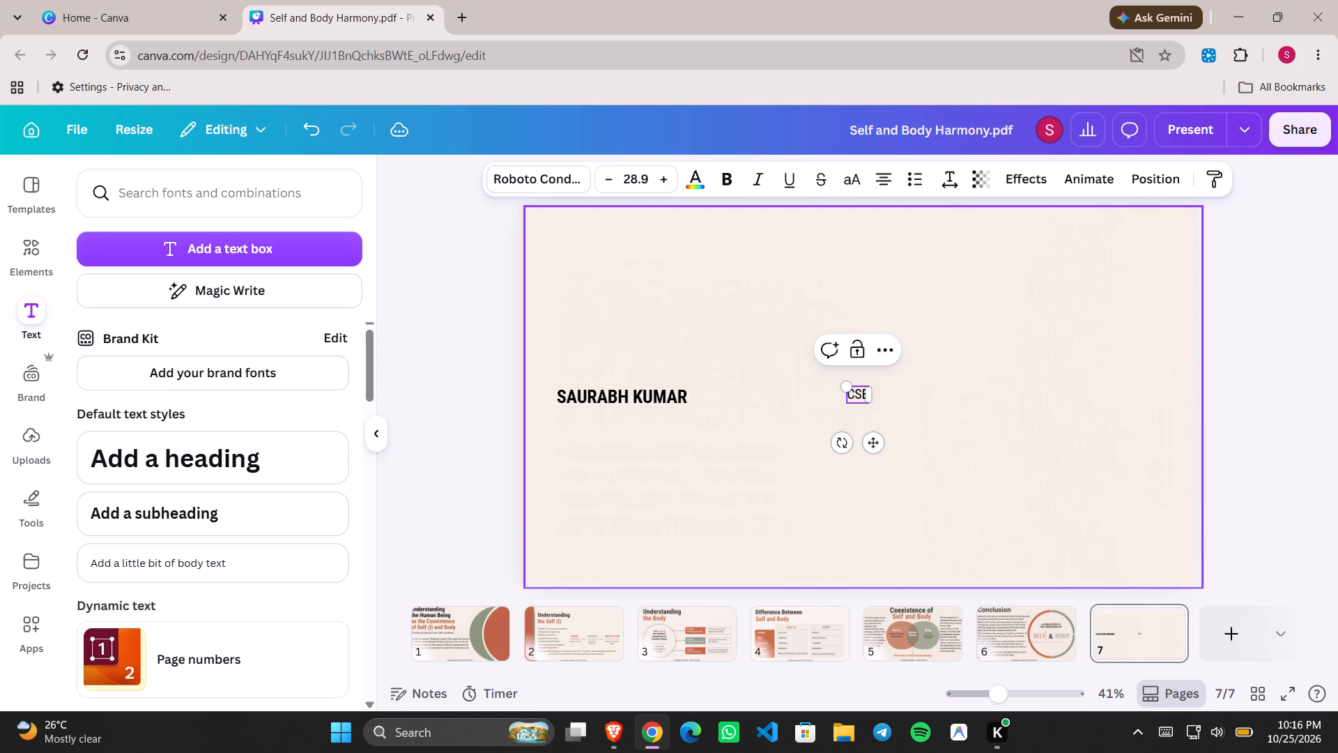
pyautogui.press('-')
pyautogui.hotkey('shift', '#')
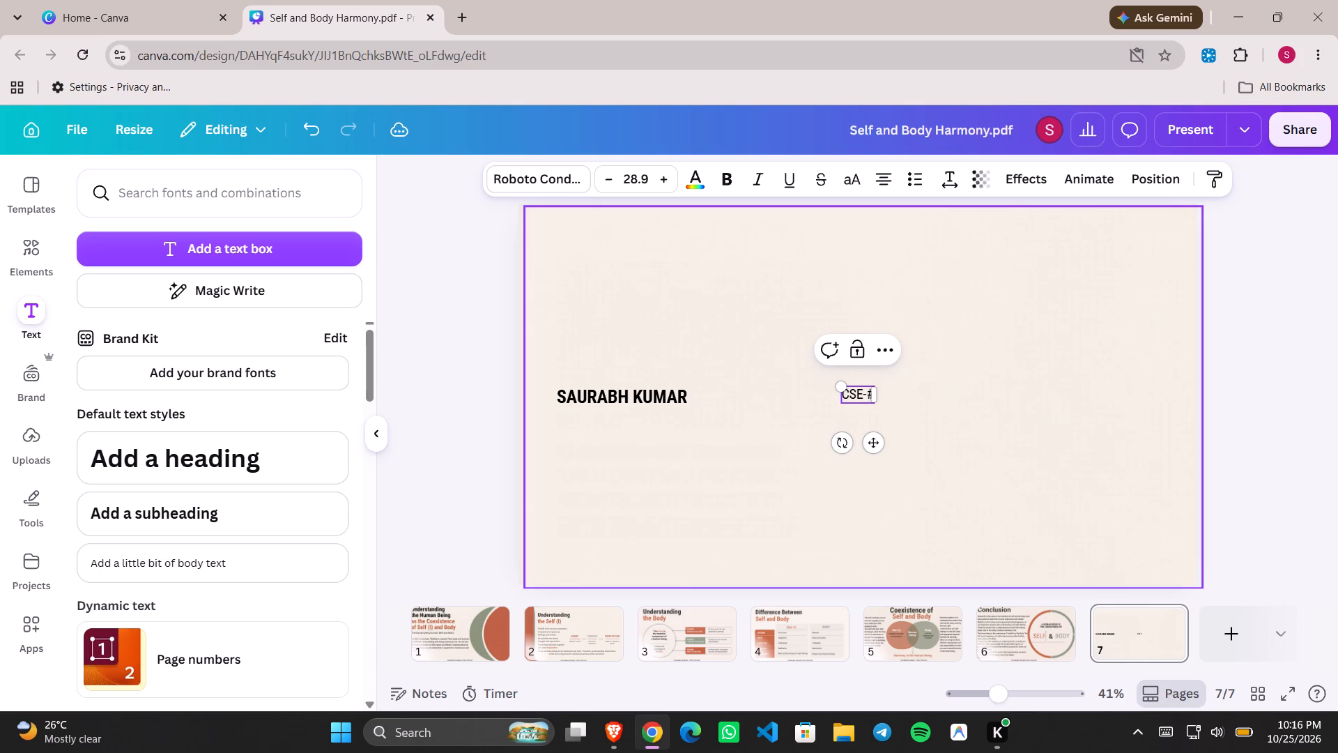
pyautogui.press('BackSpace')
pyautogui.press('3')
# Enlarge the CSE-3 text to size 37.9.
pyautogui.tripleClick(660, 183)
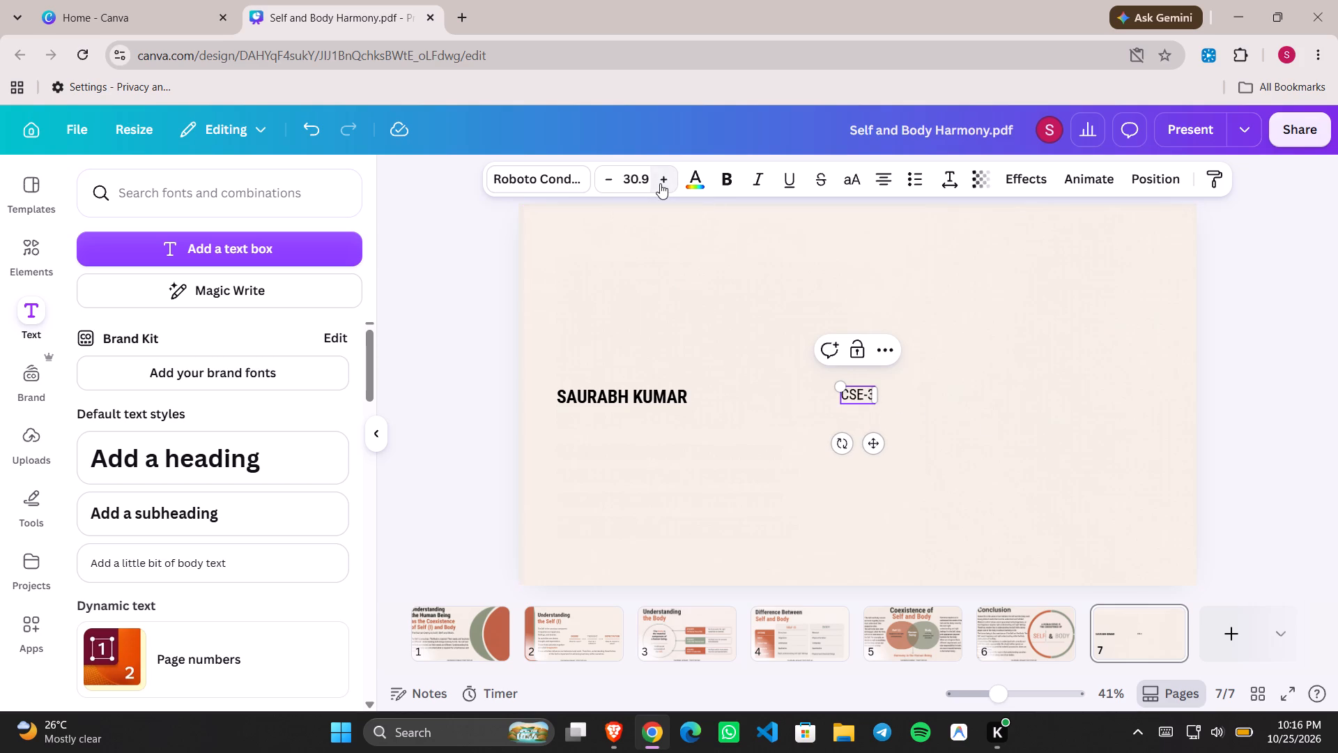
pyautogui.tripleClick(660, 183)
pyautogui.click(627, 400)
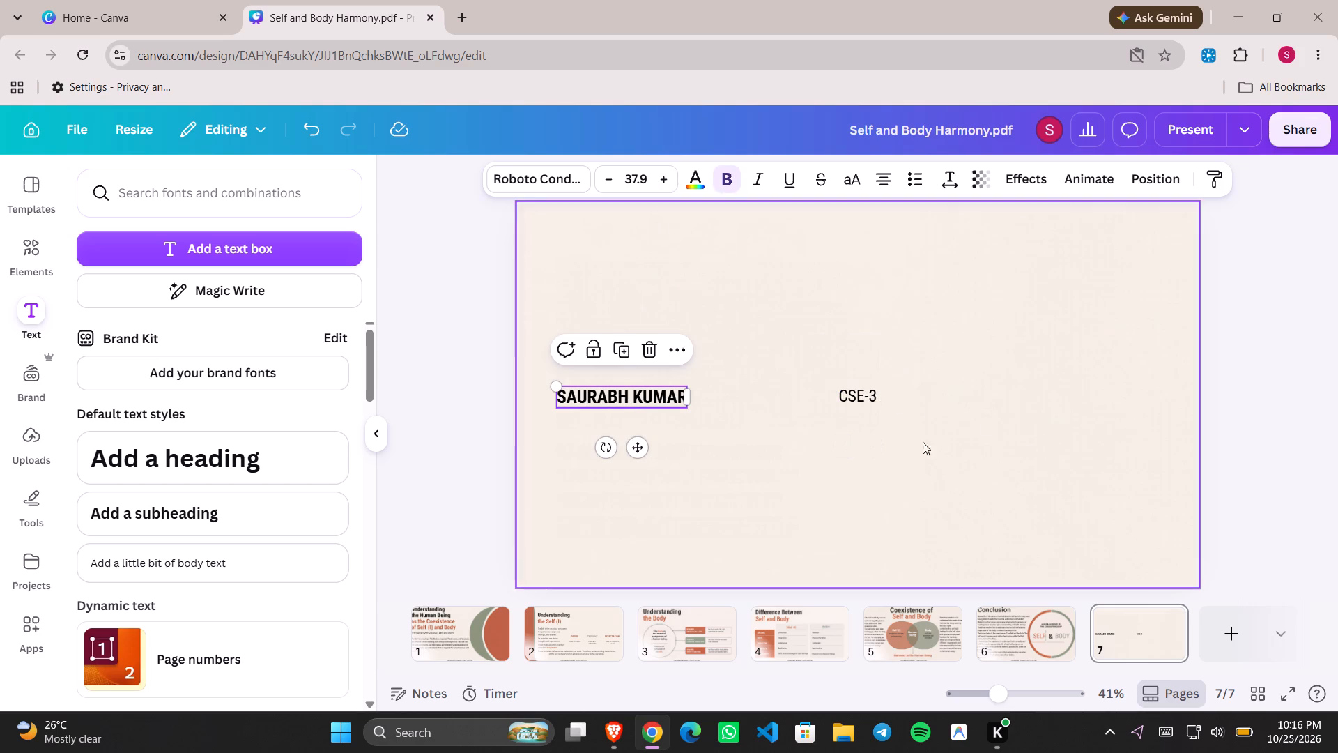
pyautogui.click(862, 397)
pyautogui.tripleClick(669, 179)
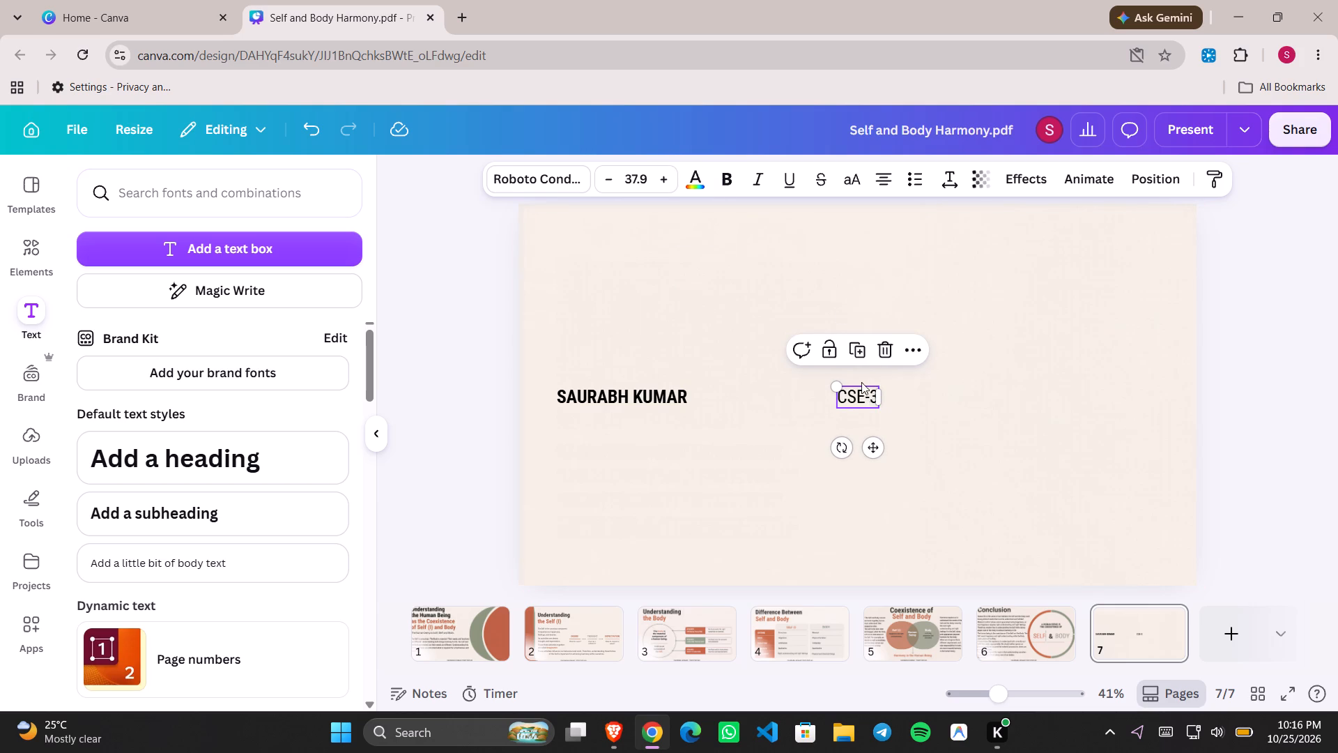
# Move the CSE-3 text directly beneath the student name, aligned with its left edge.
pyautogui.moveTo(859, 392); pyautogui.dragTo(675, 444)
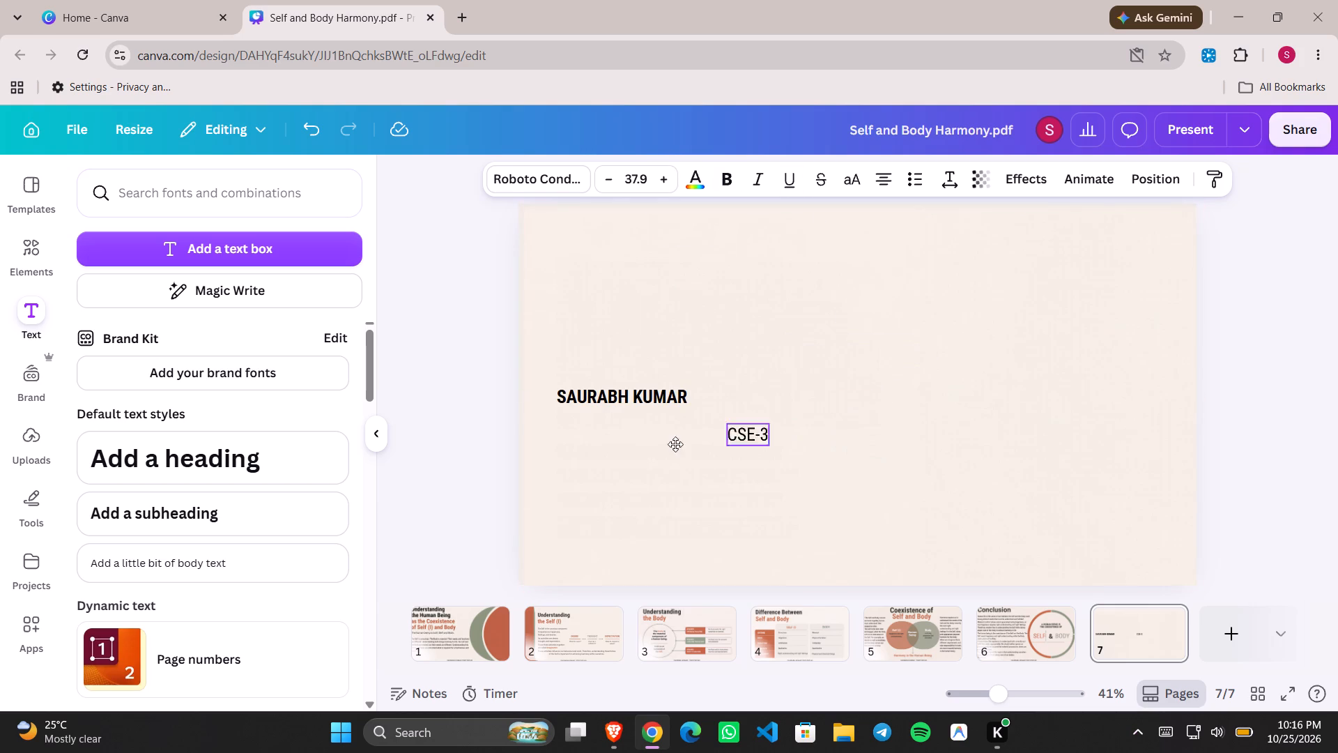
pyautogui.moveTo(675, 444); pyautogui.dragTo(580, 426)
pyautogui.click(691, 454)
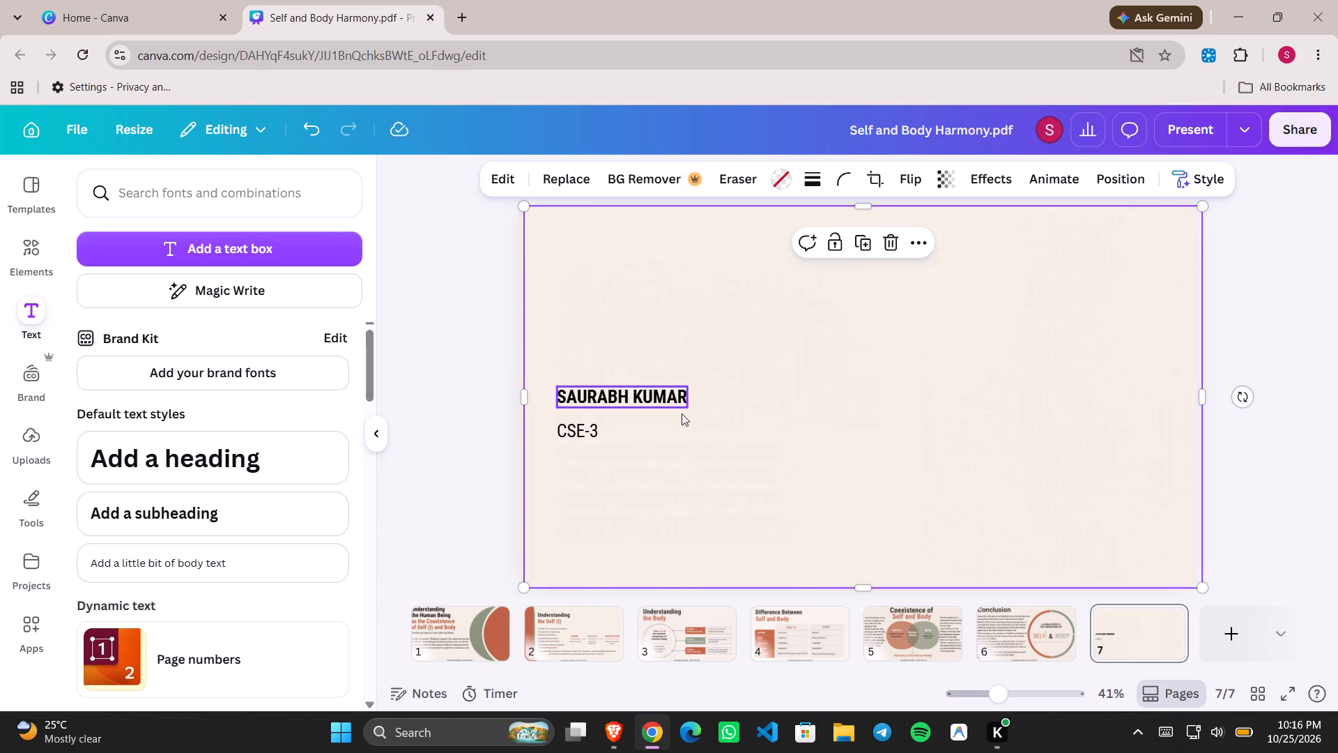
# Add a third text box on page 7 containing the student's roll number.
pyautogui.click(282, 246)
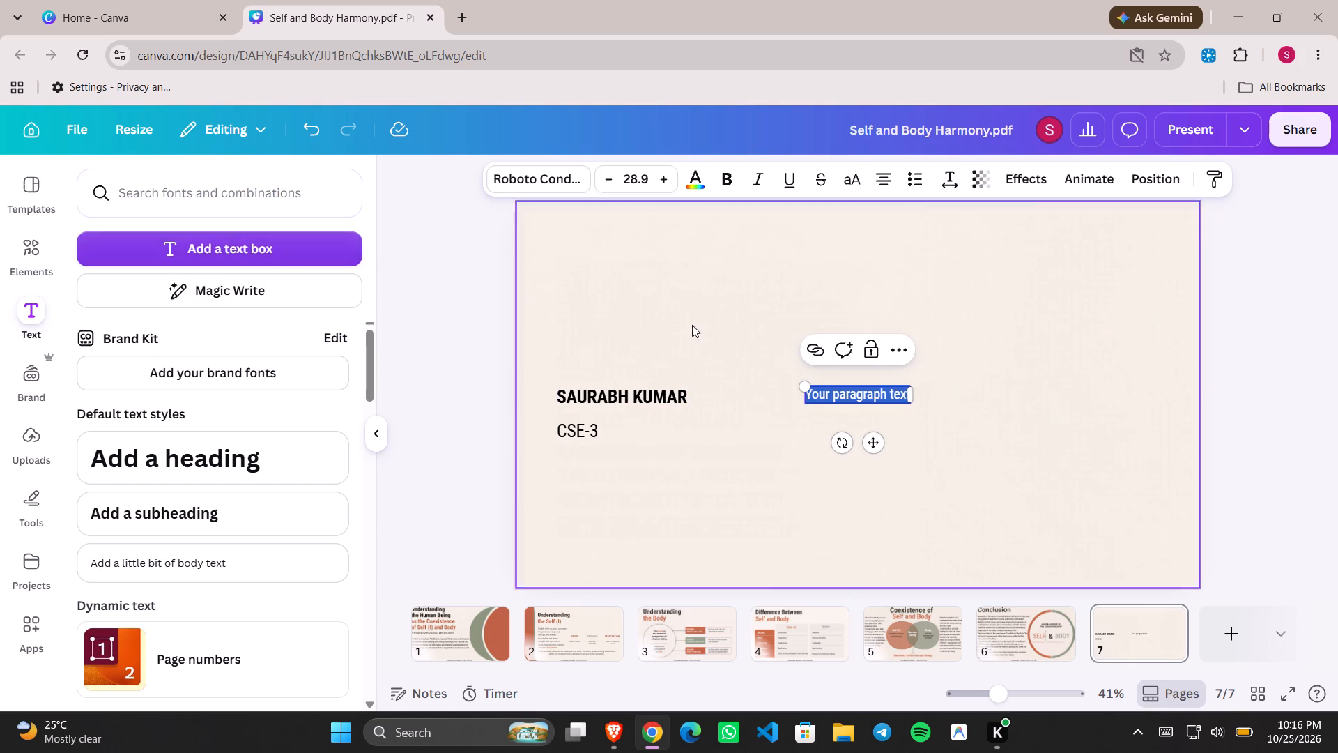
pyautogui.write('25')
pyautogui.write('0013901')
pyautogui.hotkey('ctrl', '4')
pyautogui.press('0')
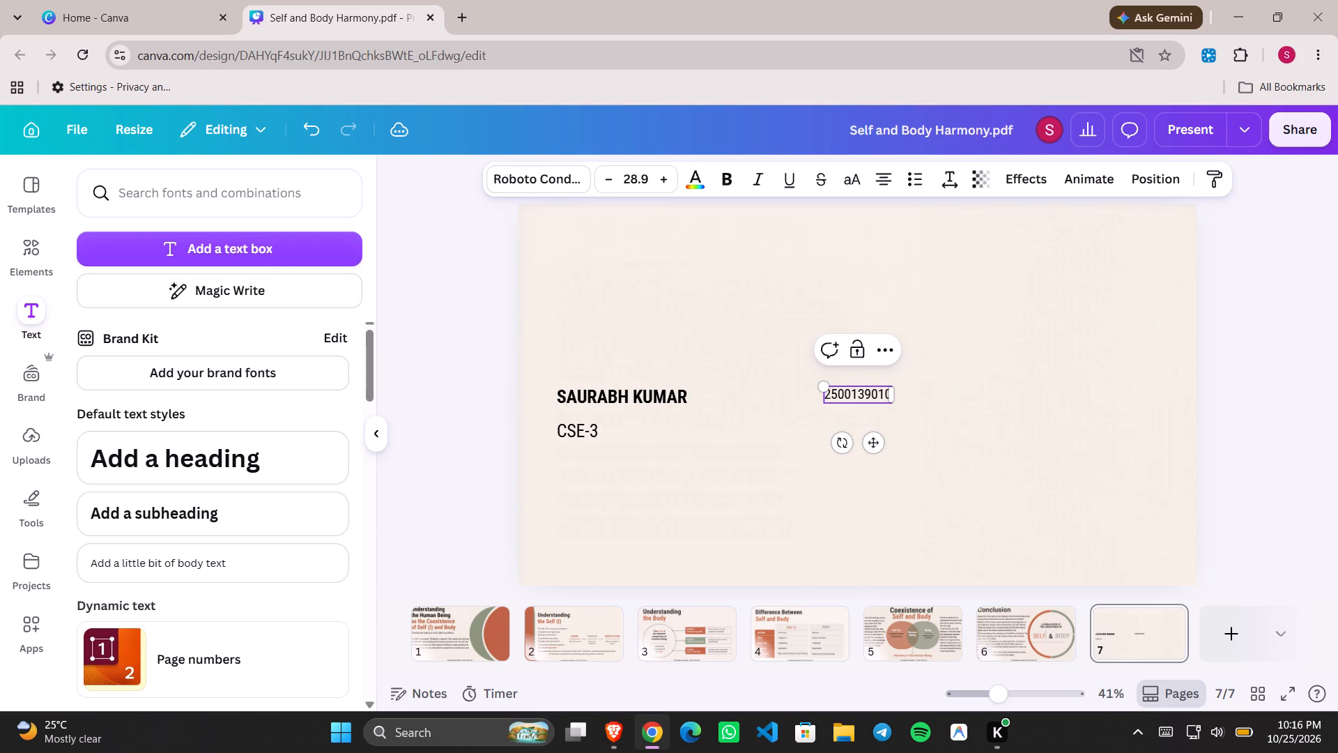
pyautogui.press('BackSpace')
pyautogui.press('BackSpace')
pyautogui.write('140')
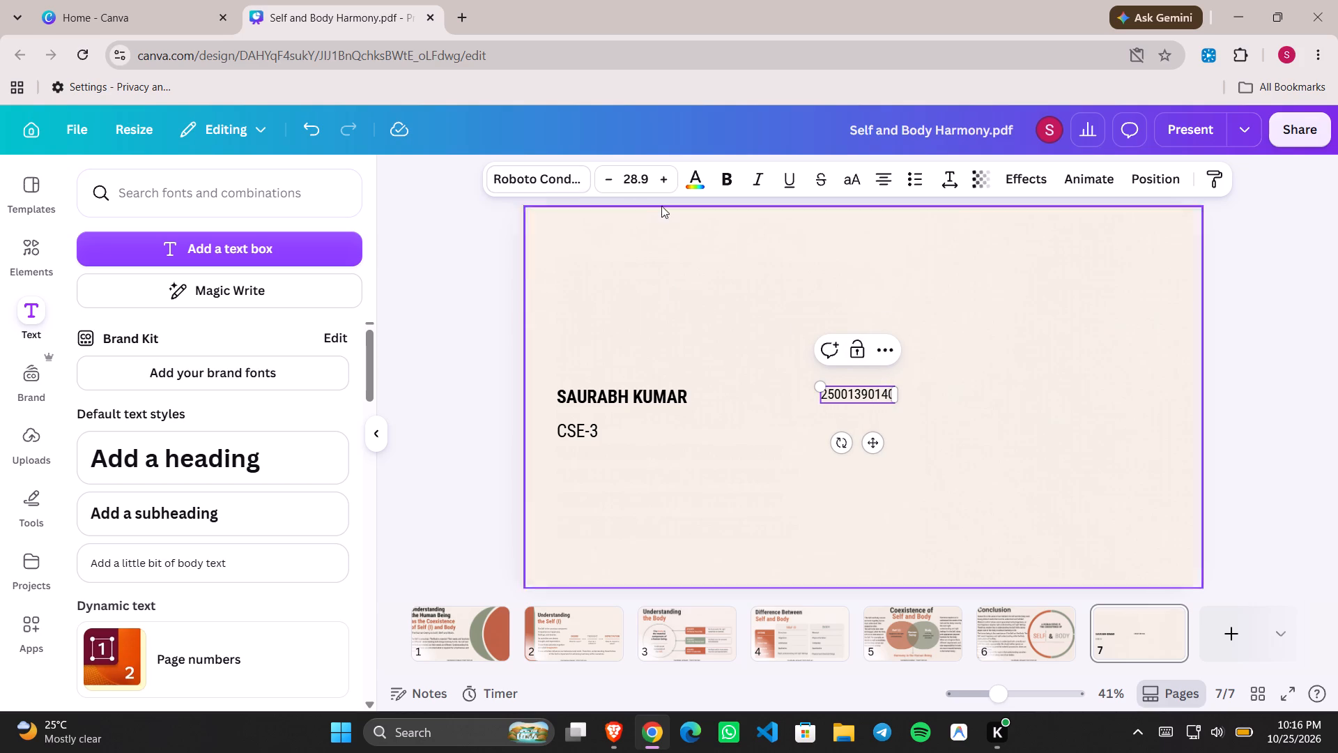
# Enlarge the roll number text to size 37.9.
pyautogui.click(666, 185)
pyautogui.doubleClick(666, 183)
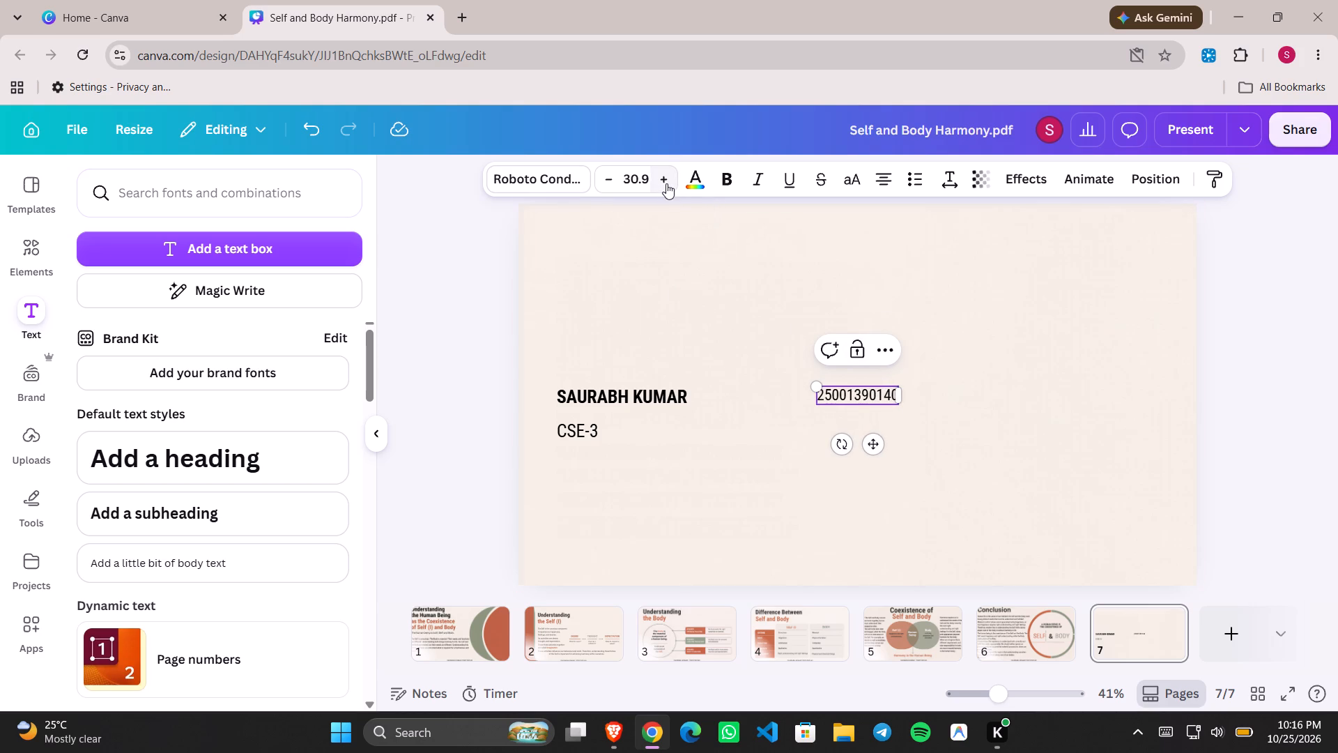
pyautogui.tripleClick(666, 182)
pyautogui.tripleClick(666, 182)
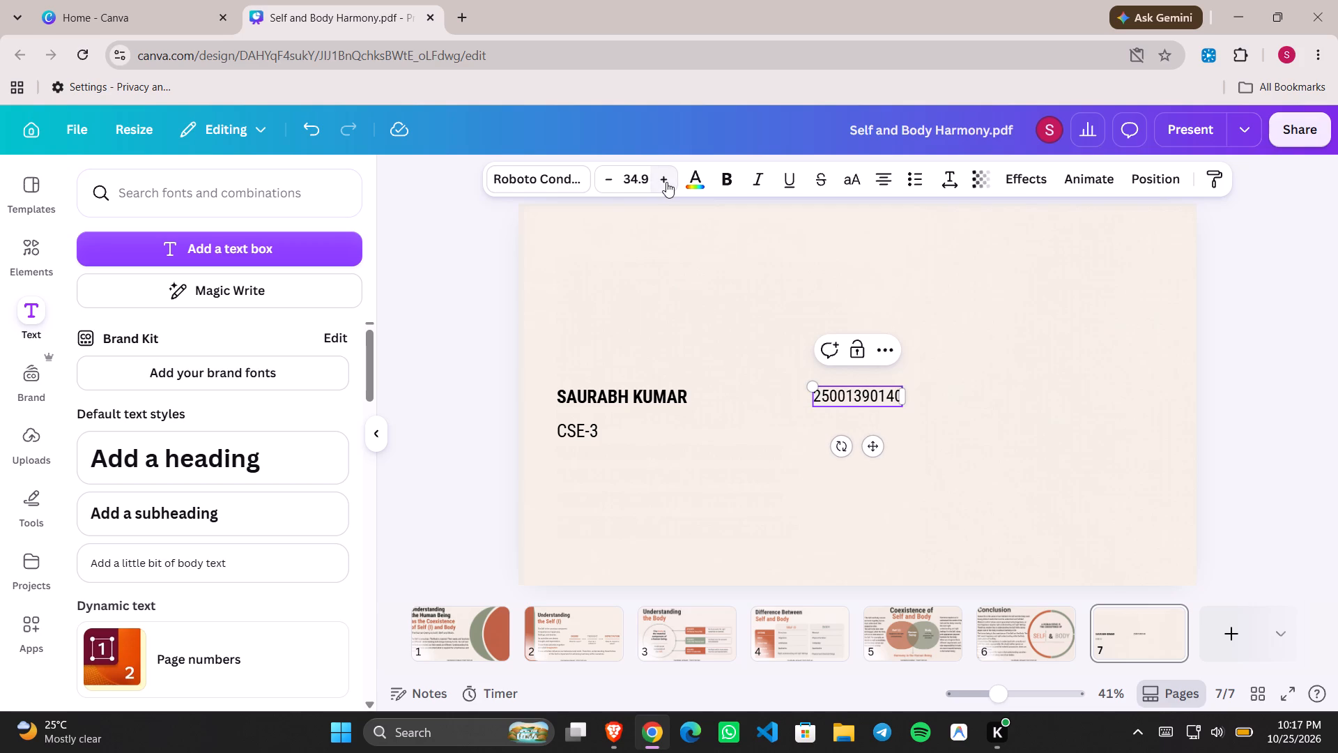
# Move the roll number onto the same line as CSE-3, just to its right beneath the name.
pyautogui.moveTo(854, 389); pyautogui.dragTo(836, 406)
pyautogui.click(862, 381)
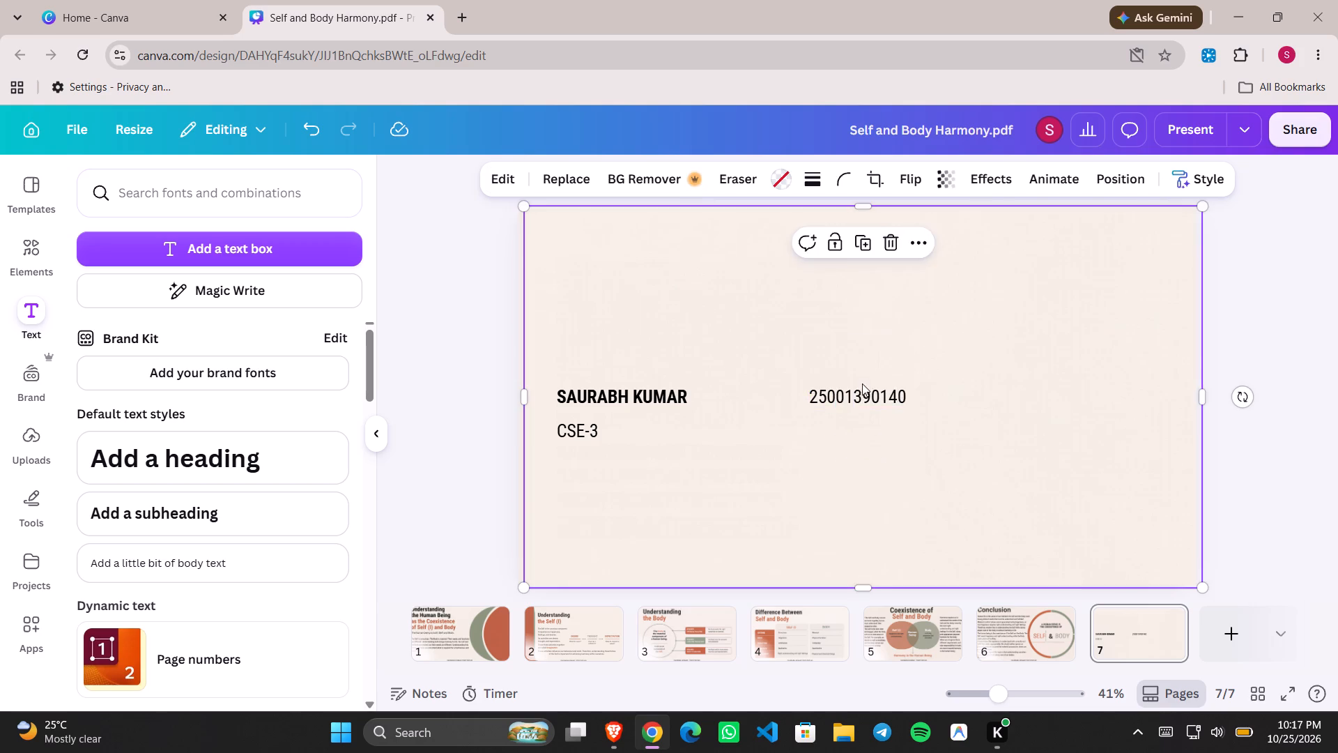
pyautogui.moveTo(861, 386); pyautogui.dragTo(675, 418)
pyautogui.click(841, 416)
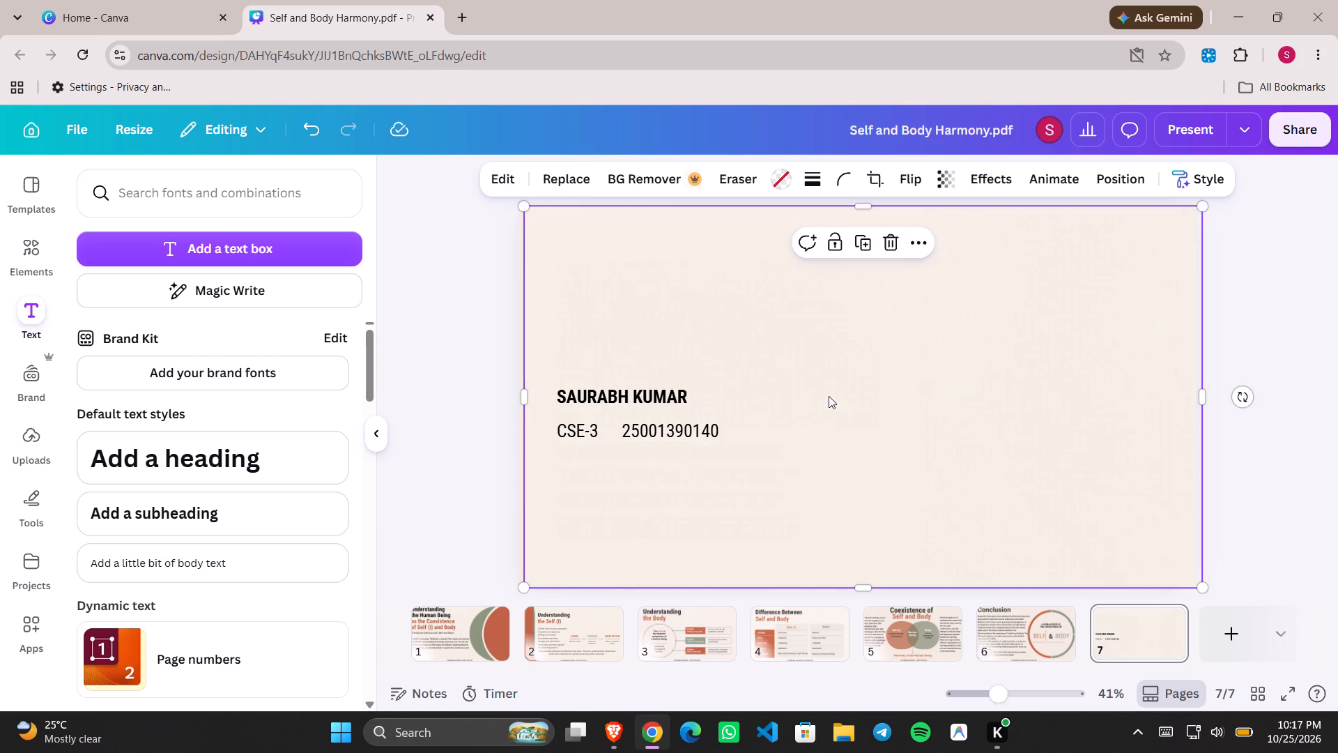
# Copy the "Understanding the Human Being" title text from page 1 and paste it onto page 7, allowing clipboard access.
pyautogui.click(434, 634)
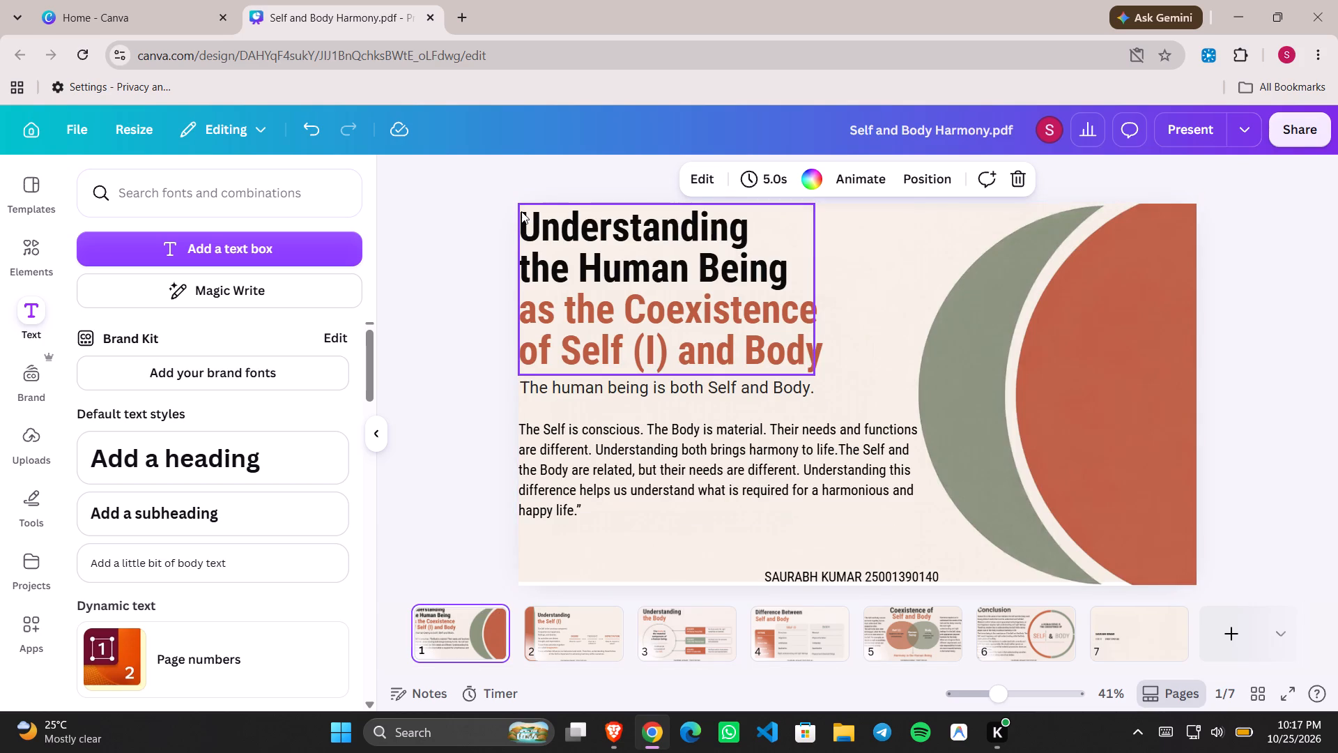
pyautogui.click(521, 211)
pyautogui.rightClick(758, 266)
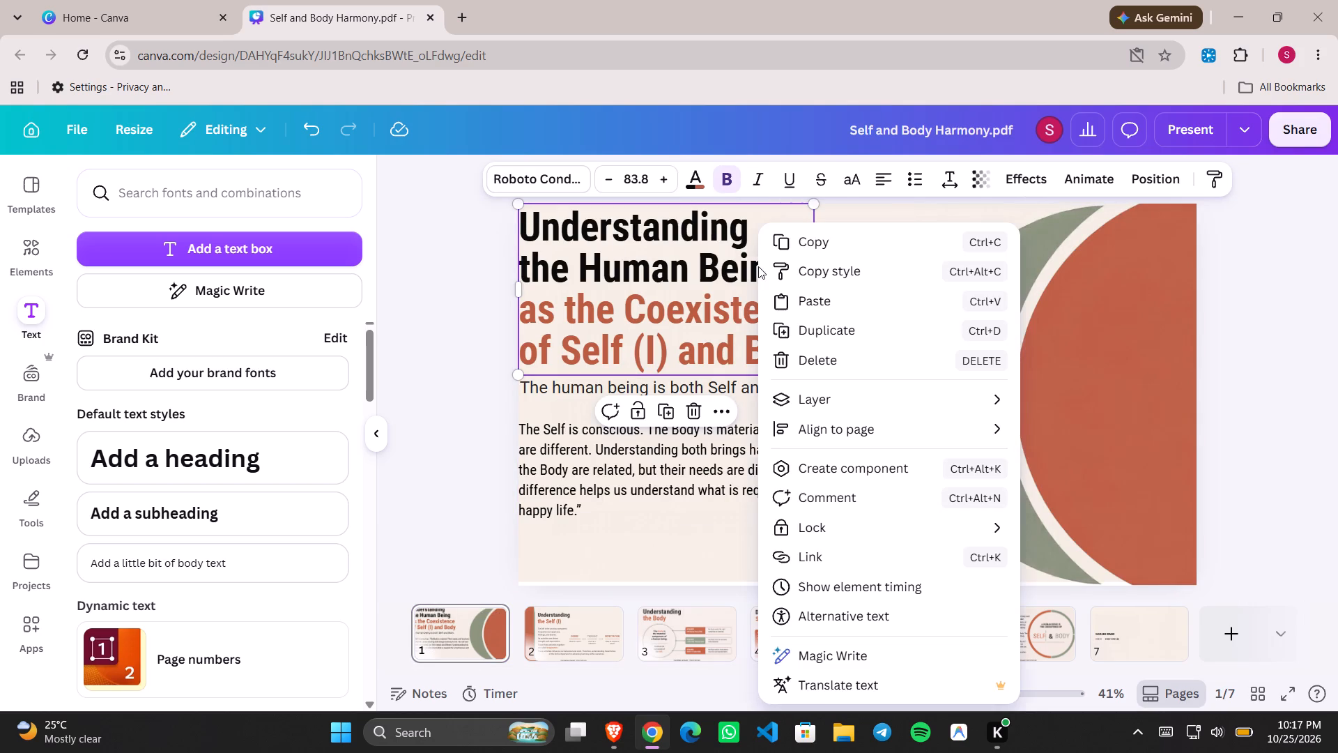
pyautogui.click(826, 251)
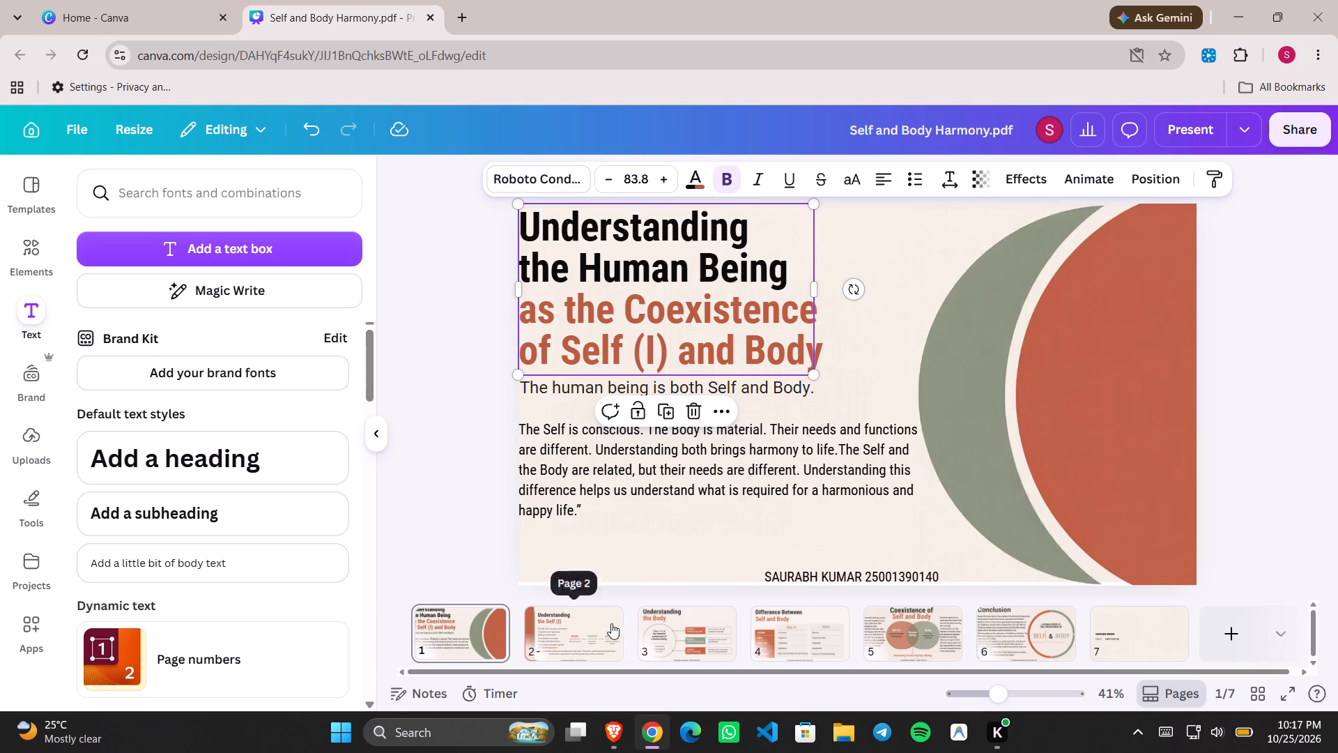
pyautogui.click(1126, 638)
pyautogui.rightClick(655, 257)
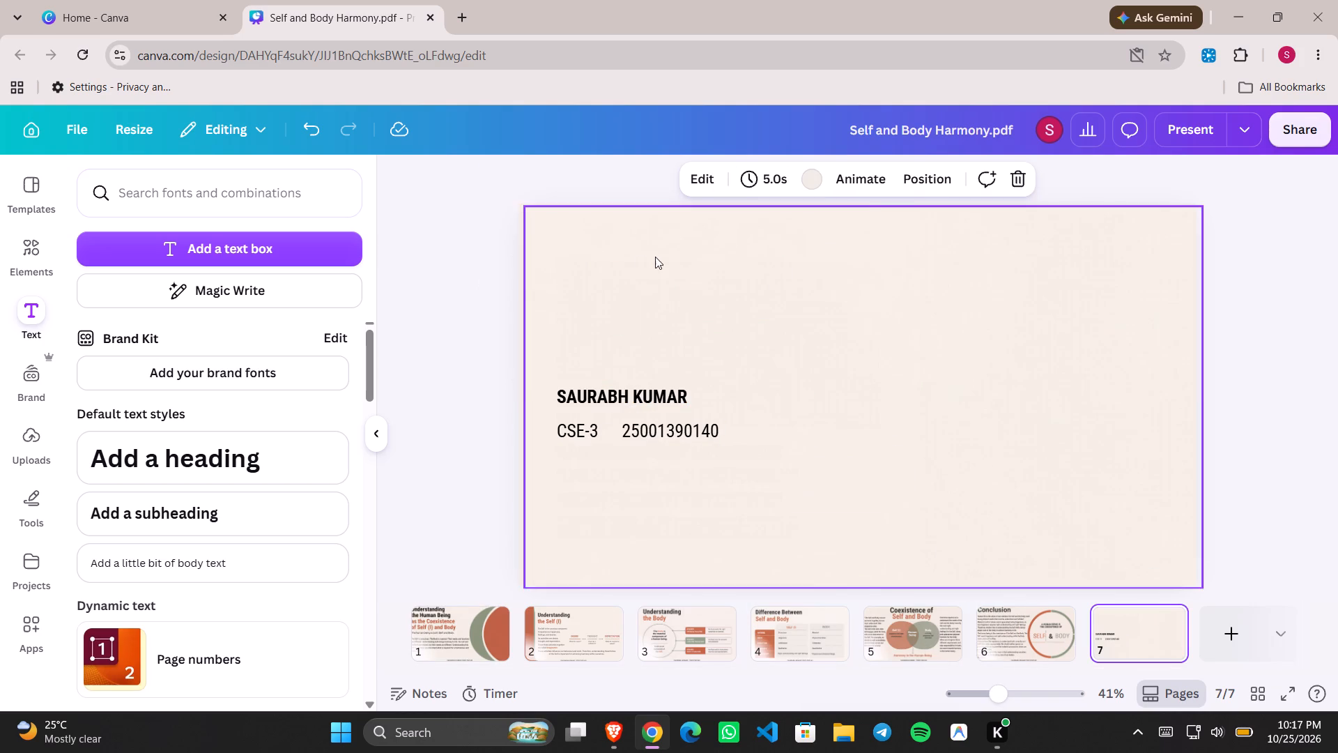
pyautogui.click(698, 252)
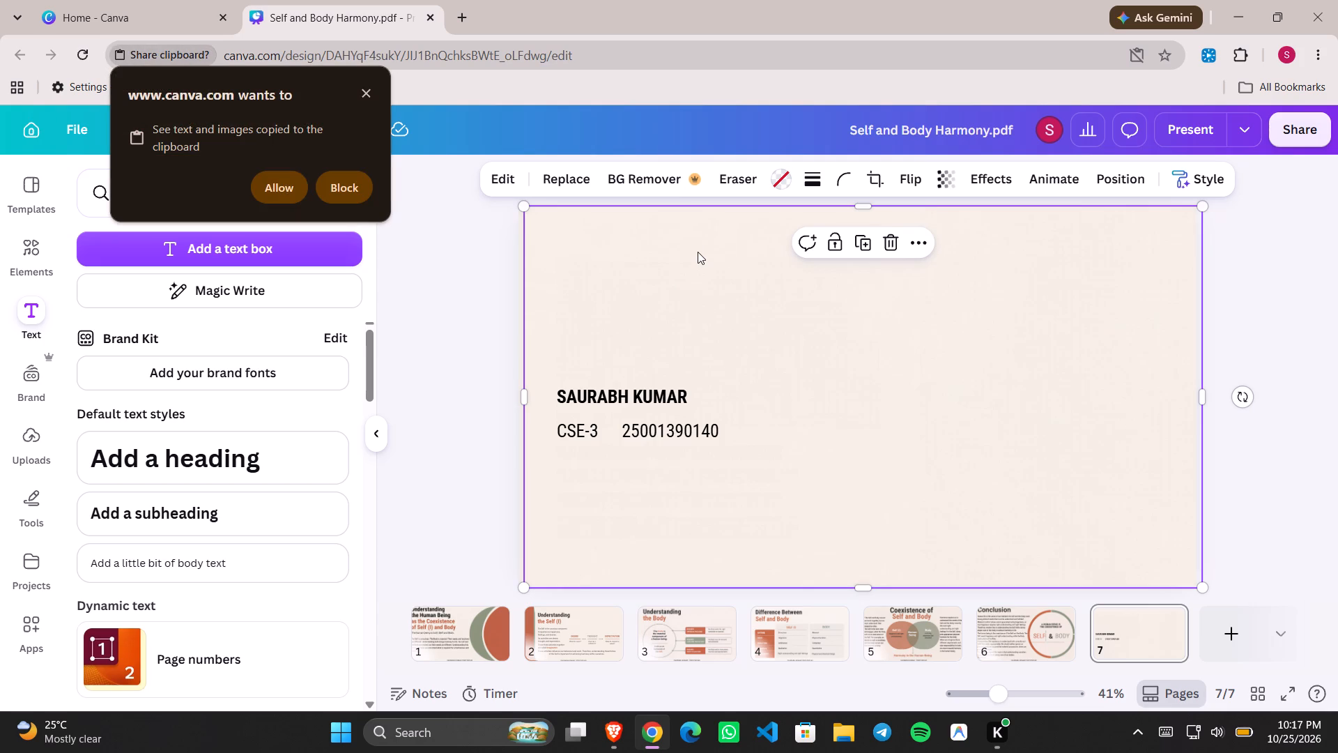
pyautogui.click(293, 179)
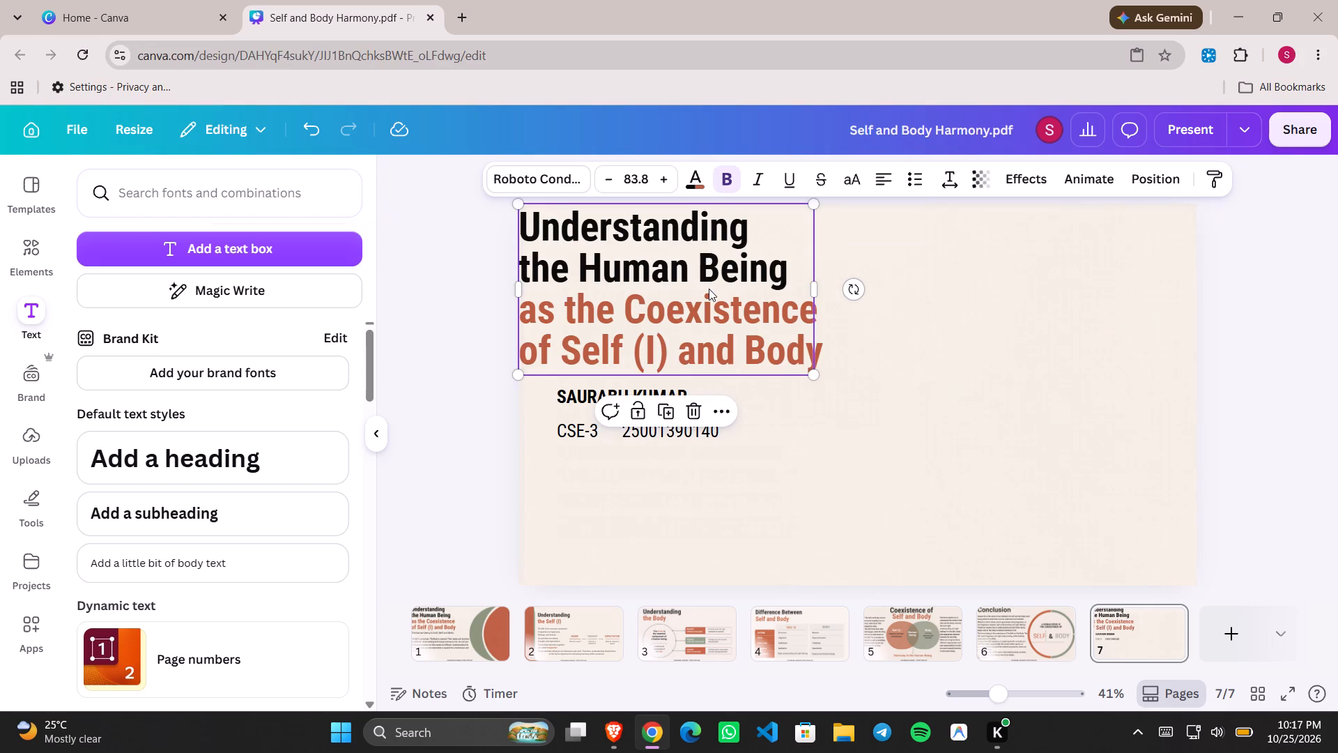
# Widen the pasted title's text box on page 7 so that "as the" fits on its second line.
pyautogui.moveTo(814, 290); pyautogui.dragTo(818, 289)
pyautogui.moveTo(818, 289); pyautogui.dragTo(971, 269)
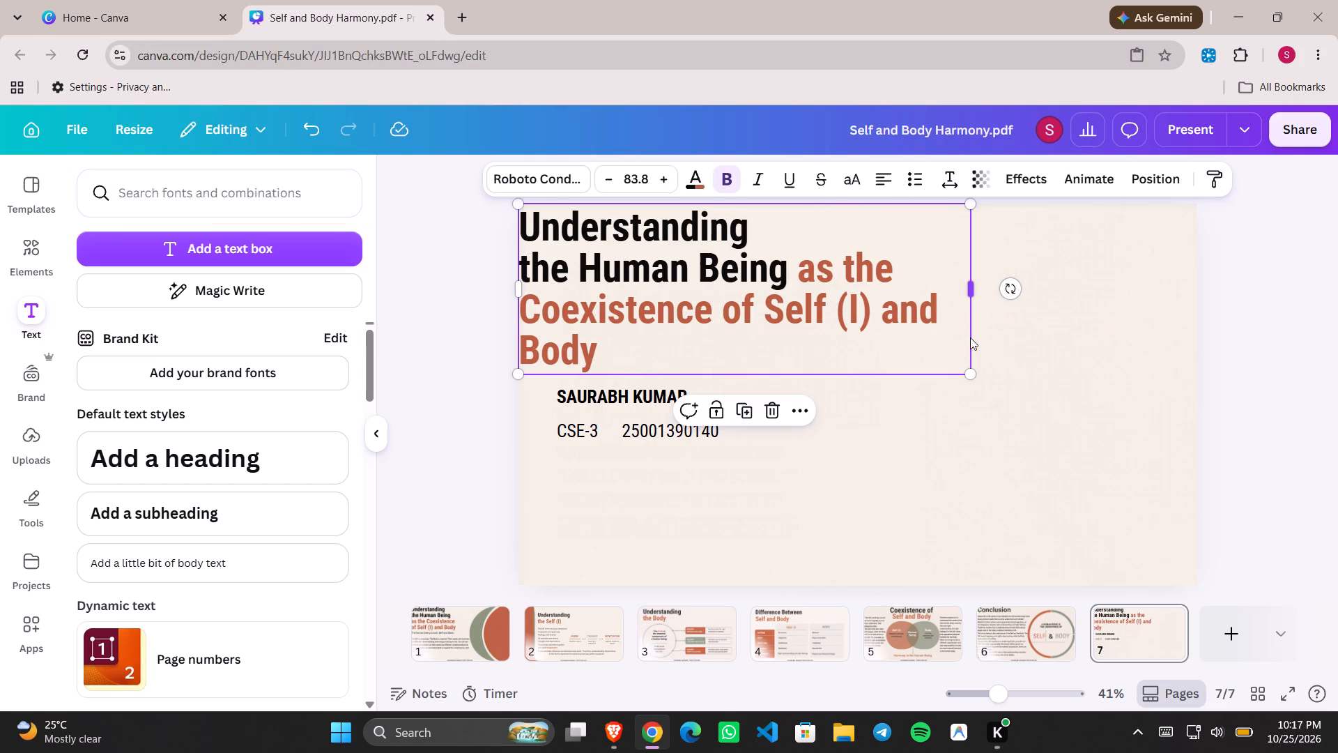
pyautogui.click(867, 496)
# Reposition the cream background image on page 7 so its left and right edges line up with the page.
pyautogui.moveTo(762, 294); pyautogui.dragTo(784, 290)
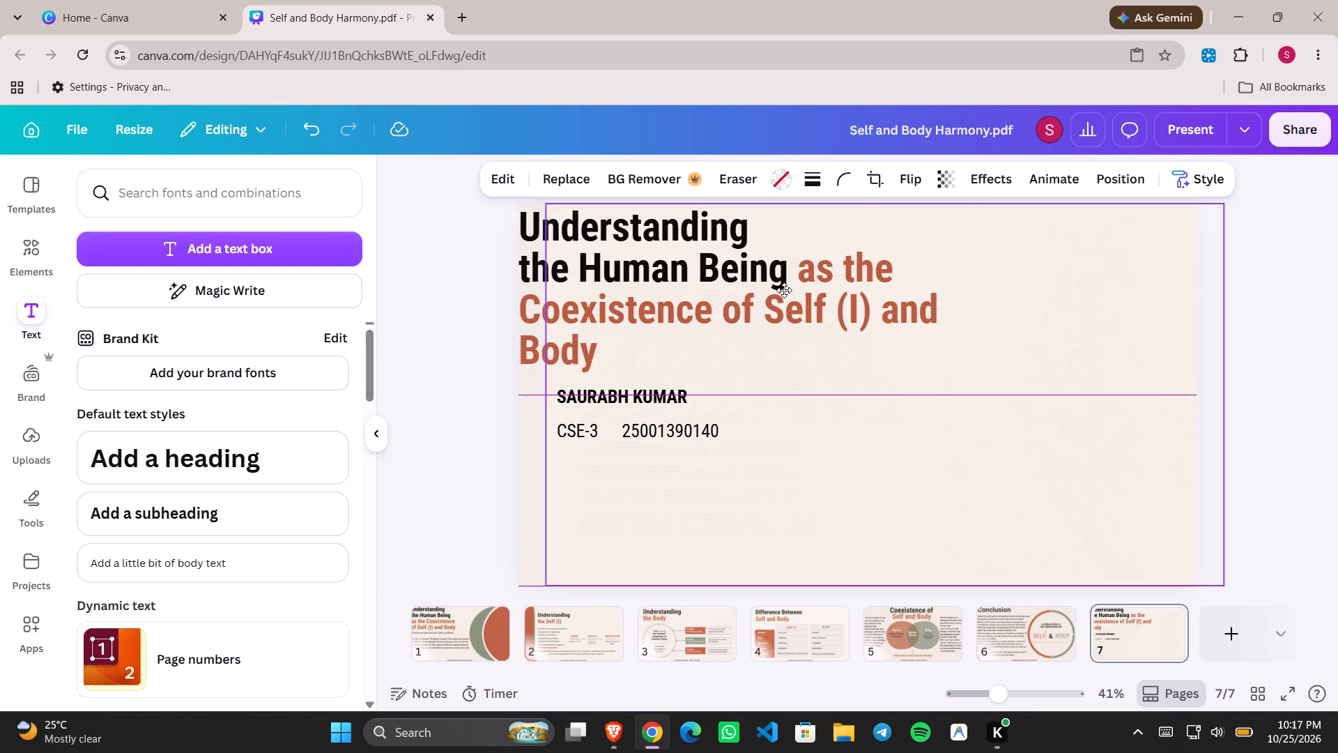
pyautogui.moveTo(784, 290); pyautogui.dragTo(756, 287)
pyautogui.click(859, 487)
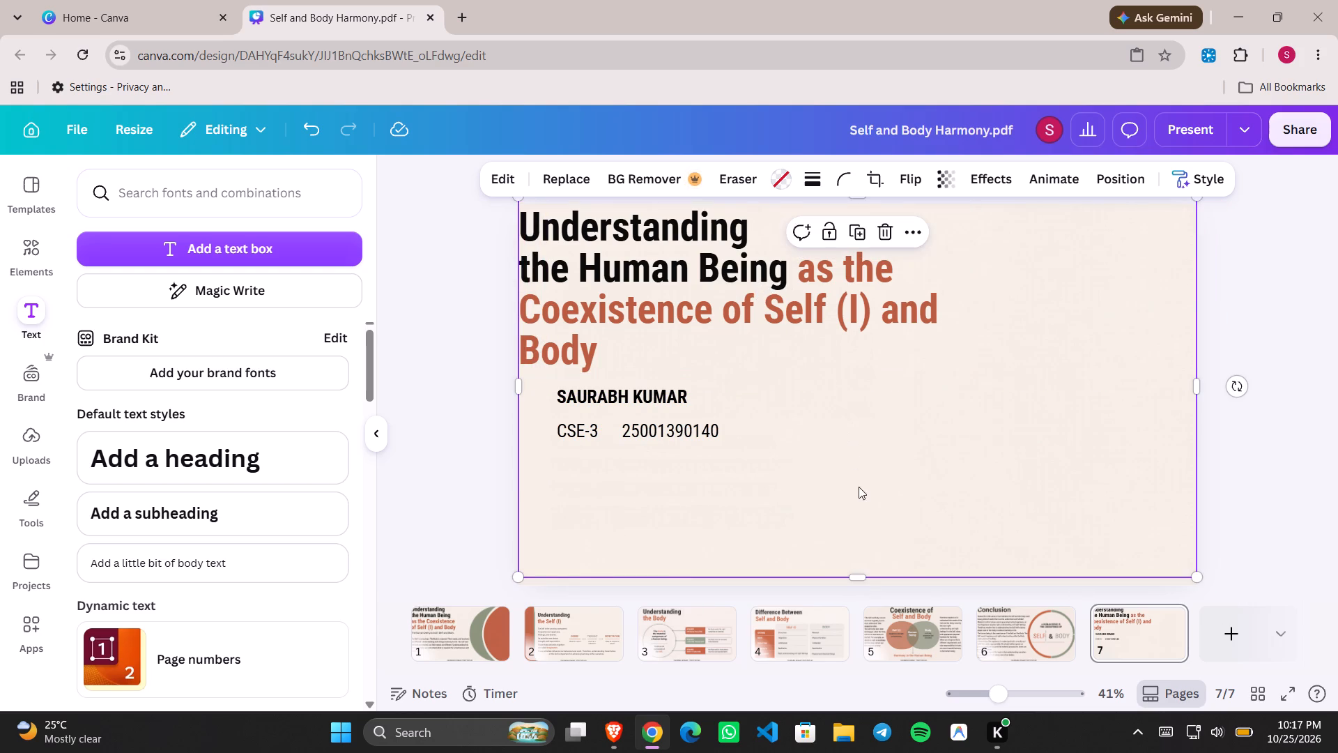
# Move the title on page 7 slightly inward from the page's left edge.
pyautogui.click(698, 266)
pyautogui.moveTo(698, 266); pyautogui.dragTo(709, 264)
pyautogui.click(850, 459)
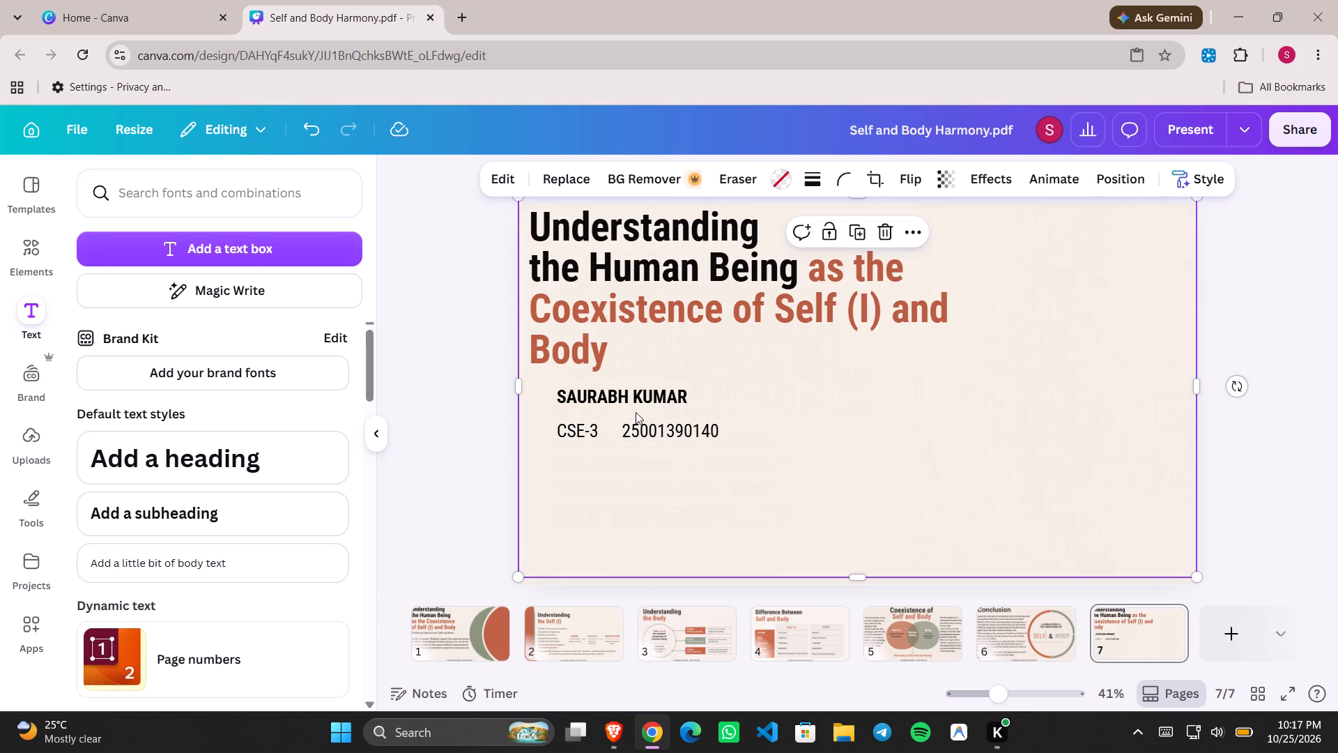
# Shift the student's name, "CSE-3" and the ID number on page 7 closer to the page's left edge, under the title.
pyautogui.moveTo(613, 400); pyautogui.dragTo(599, 399)
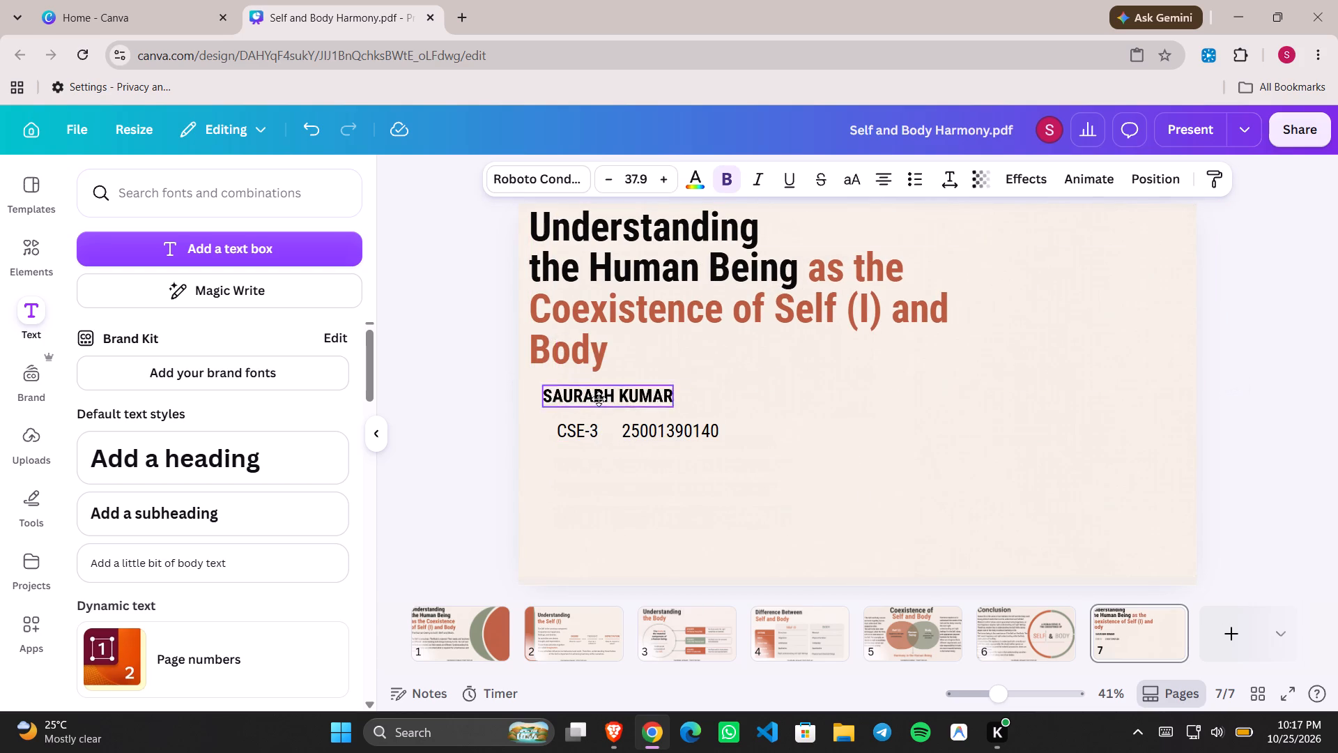
pyautogui.moveTo(599, 399); pyautogui.dragTo(588, 400)
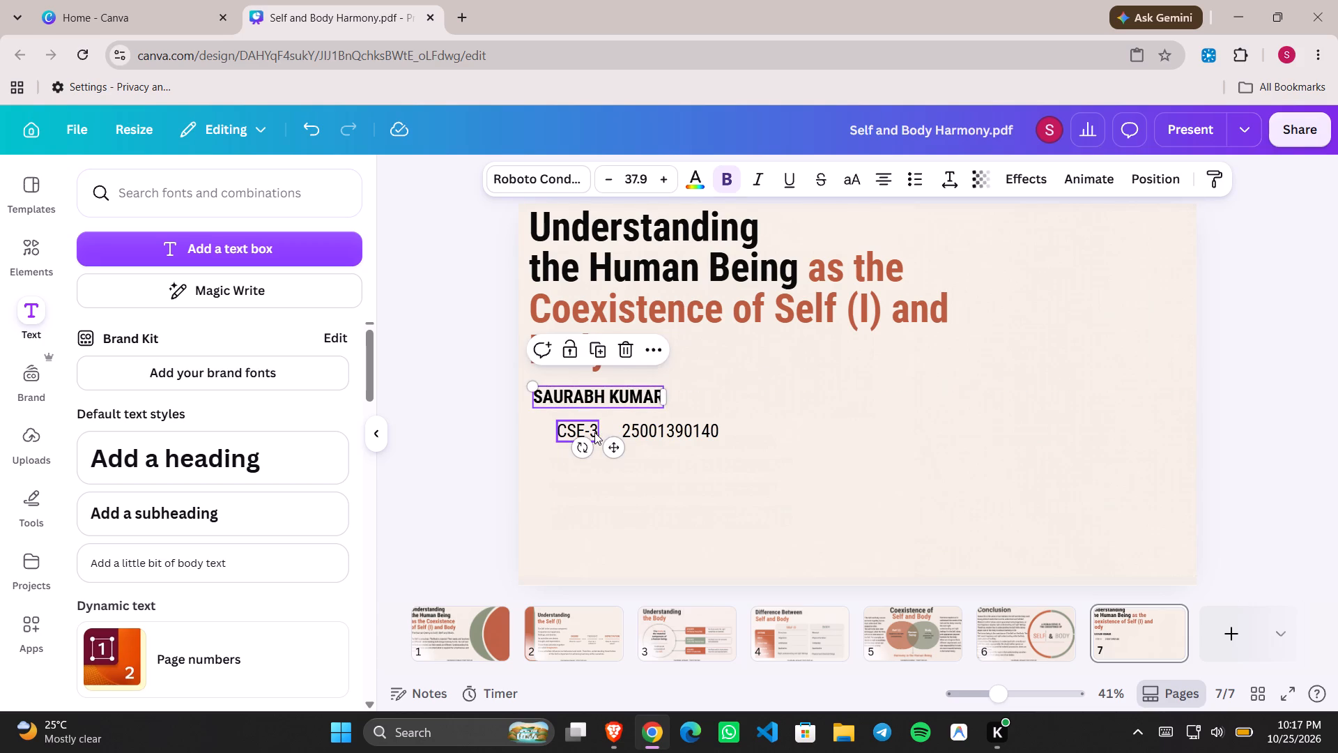
pyautogui.moveTo(594, 432); pyautogui.dragTo(576, 436)
pyautogui.moveTo(670, 431); pyautogui.dragTo(650, 432)
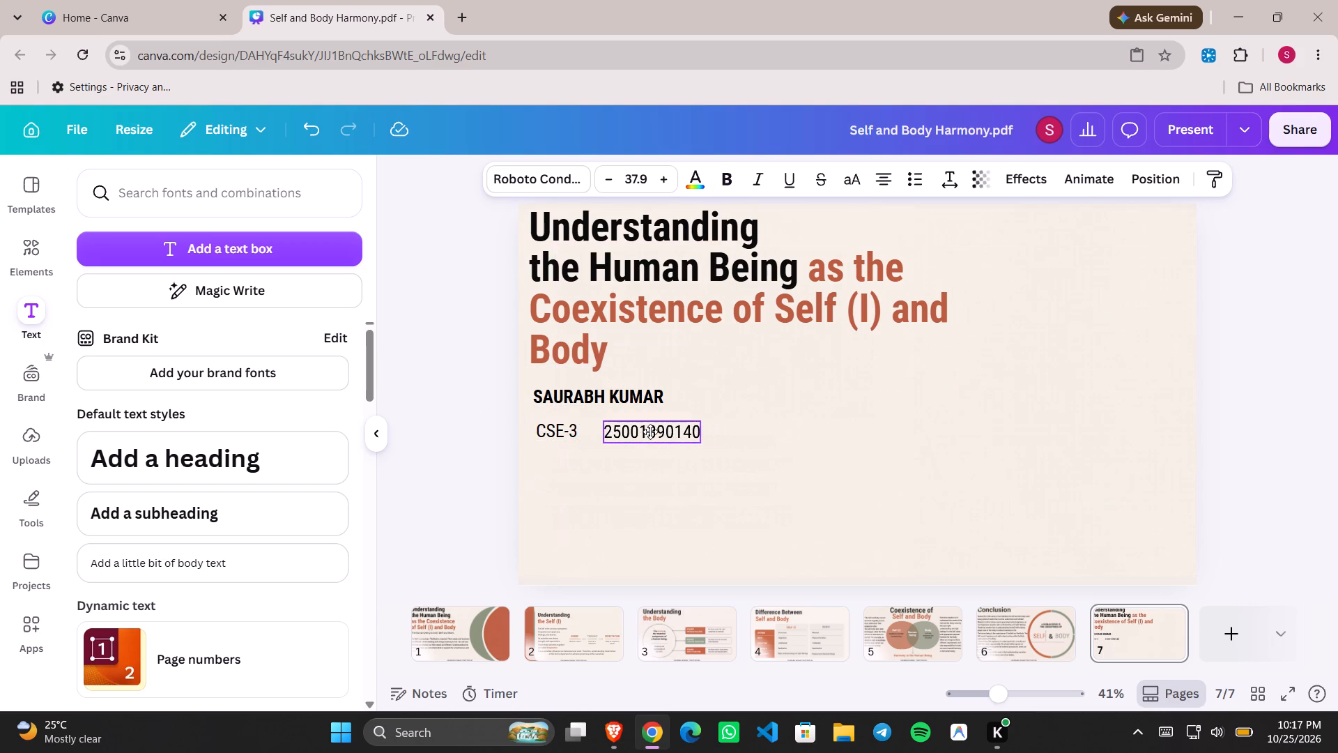
pyautogui.moveTo(650, 432); pyautogui.dragTo(649, 431)
pyautogui.click(726, 478)
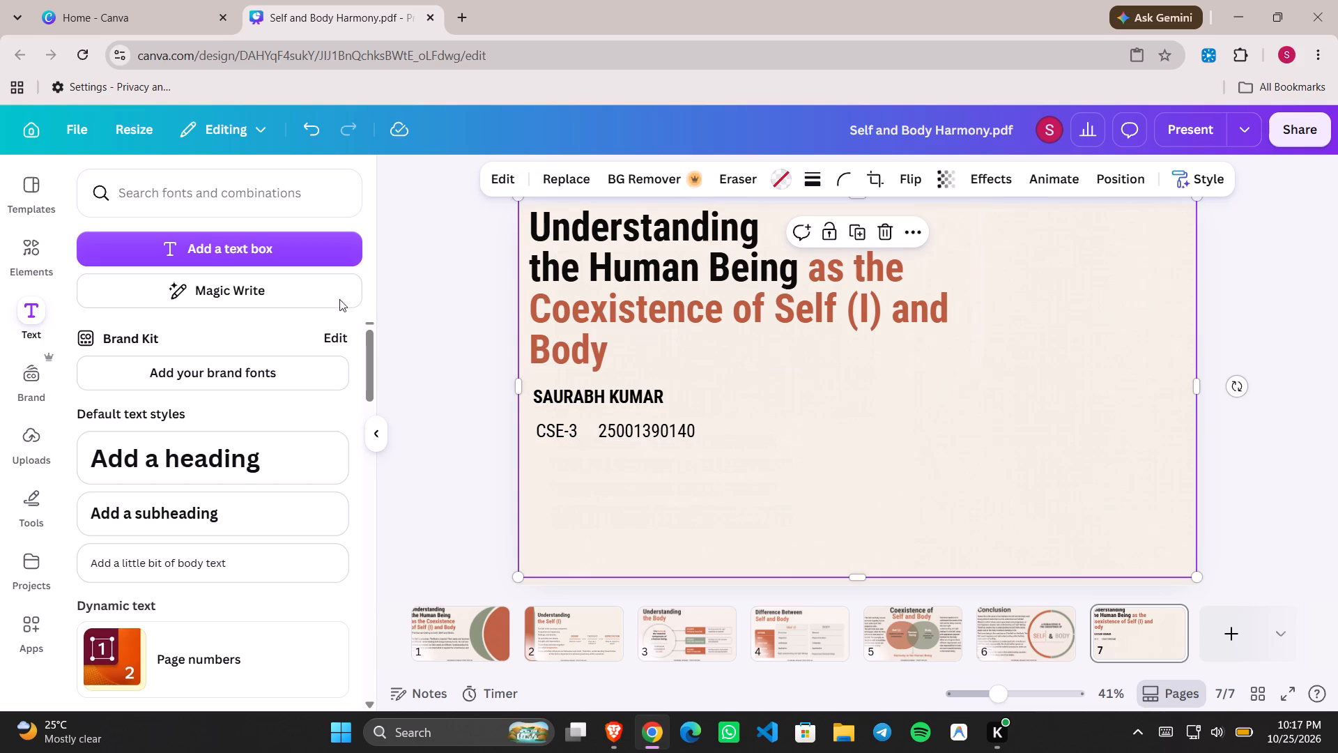
# Add a text box reading "Assignment-1" to page 7 and set its font size to 34.9.
pyautogui.click(308, 255)
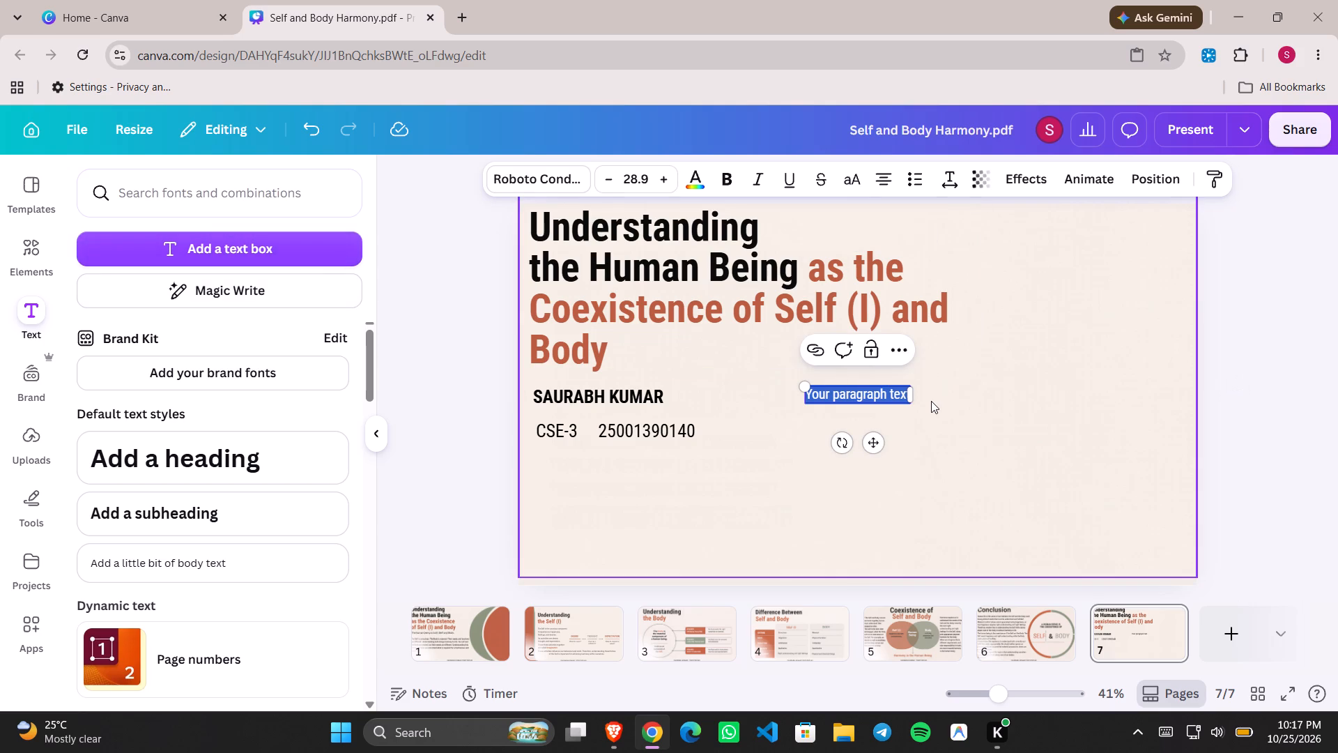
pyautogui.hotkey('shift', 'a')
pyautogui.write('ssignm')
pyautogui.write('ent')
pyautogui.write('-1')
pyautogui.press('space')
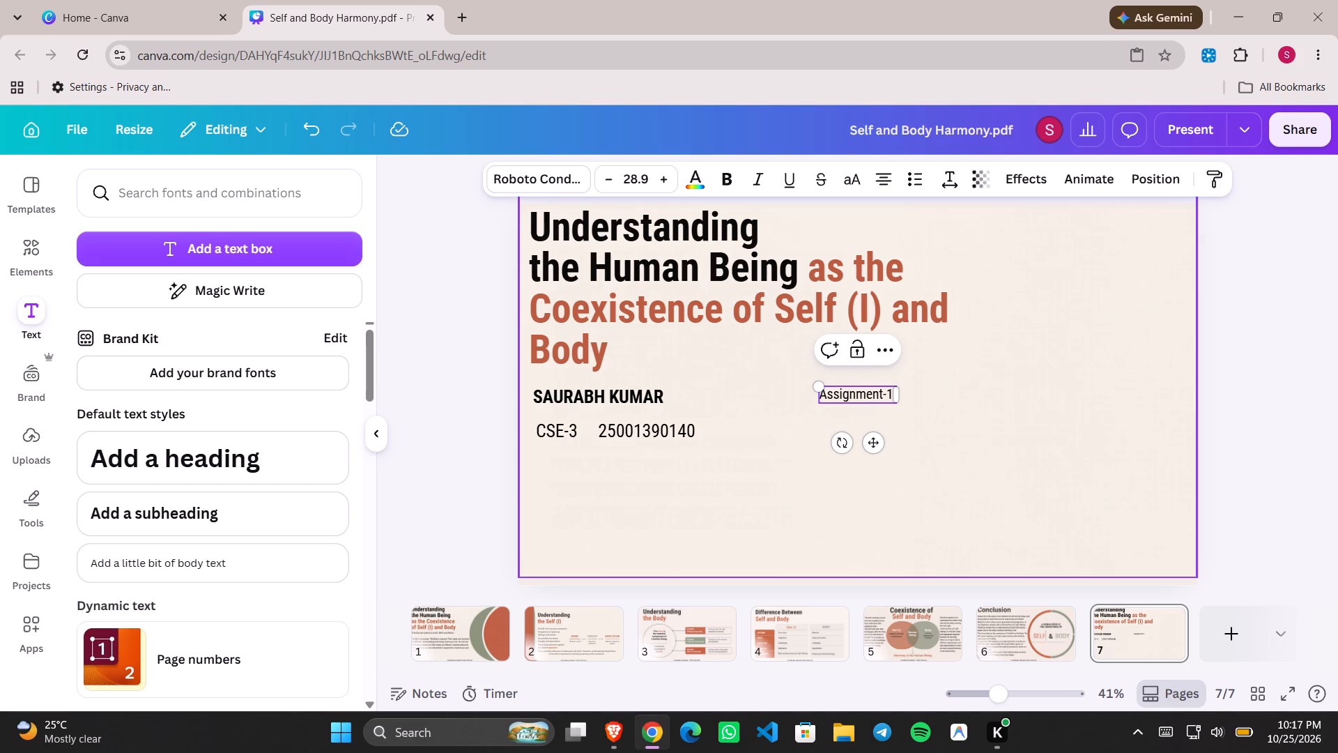
pyautogui.tripleClick(658, 174)
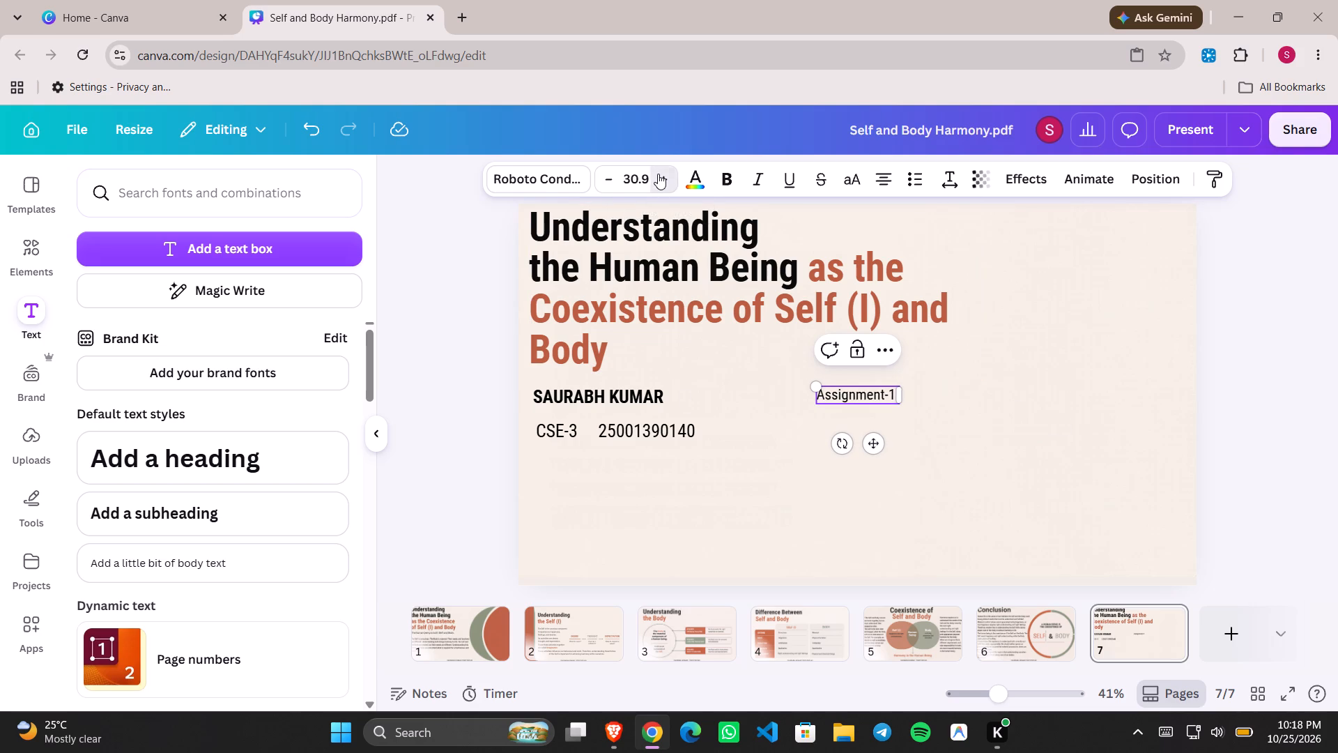
pyautogui.tripleClick(658, 174)
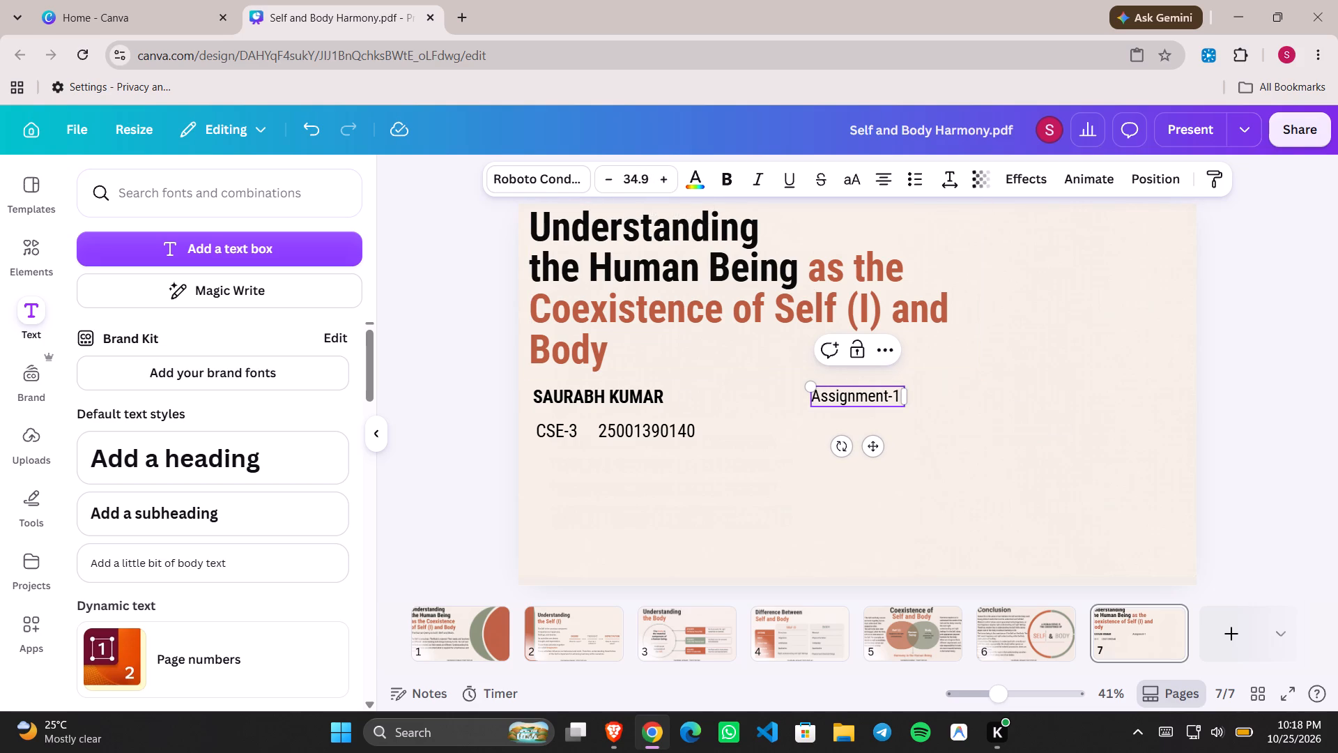
# Move the "Assignment-1" text to the lower-left corner of page 7, left-aligned with the "CSE-3" text.
pyautogui.moveTo(852, 386); pyautogui.dragTo(573, 467)
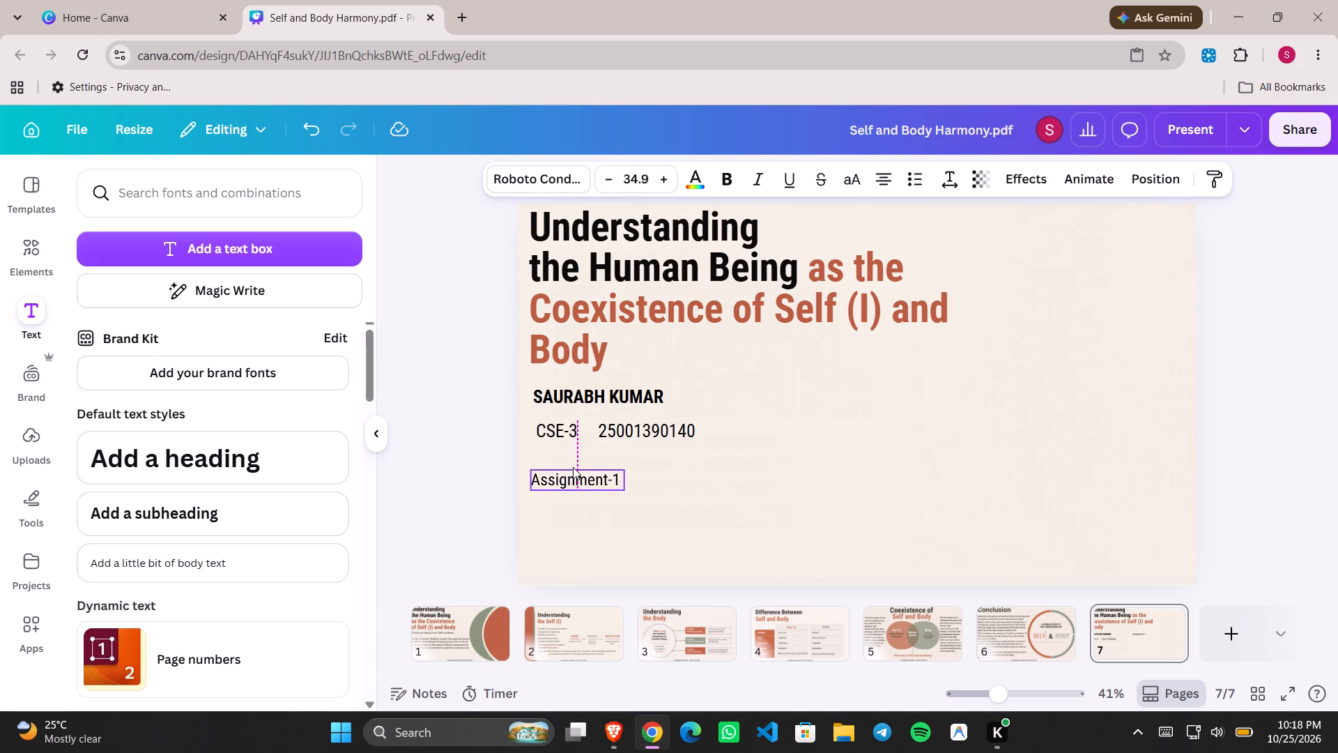
pyautogui.moveTo(573, 467); pyautogui.dragTo(580, 506)
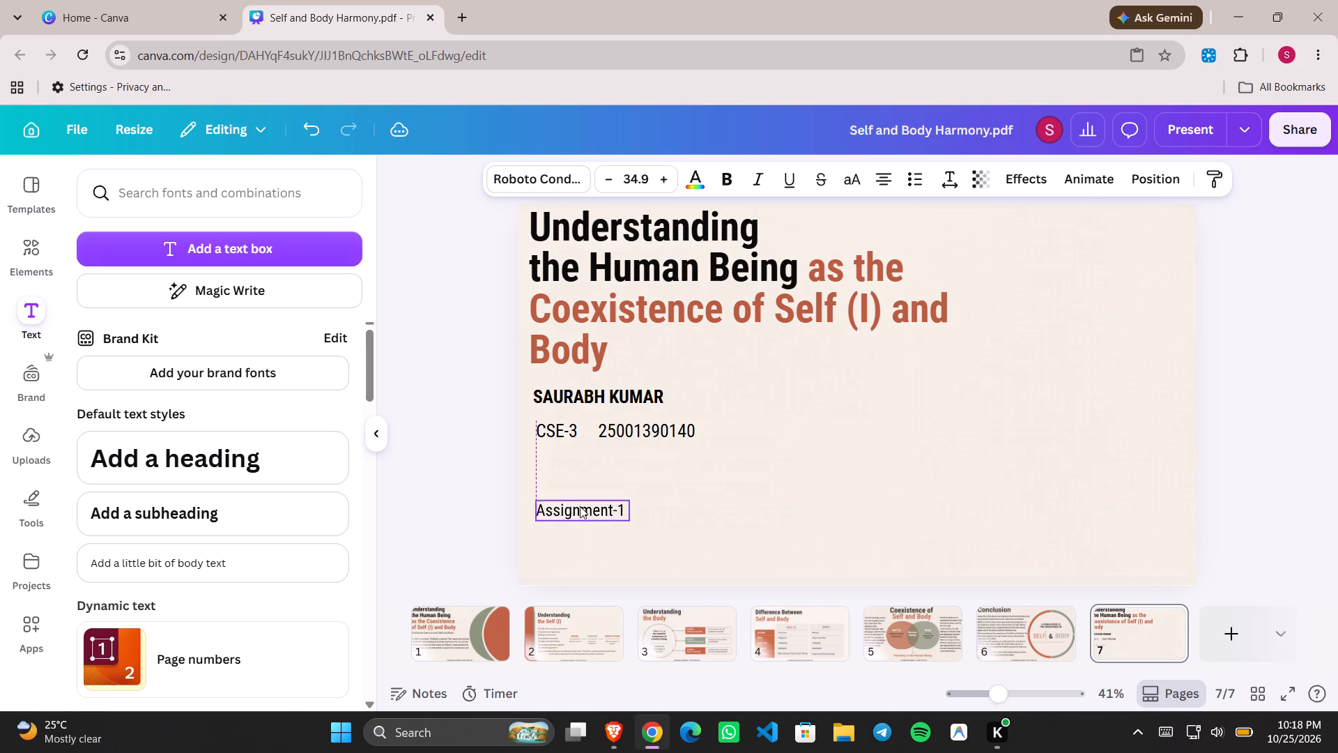
pyautogui.moveTo(580, 506); pyautogui.dragTo(578, 533)
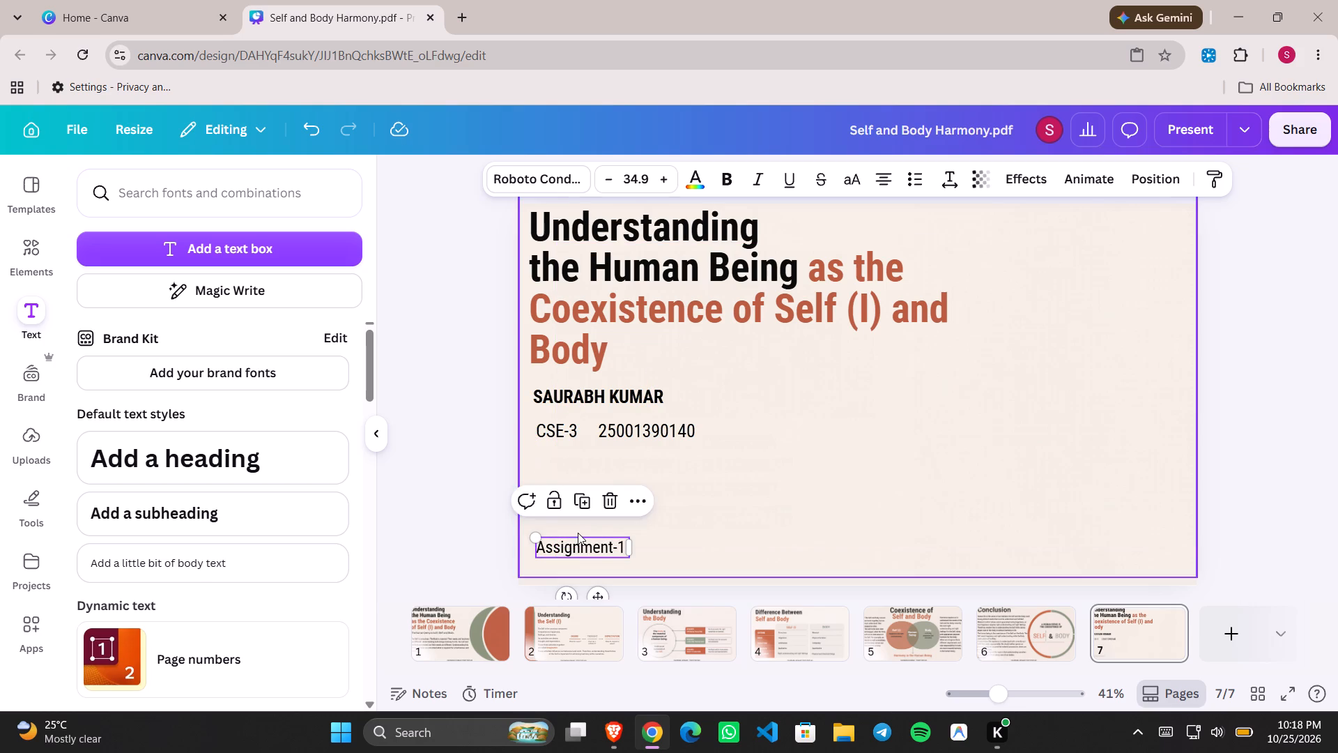
pyautogui.click(721, 535)
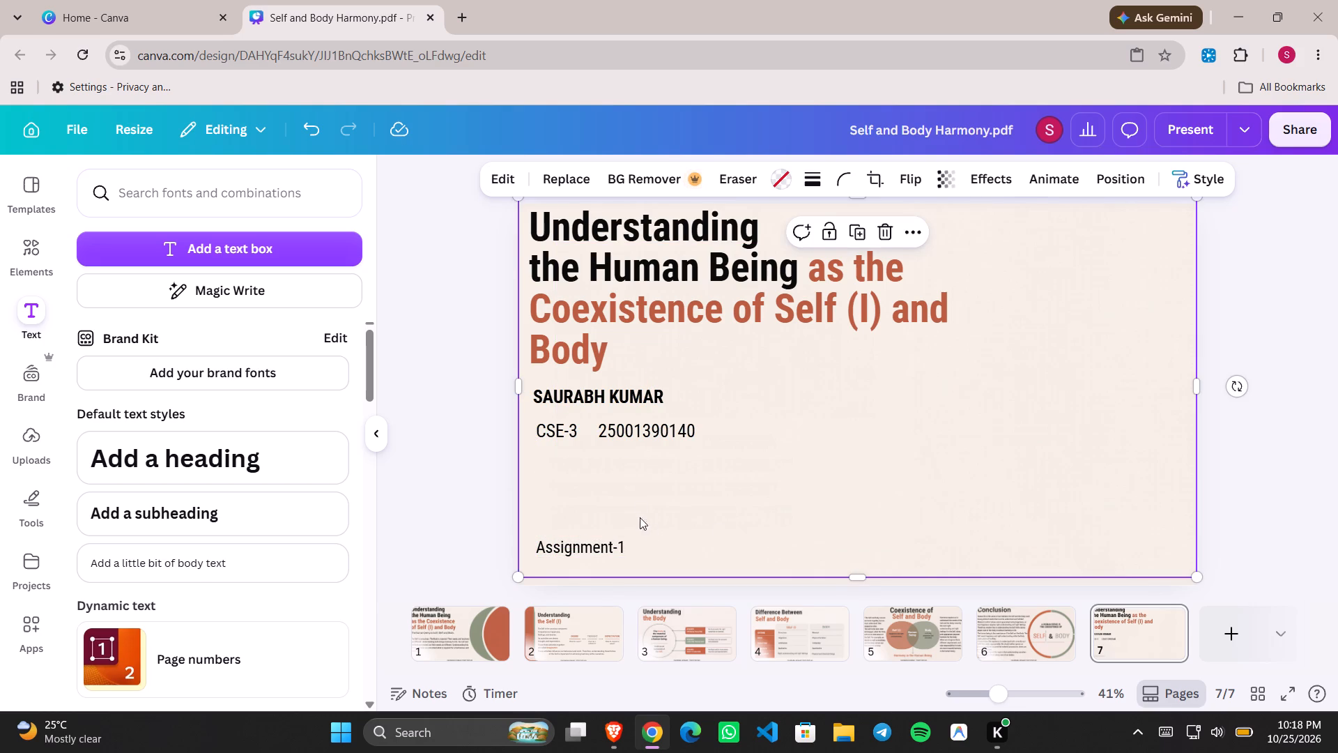
# Nudge "CSE-3" to line up with the left edge of the student's name, and bring the ID number slightly closer to it.
pyautogui.click(562, 433)
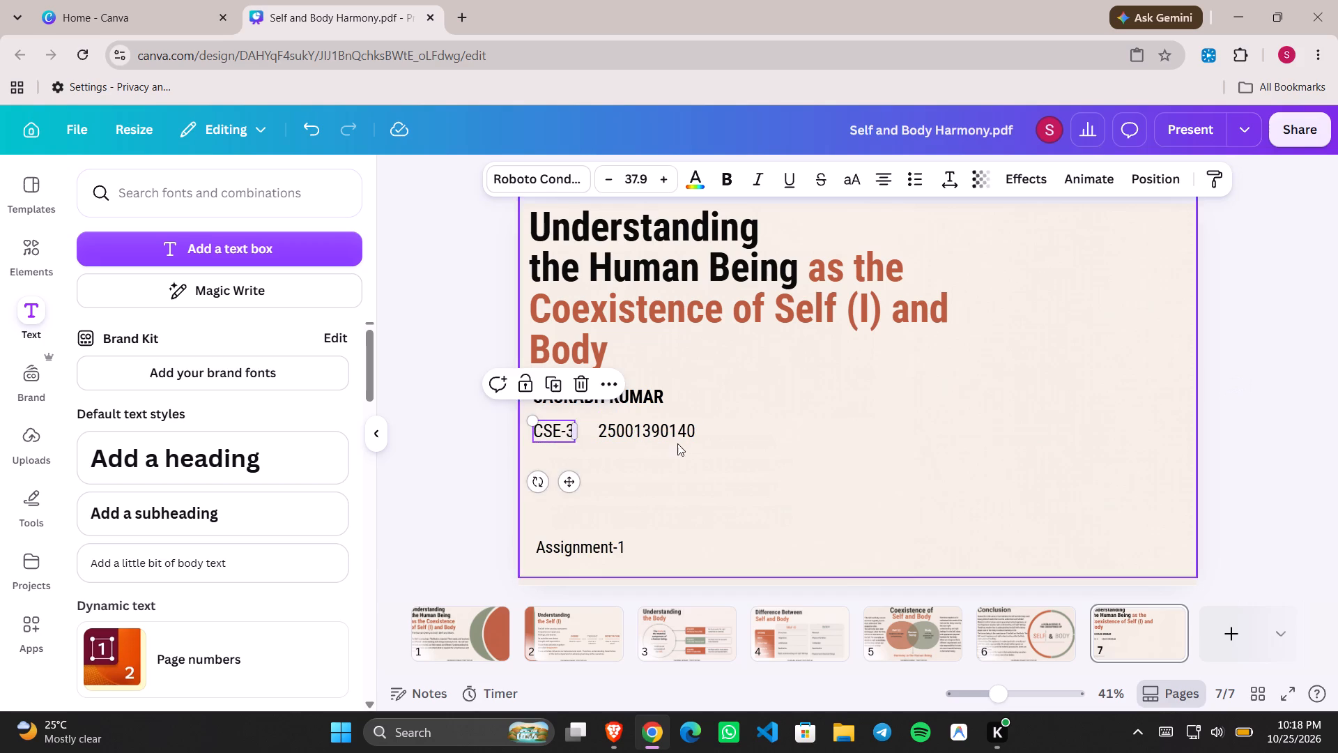
pyautogui.click(677, 462)
pyautogui.moveTo(654, 434); pyautogui.dragTo(649, 432)
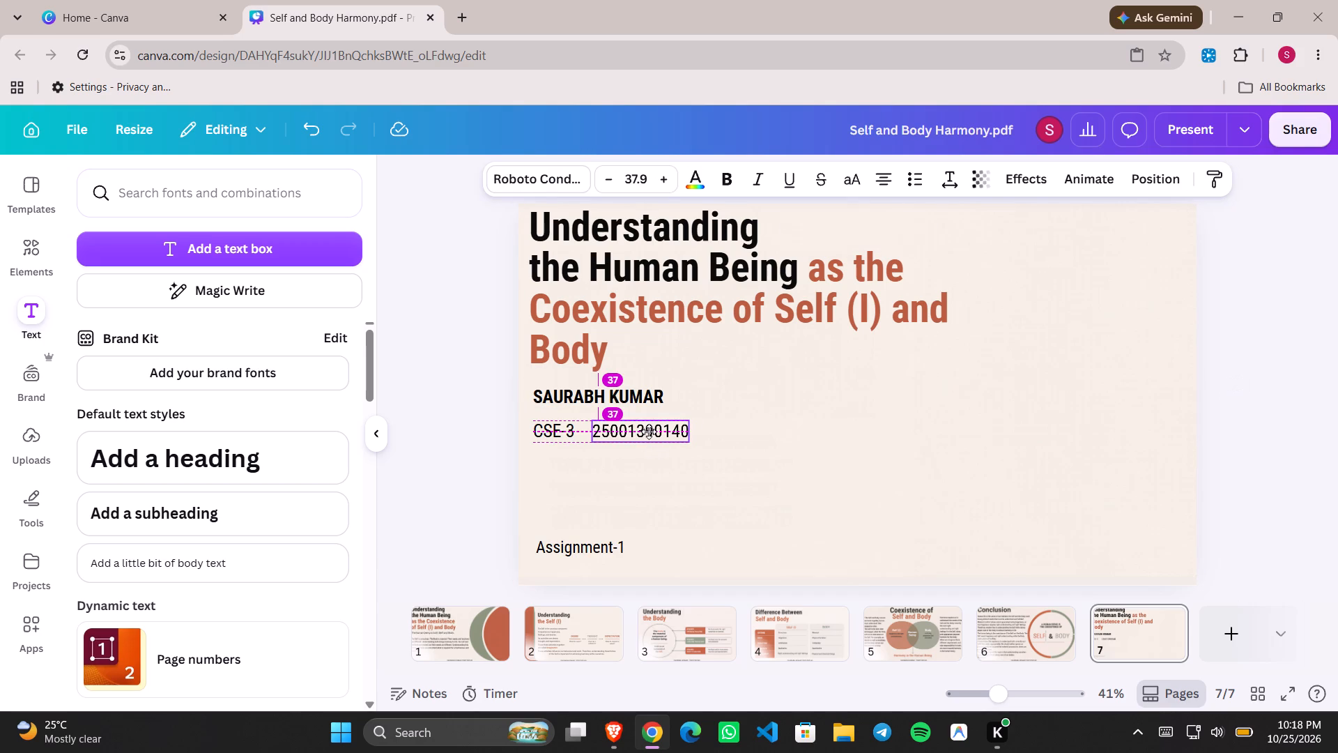
pyautogui.moveTo(649, 432); pyautogui.dragTo(647, 431)
pyautogui.click(721, 488)
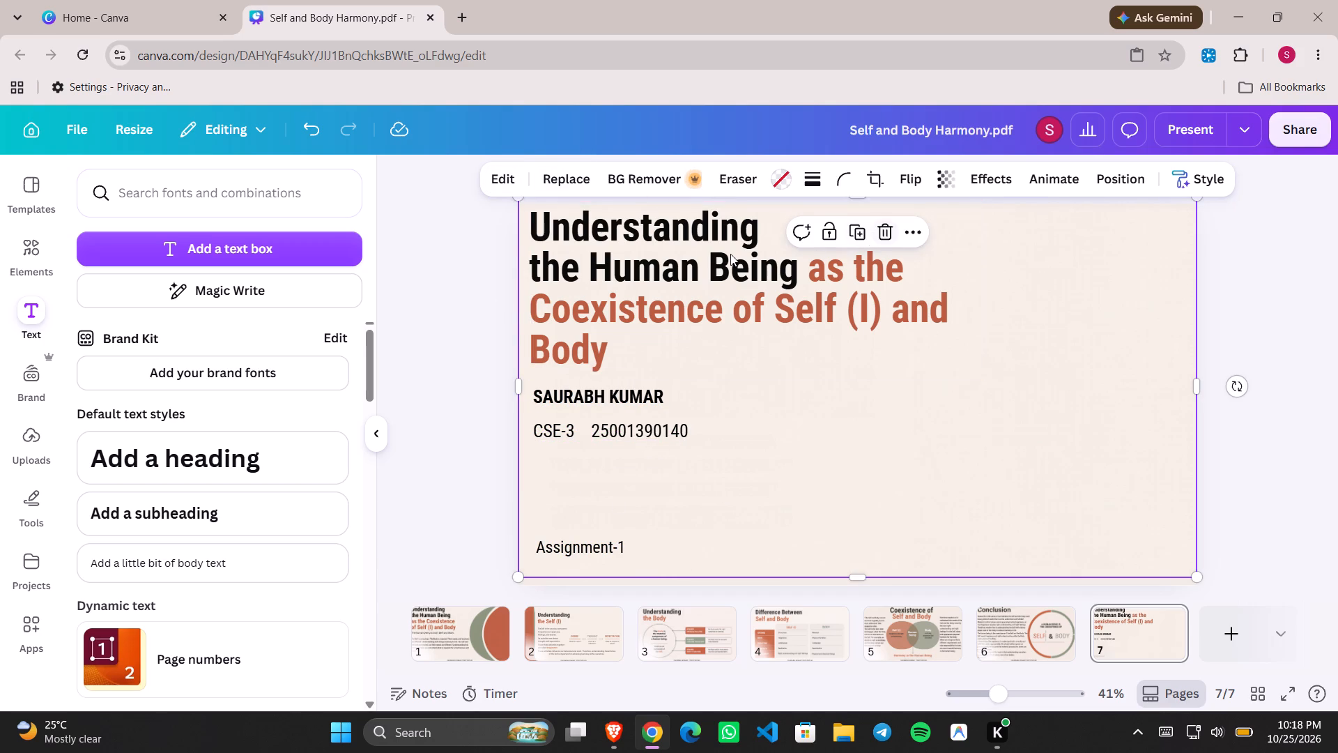
# Add a text box reading "UHV" to page 7 and set its font size to 34.9.
pyautogui.click(257, 259)
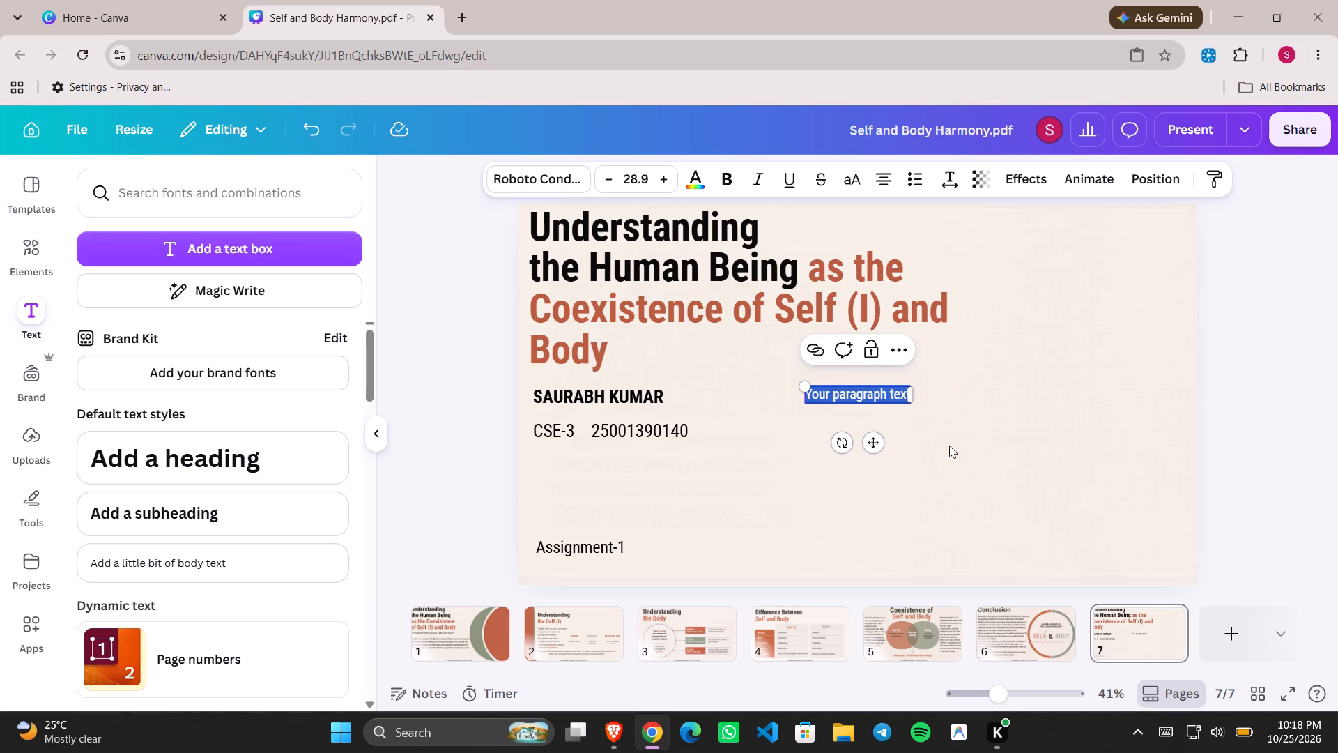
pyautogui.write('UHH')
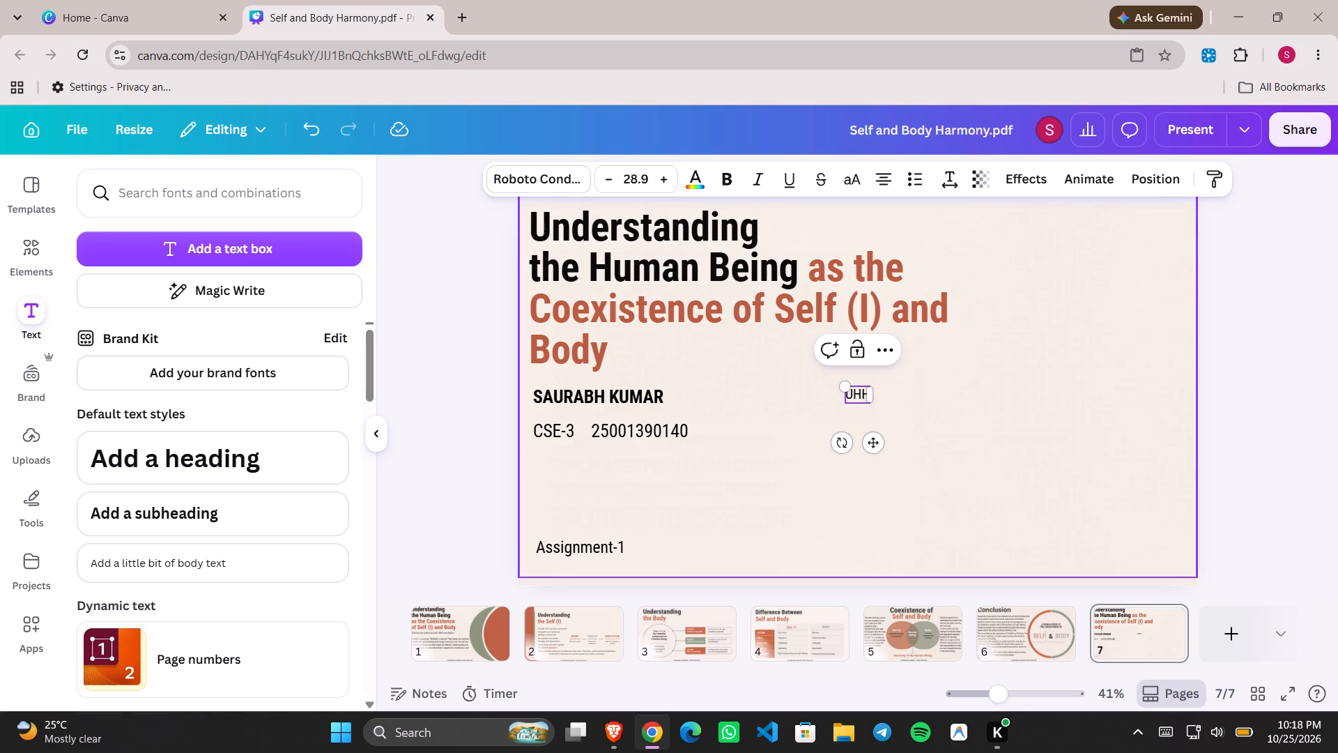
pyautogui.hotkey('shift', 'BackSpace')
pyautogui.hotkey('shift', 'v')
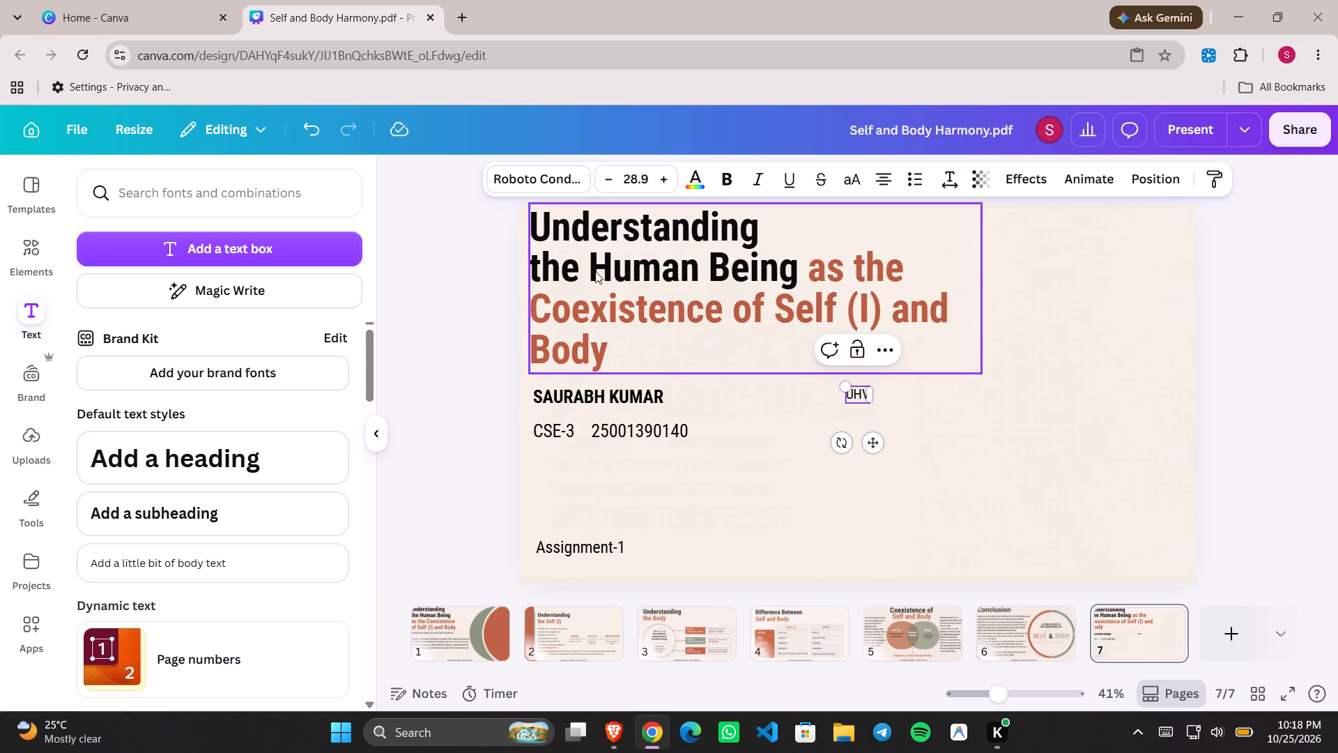
pyautogui.click(583, 558)
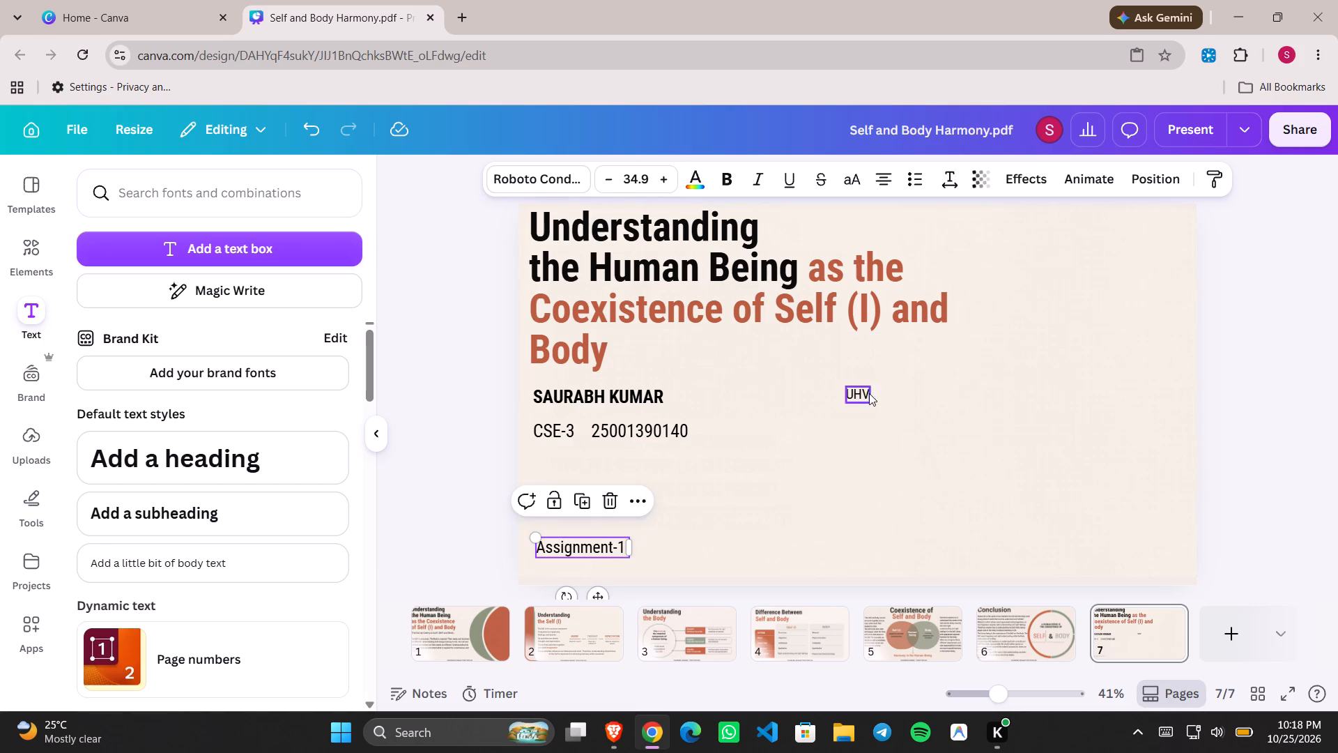
pyautogui.click(869, 393)
pyautogui.tripleClick(661, 182)
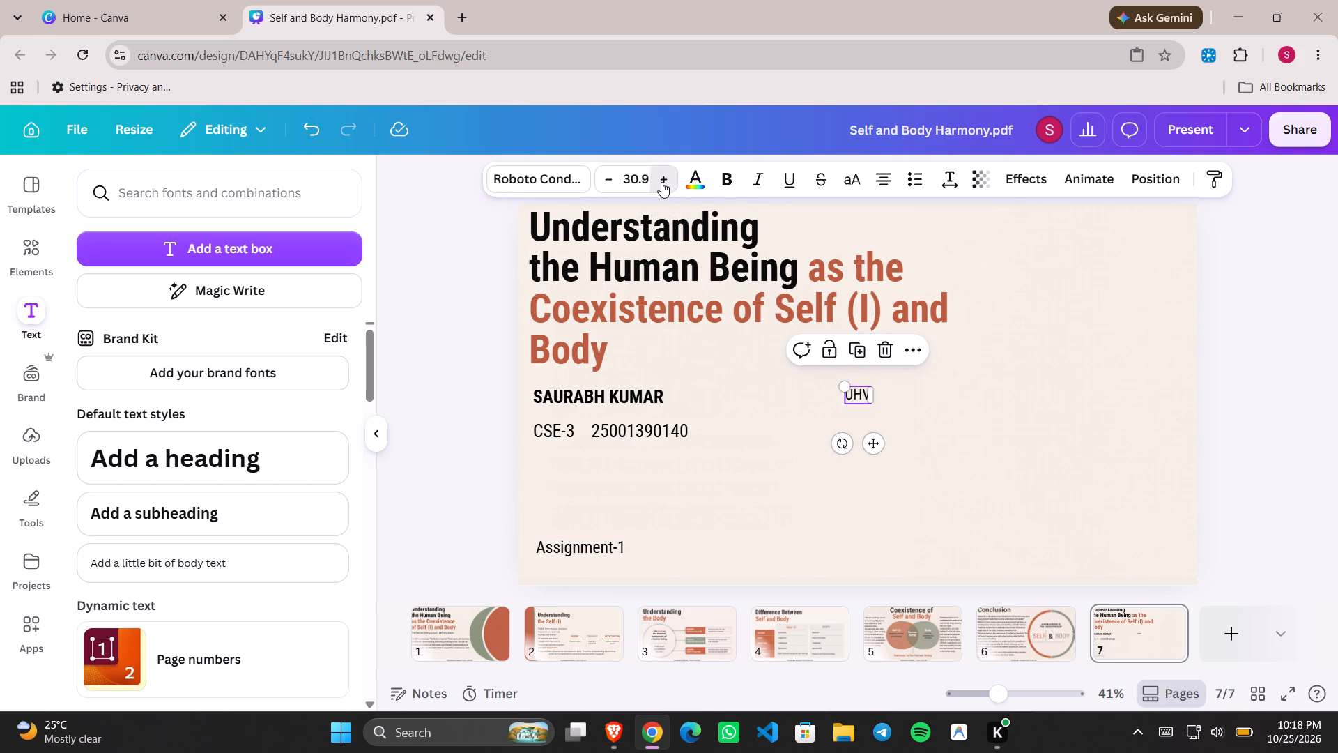
pyautogui.doubleClick(661, 182)
pyautogui.click(661, 182)
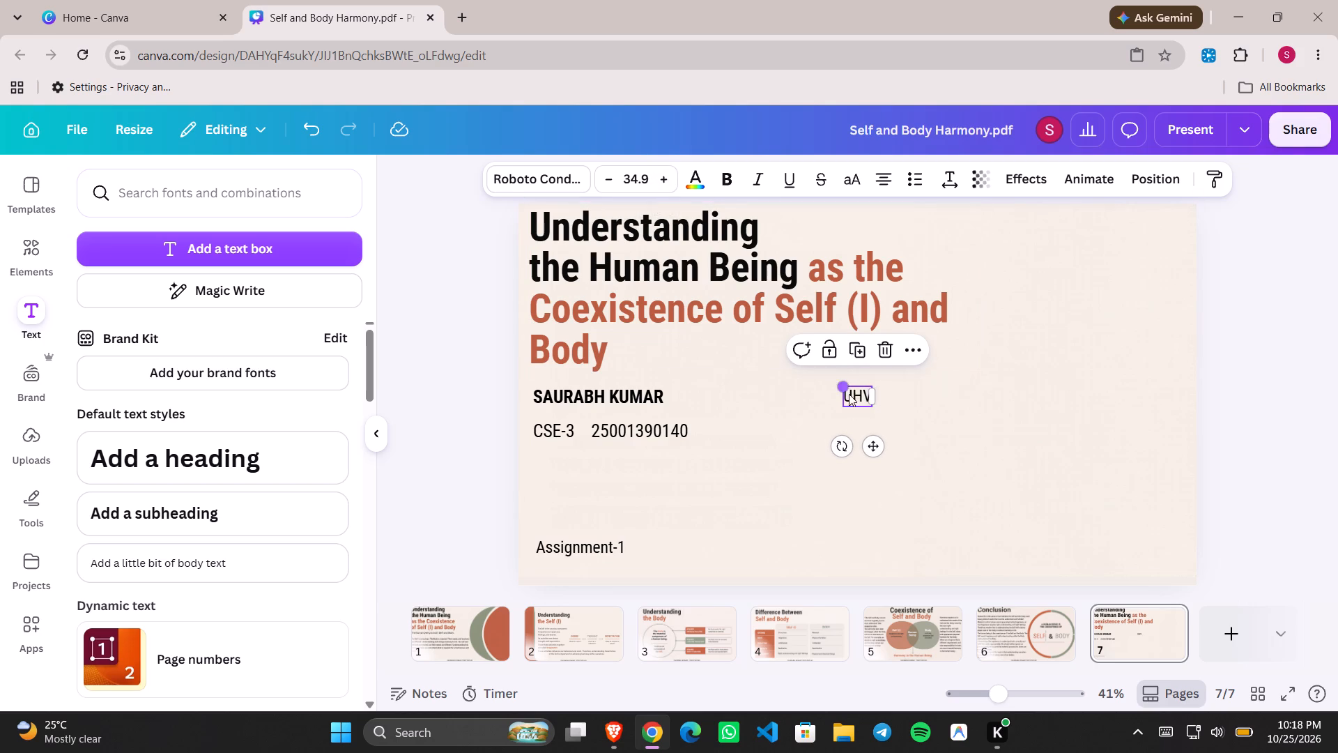
# Reposition the cream background image on page 7 so its top and bottom edges line up with the page.
pyautogui.moveTo(856, 382); pyautogui.dragTo(824, 406)
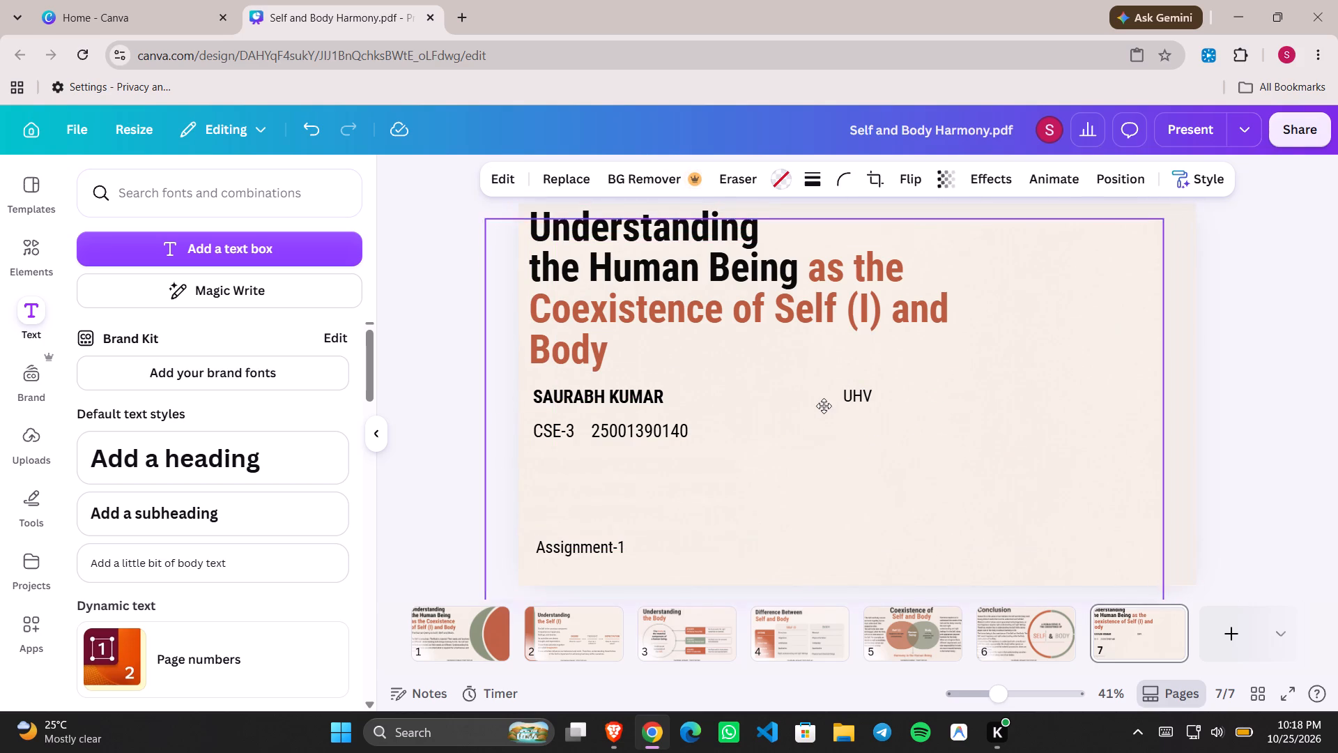
pyautogui.moveTo(824, 406); pyautogui.dragTo(854, 390)
pyautogui.click(951, 367)
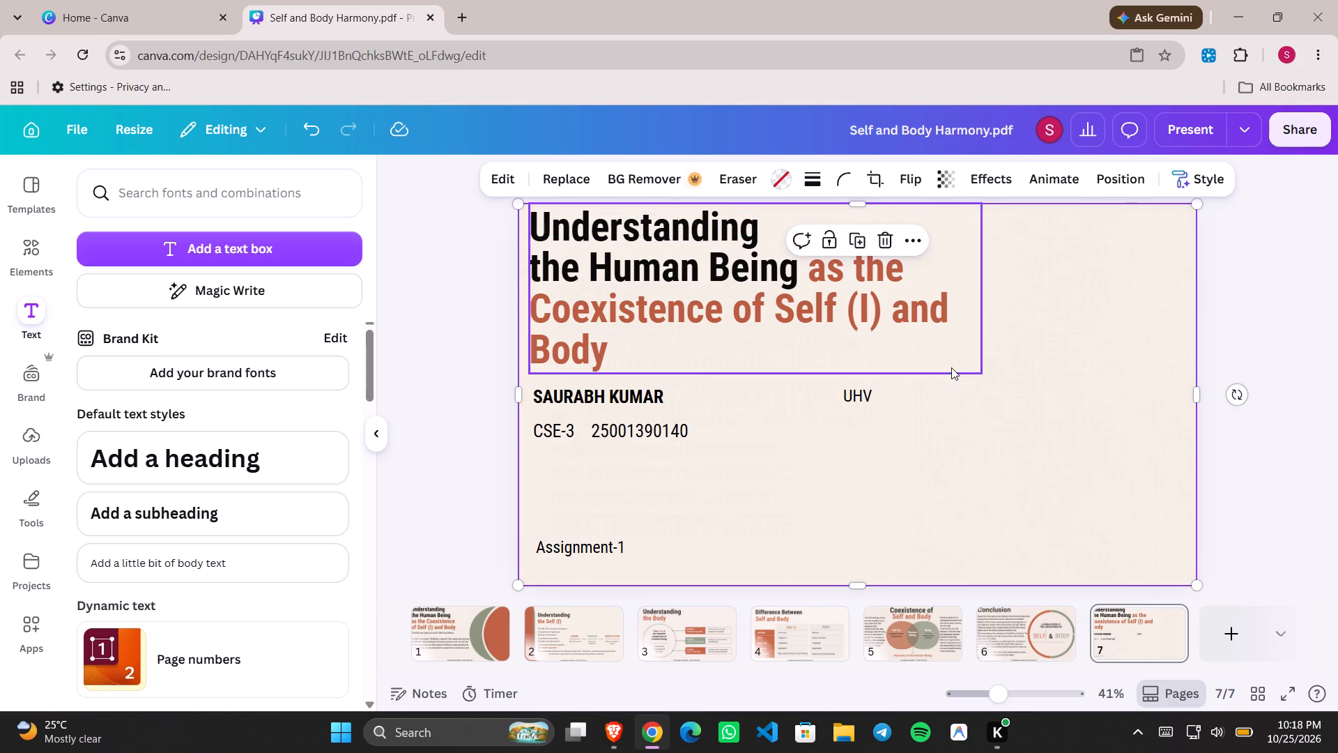
# Move the "UHV" text beside "Assignment-1" on the same line near the bottom of page 7.
pyautogui.click(867, 399)
pyautogui.moveTo(859, 388); pyautogui.dragTo(842, 411)
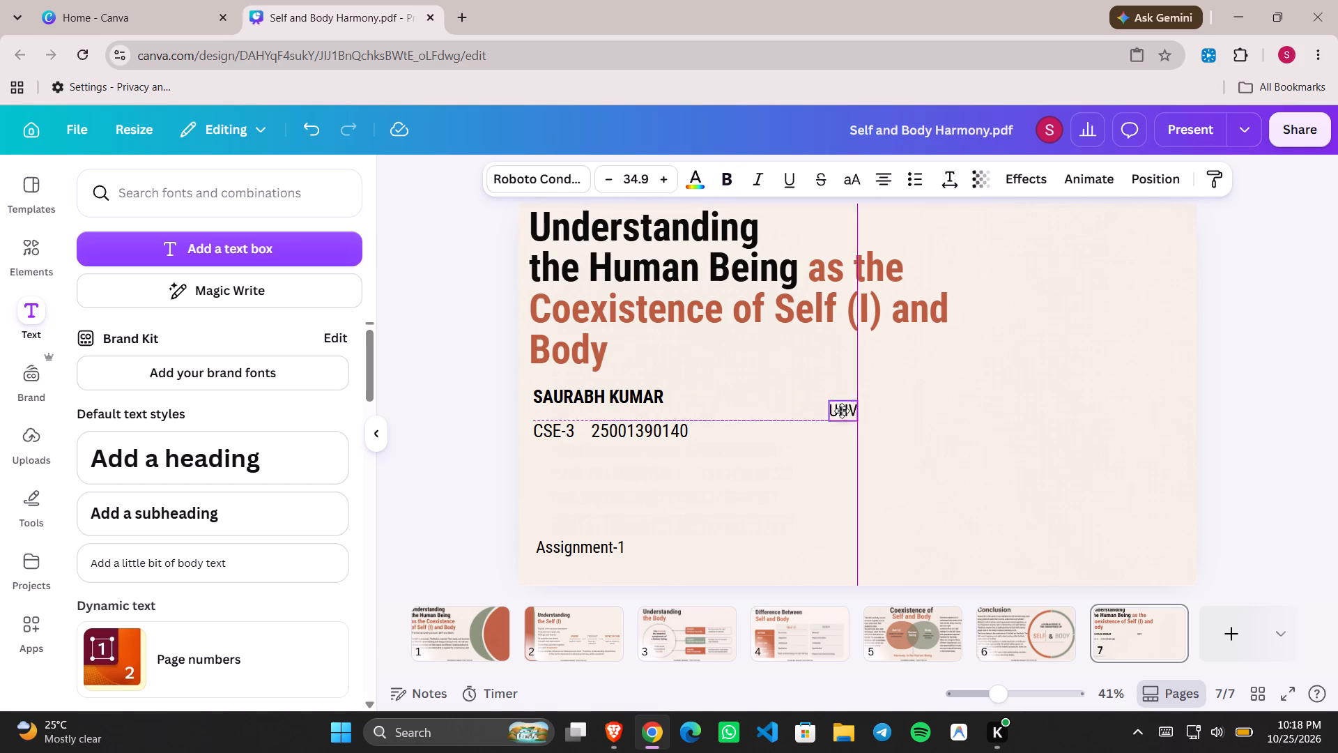
pyautogui.moveTo(842, 411); pyautogui.dragTo(663, 538)
pyautogui.click(663, 538)
pyautogui.click(795, 524)
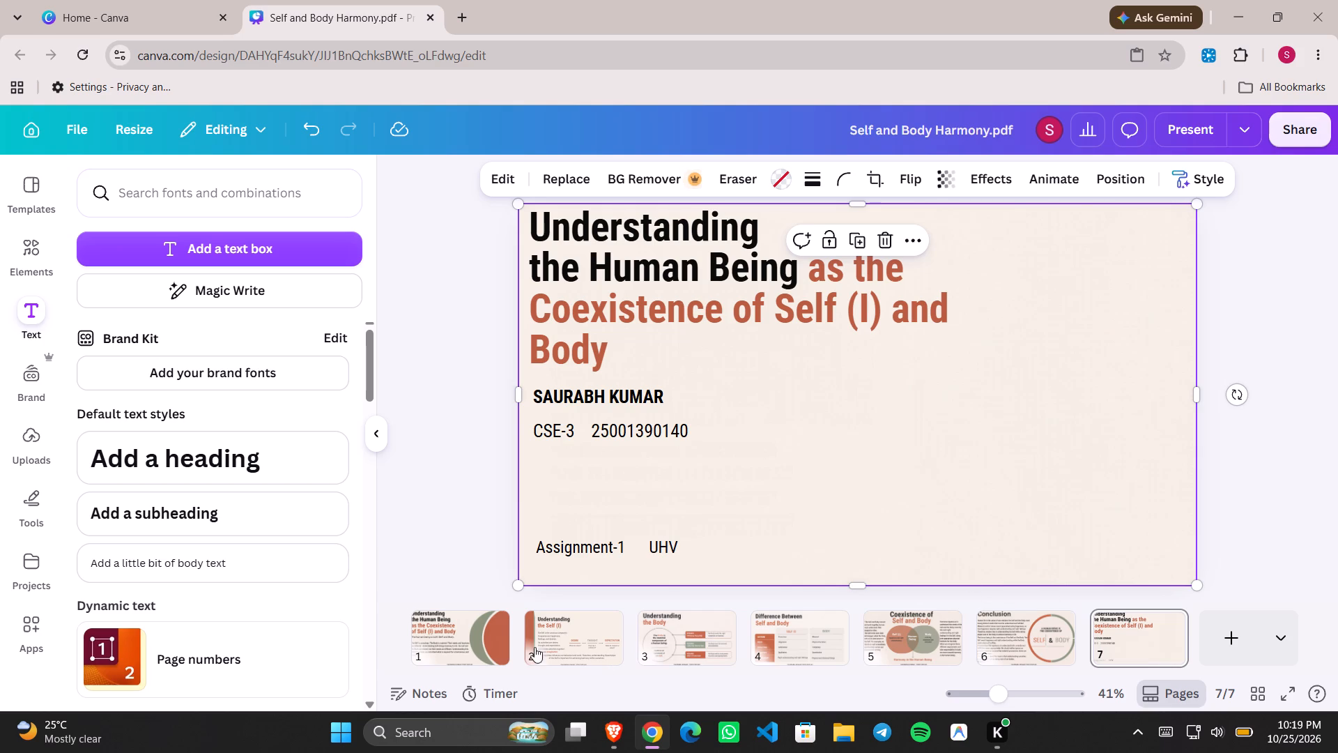
# Check page 1, then move page 7 to the front of the presentation as the first page.
pyautogui.click(483, 645)
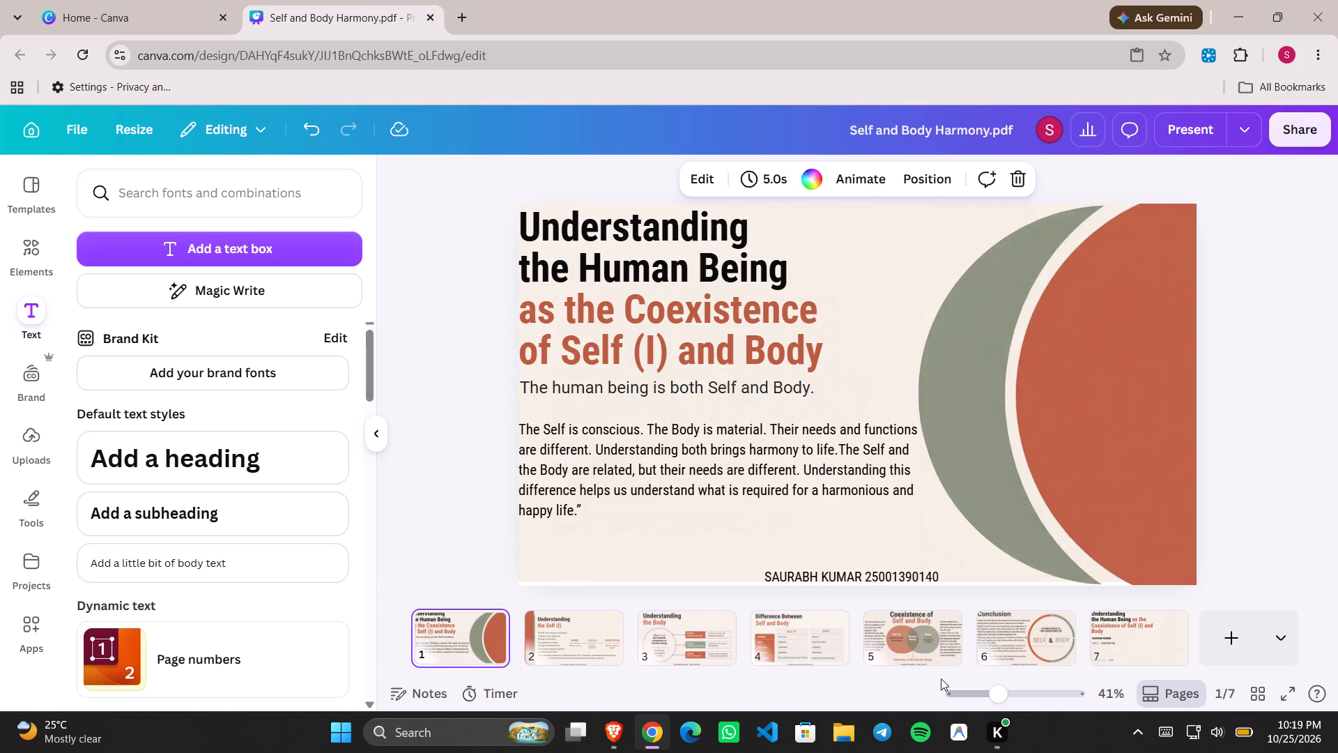
pyautogui.click(1108, 633)
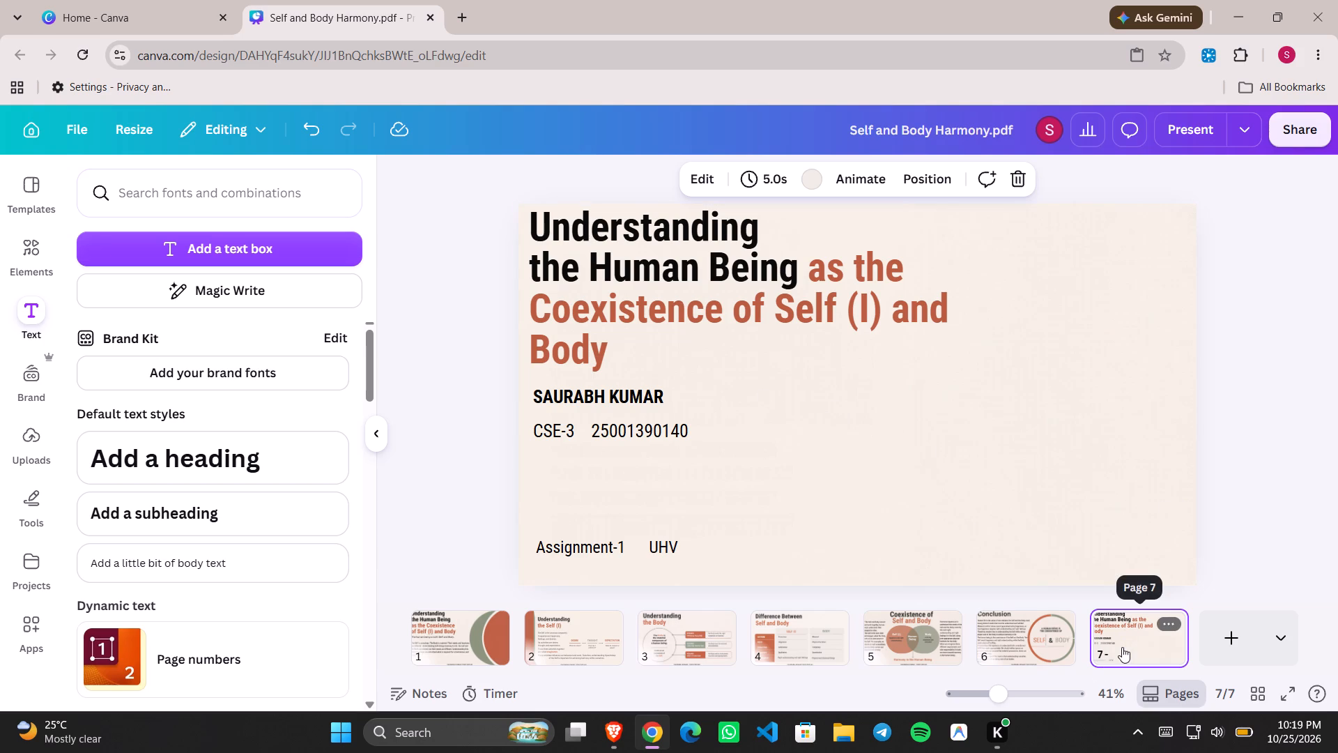
pyautogui.moveTo(1122, 647); pyautogui.dragTo(381, 640)
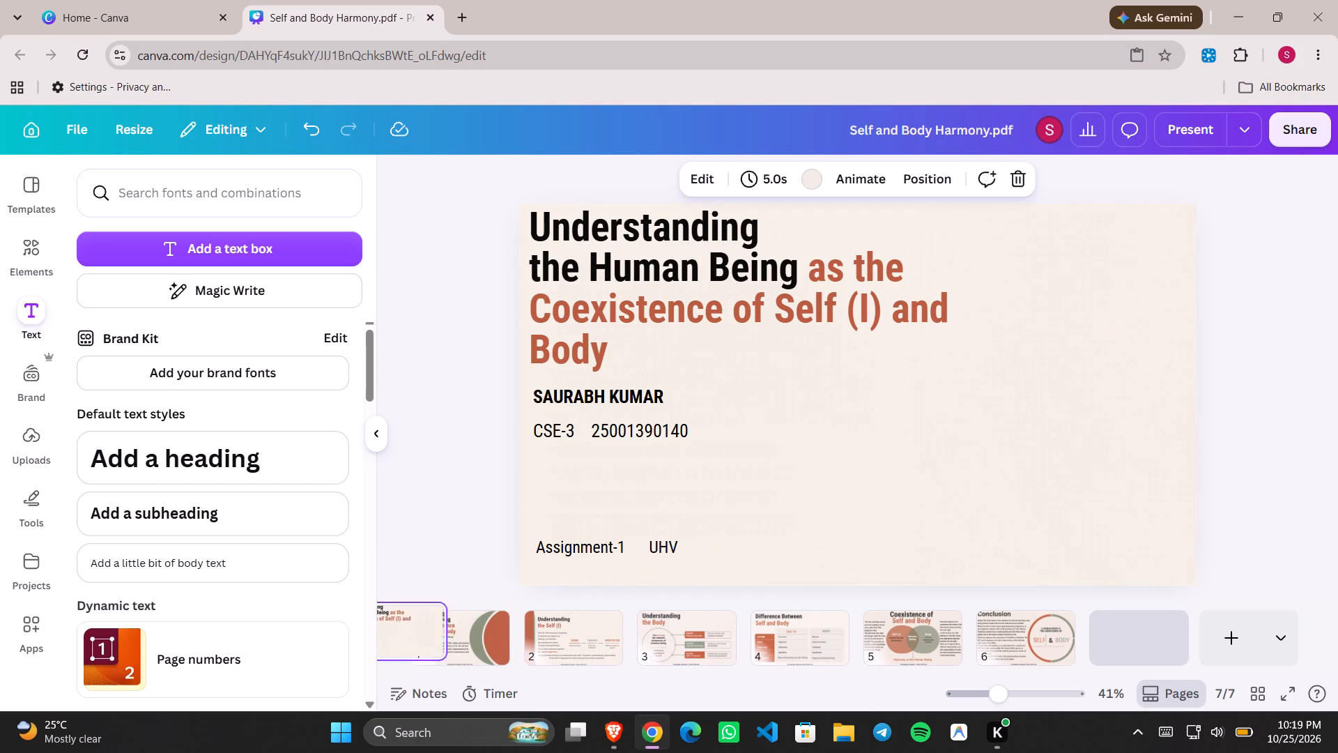
pyautogui.moveTo(381, 640); pyautogui.dragTo(433, 648)
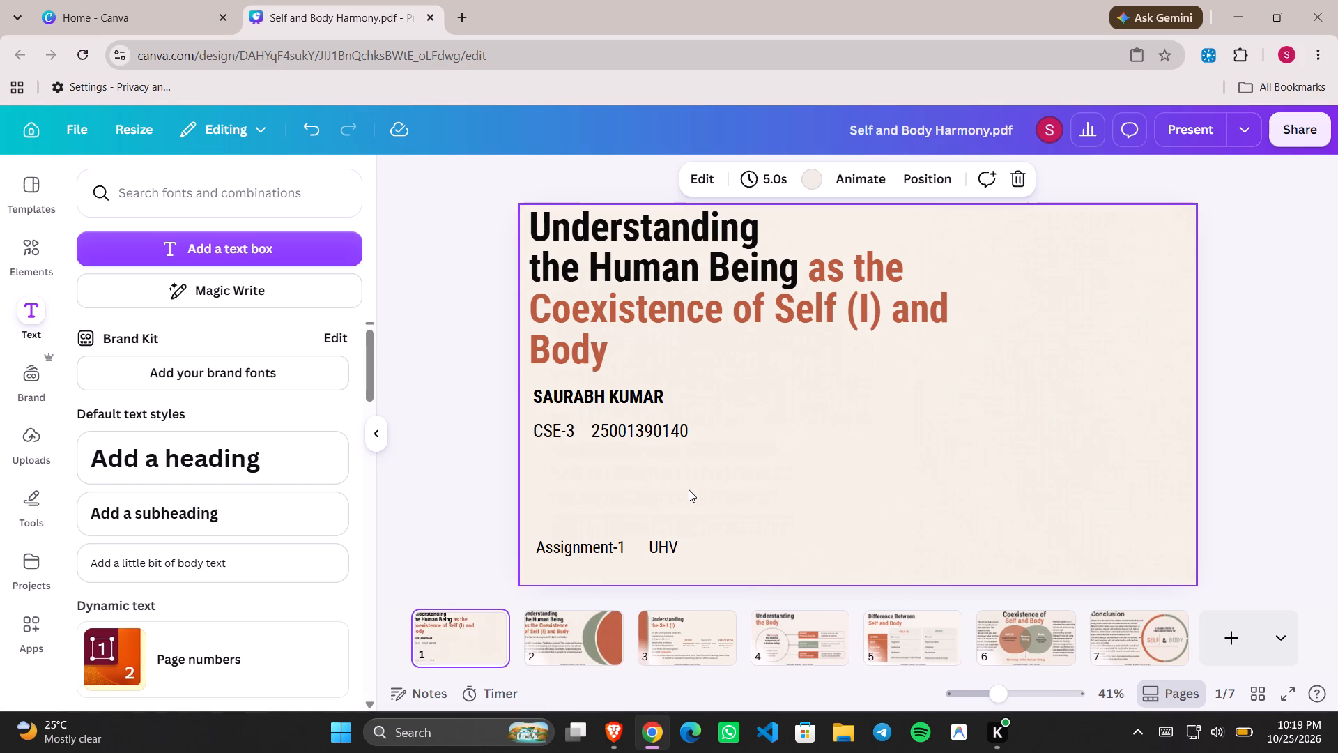
# Lower the ID number, "CSE-3" and the student's name on the new first page, leaving a gap below the title.
pyautogui.click(831, 441)
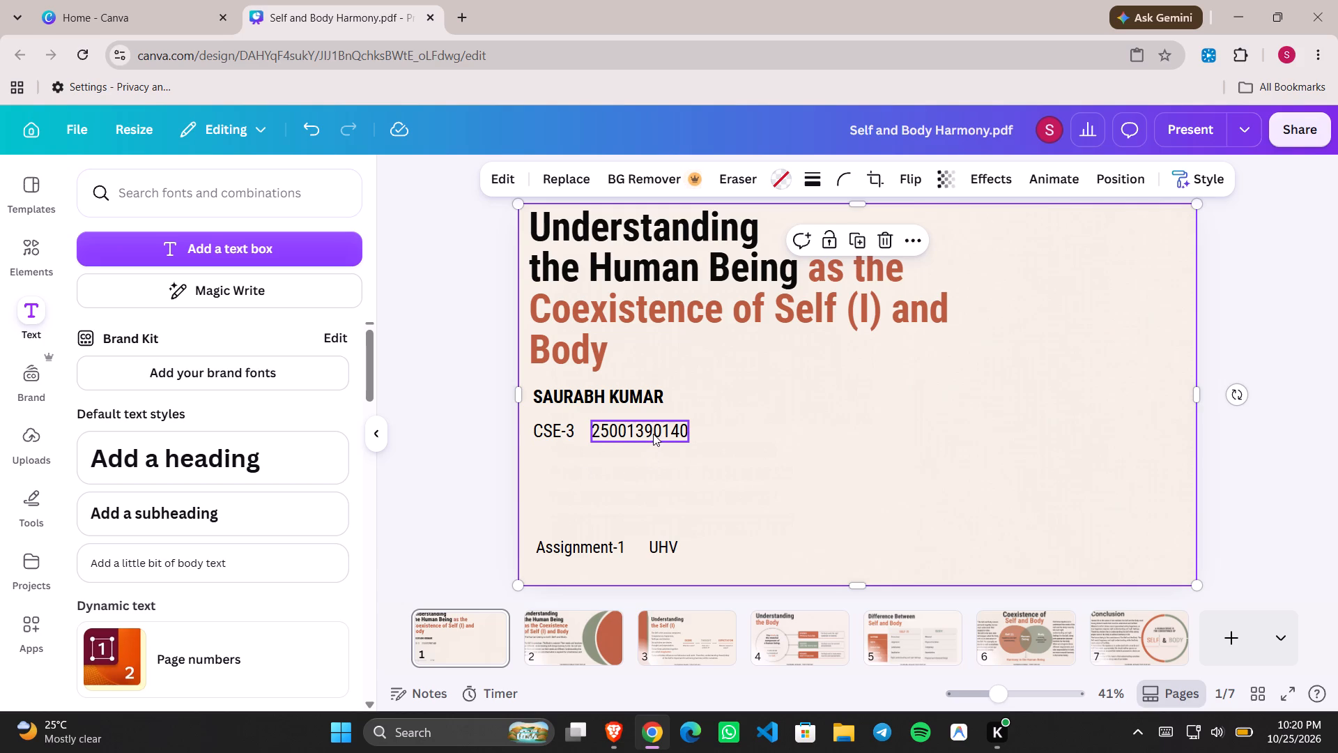
pyautogui.moveTo(652, 430); pyautogui.dragTo(652, 463)
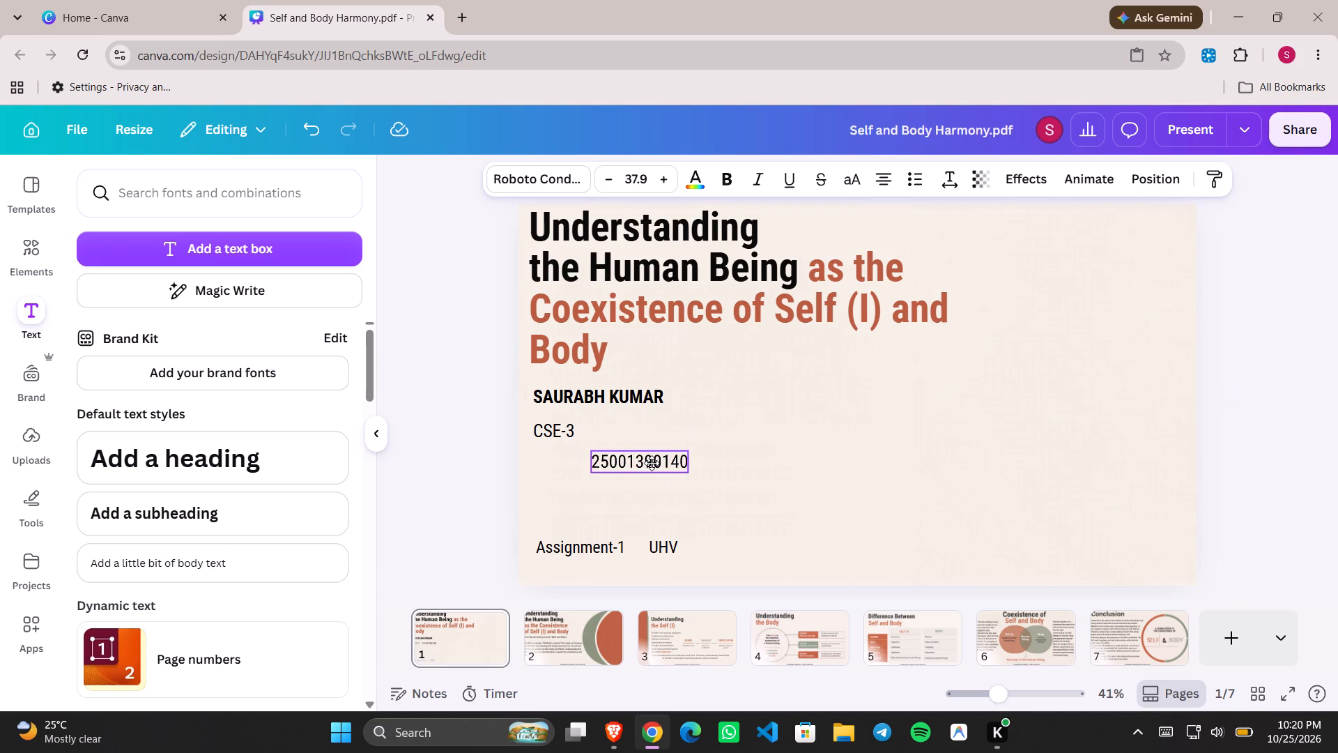
pyautogui.moveTo(652, 463); pyautogui.dragTo(652, 476)
pyautogui.moveTo(555, 432); pyautogui.dragTo(557, 470)
pyautogui.moveTo(624, 396); pyautogui.dragTo(624, 434)
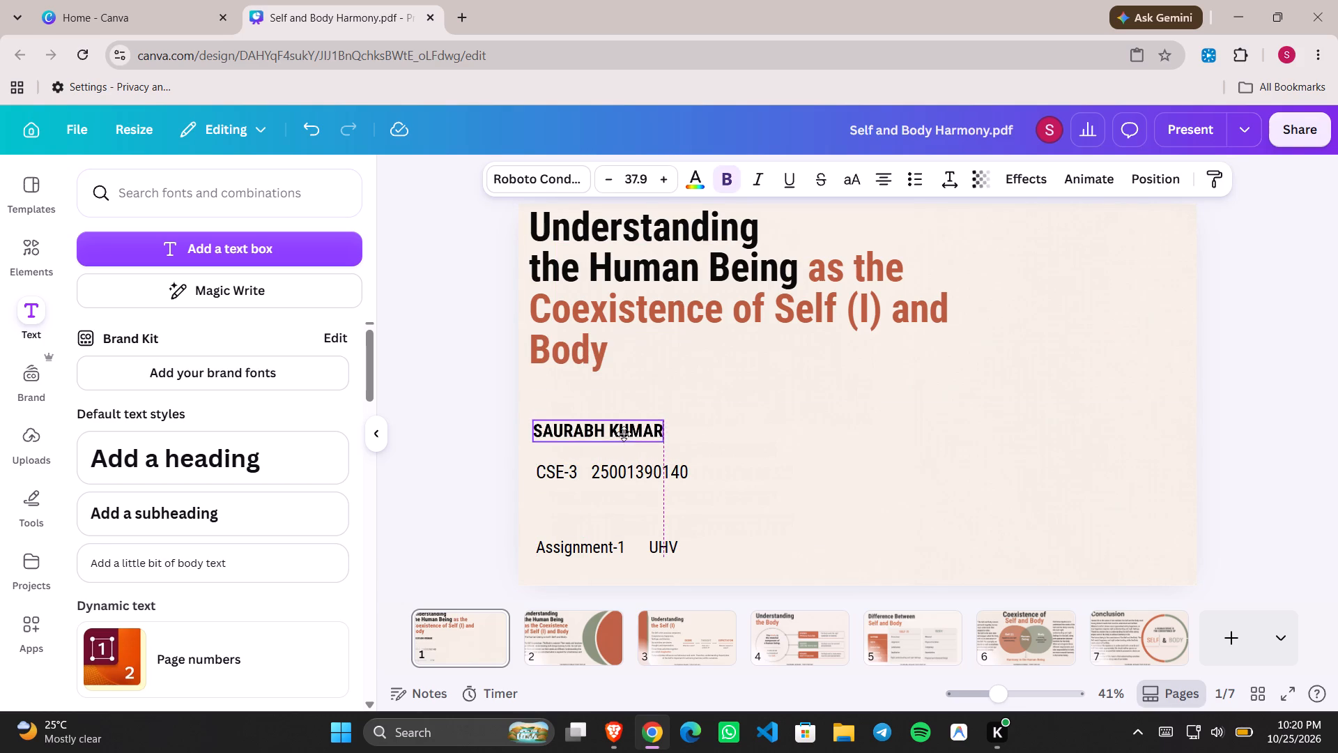
pyautogui.moveTo(624, 434); pyautogui.dragTo(631, 441)
pyautogui.click(856, 385)
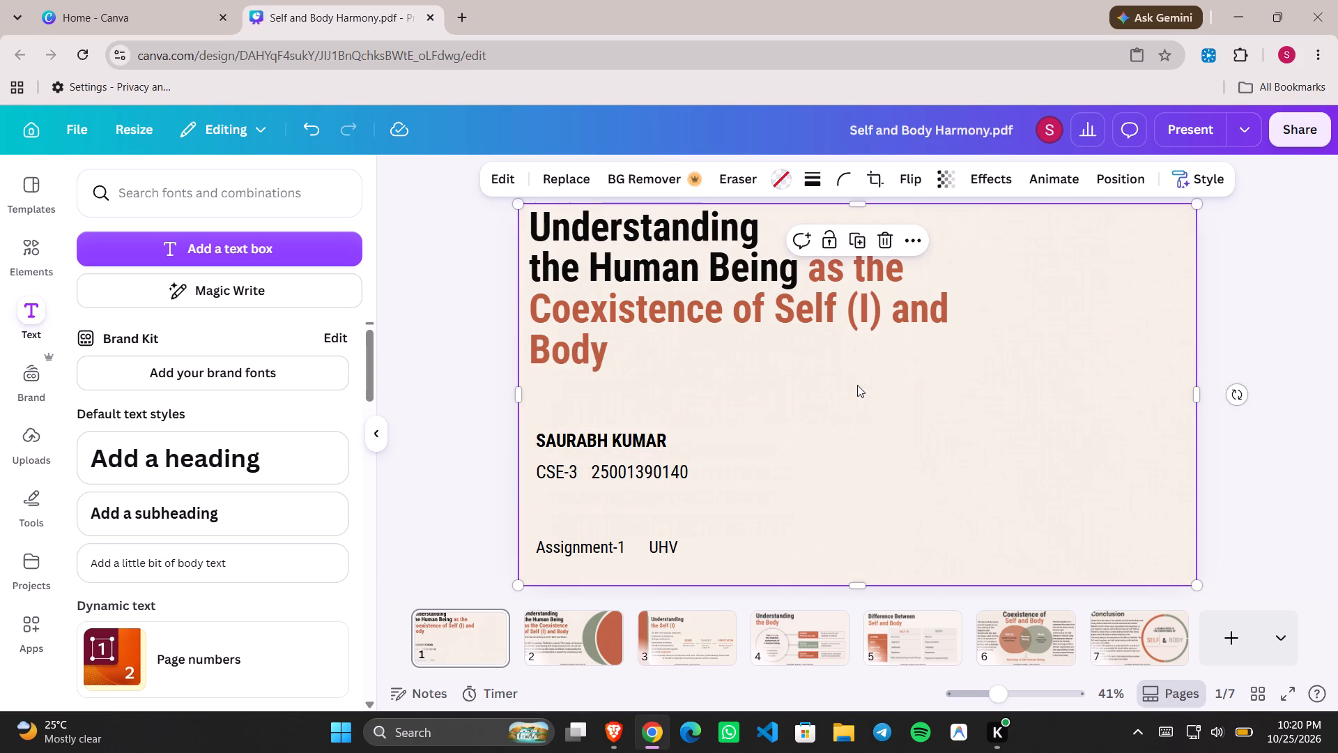
# Add a text box reading "Presented by-" on the first page.
pyautogui.click(260, 237)
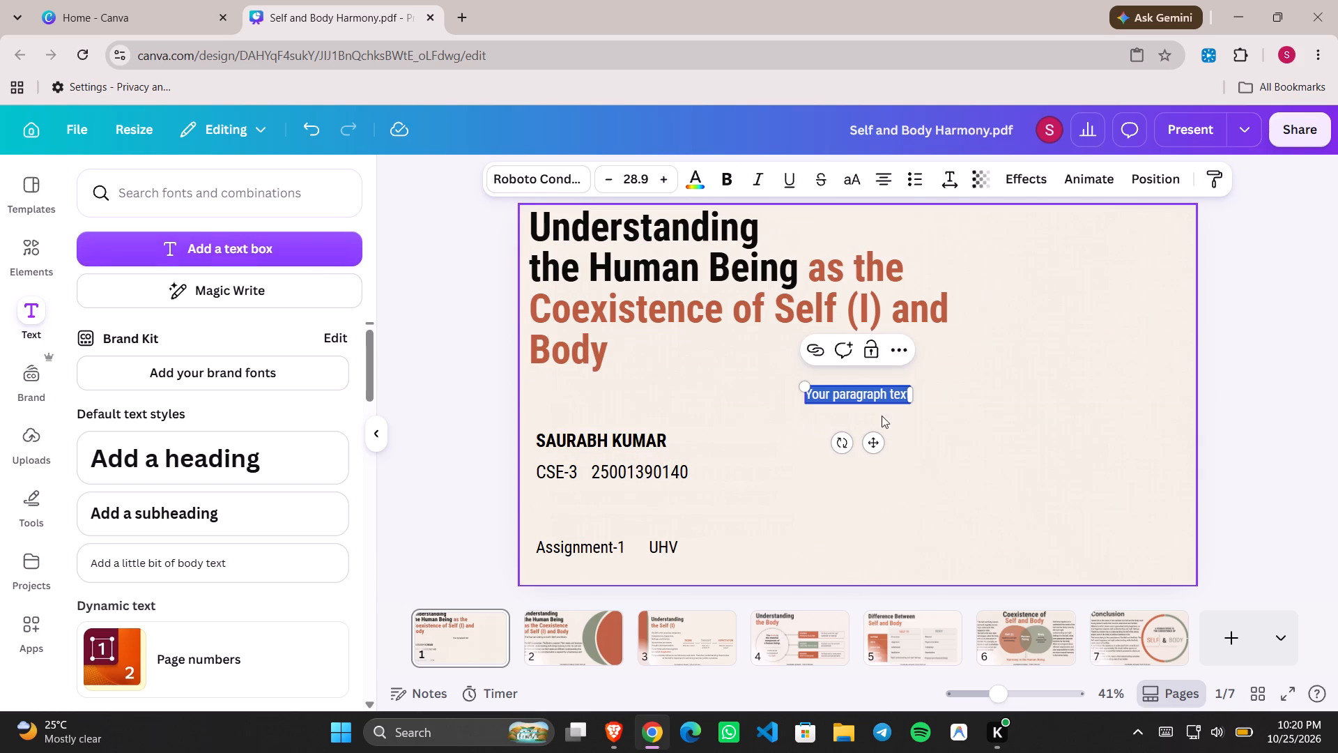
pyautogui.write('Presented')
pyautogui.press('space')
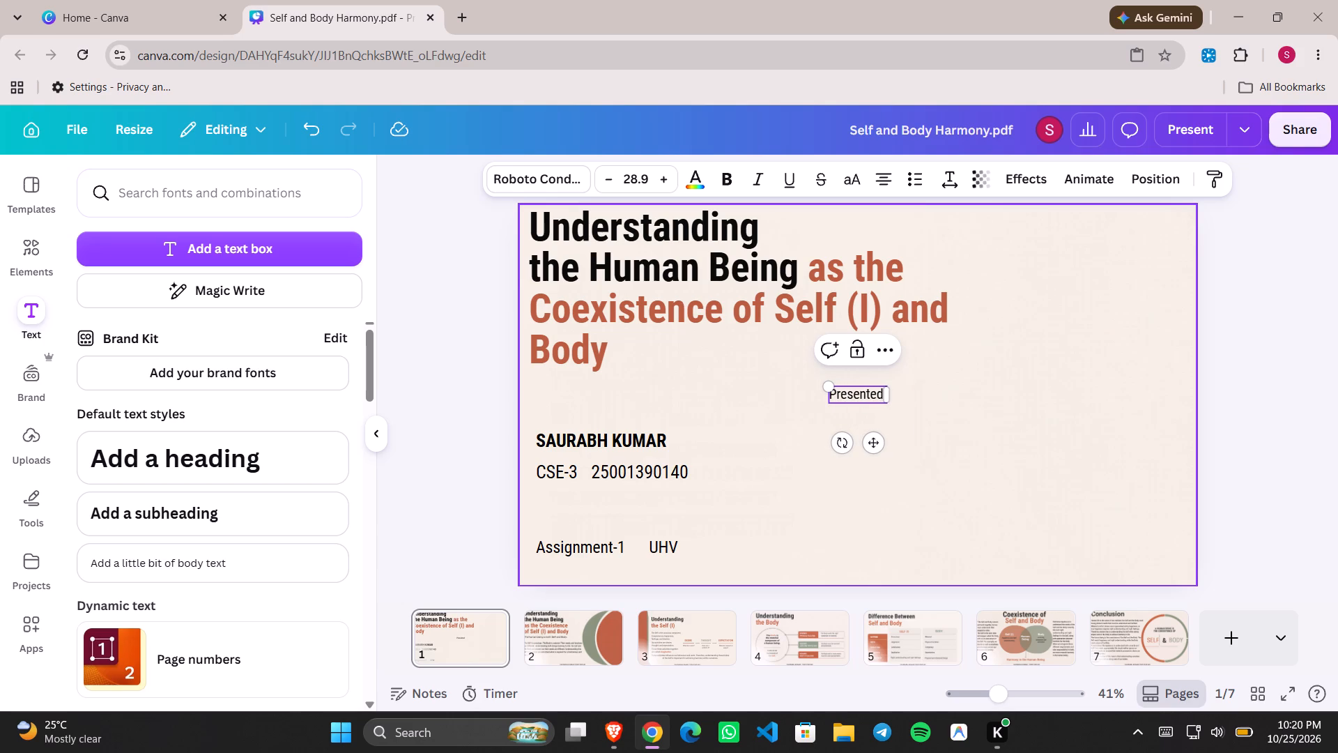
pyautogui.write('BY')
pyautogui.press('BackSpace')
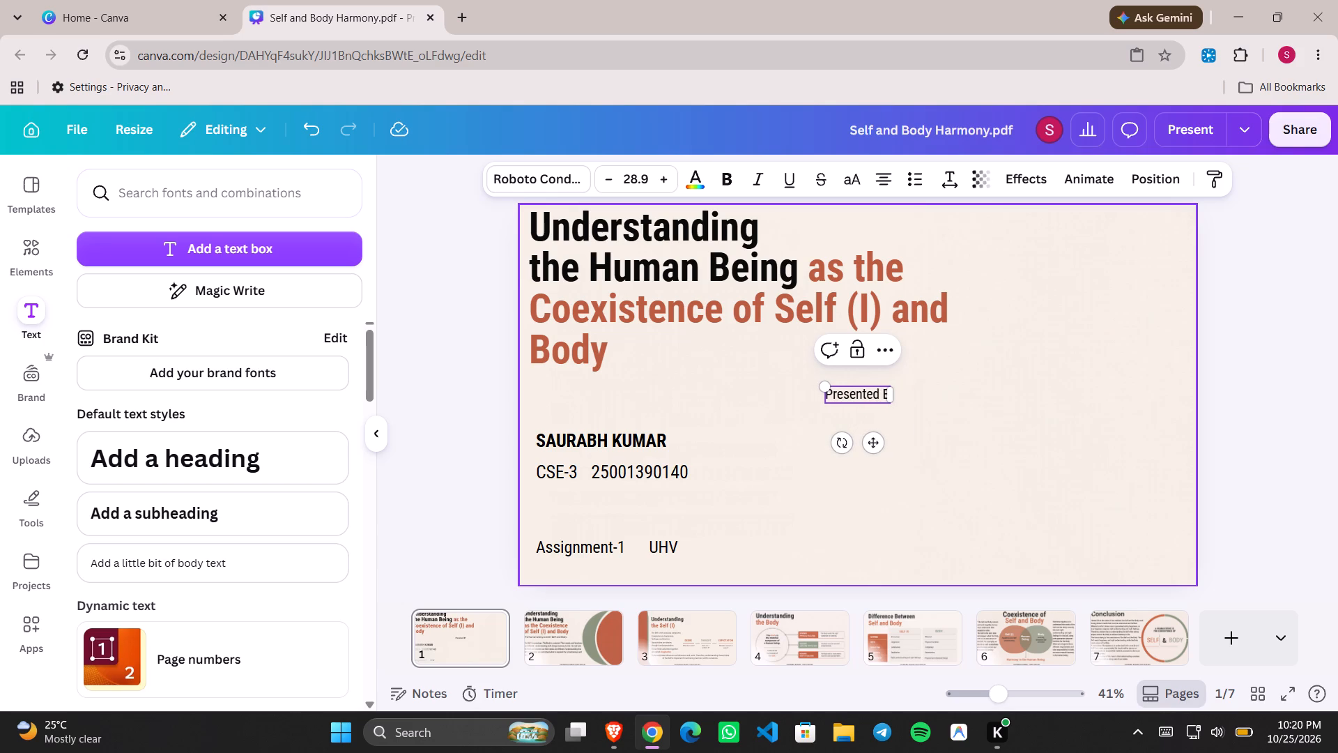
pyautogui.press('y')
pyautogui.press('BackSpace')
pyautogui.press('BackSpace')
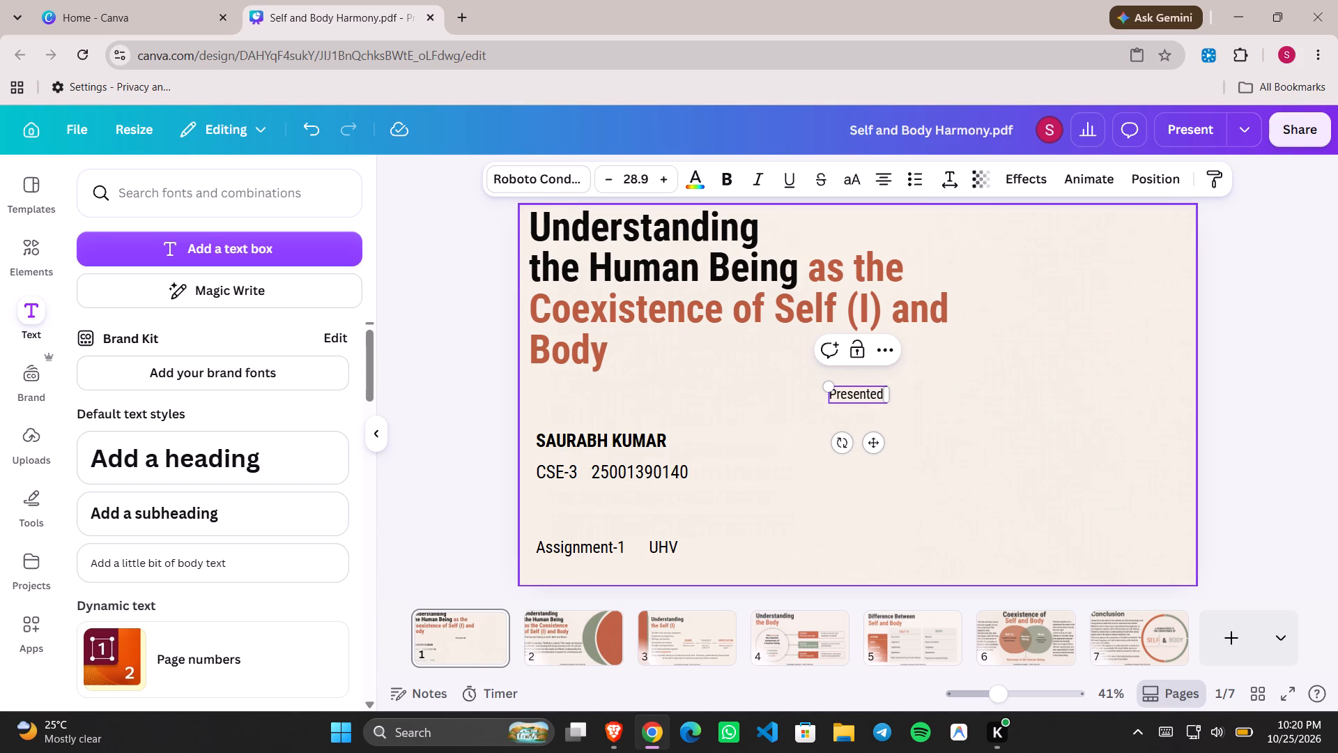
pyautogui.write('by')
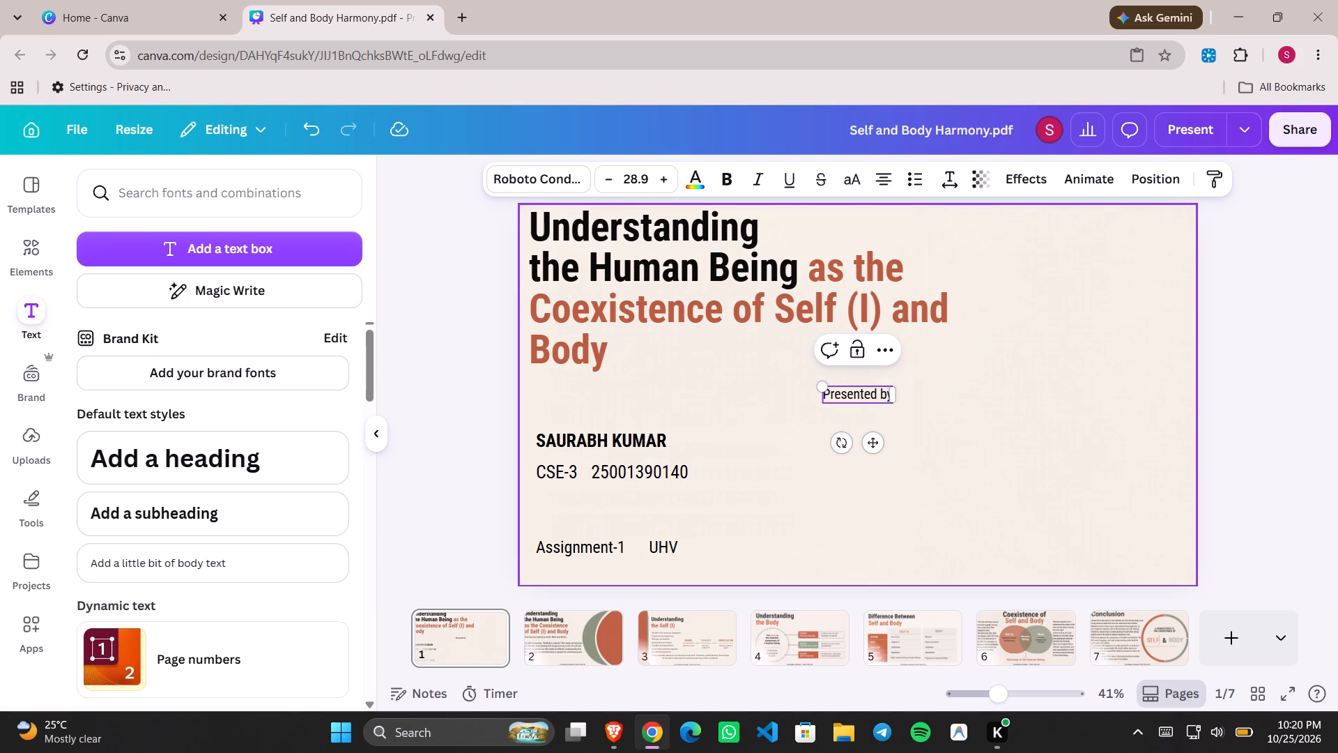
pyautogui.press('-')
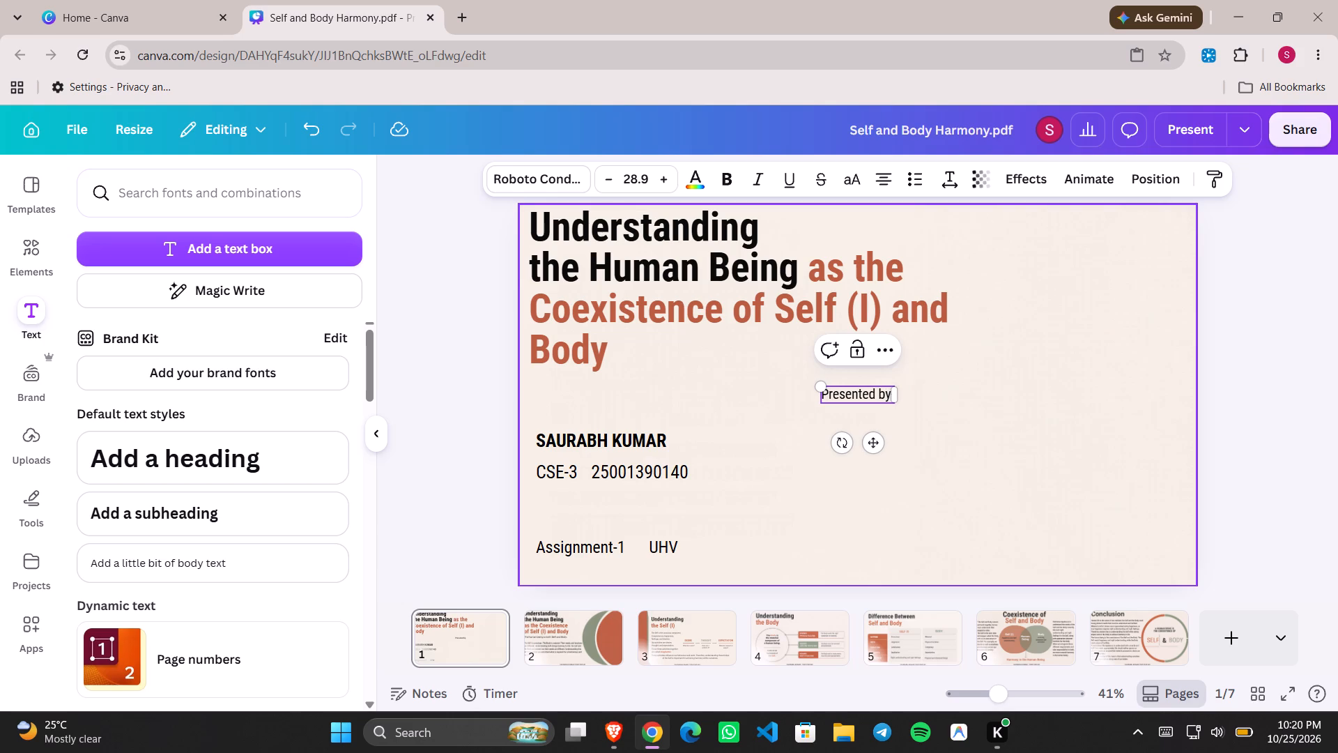
# Enlarge "Presented by-" to font size 36.9 and place it just above the student's name, aligned with its left edge.
pyautogui.tripleClick(666, 180)
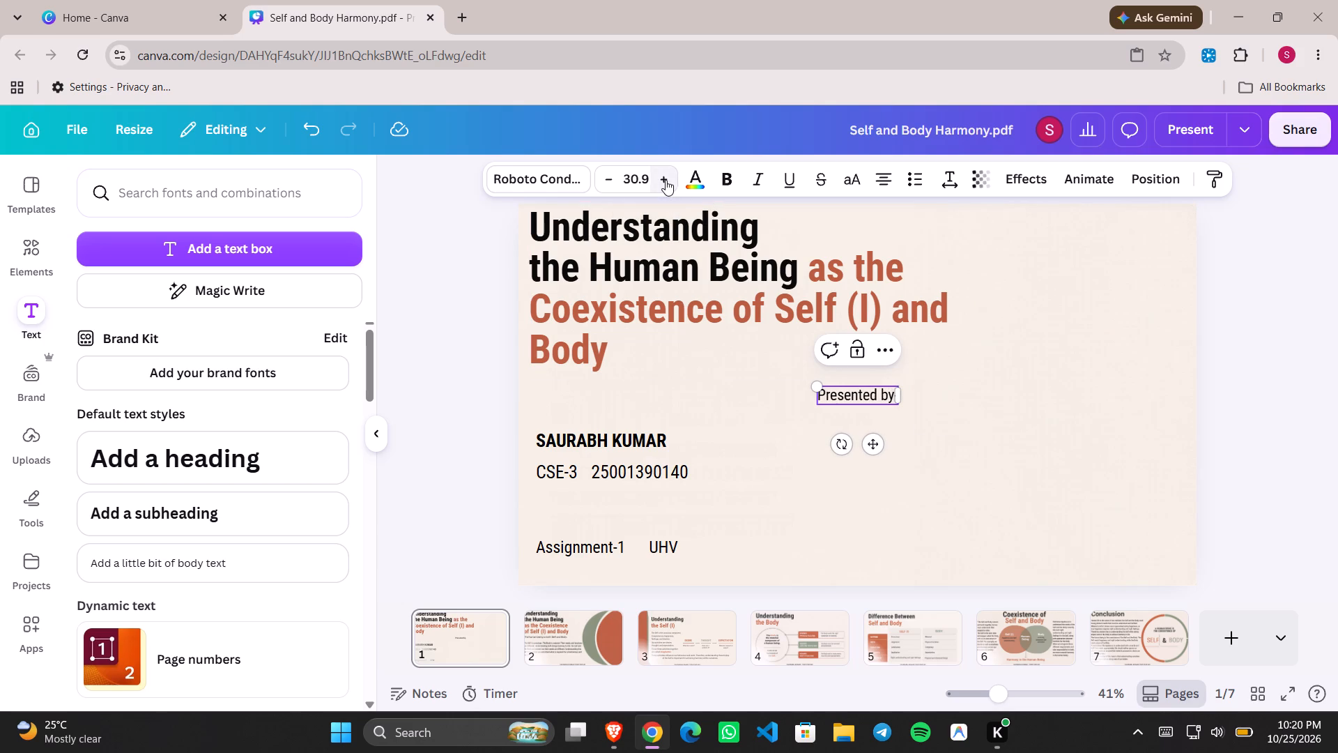
pyautogui.tripleClick(666, 180)
pyautogui.doubleClick(666, 180)
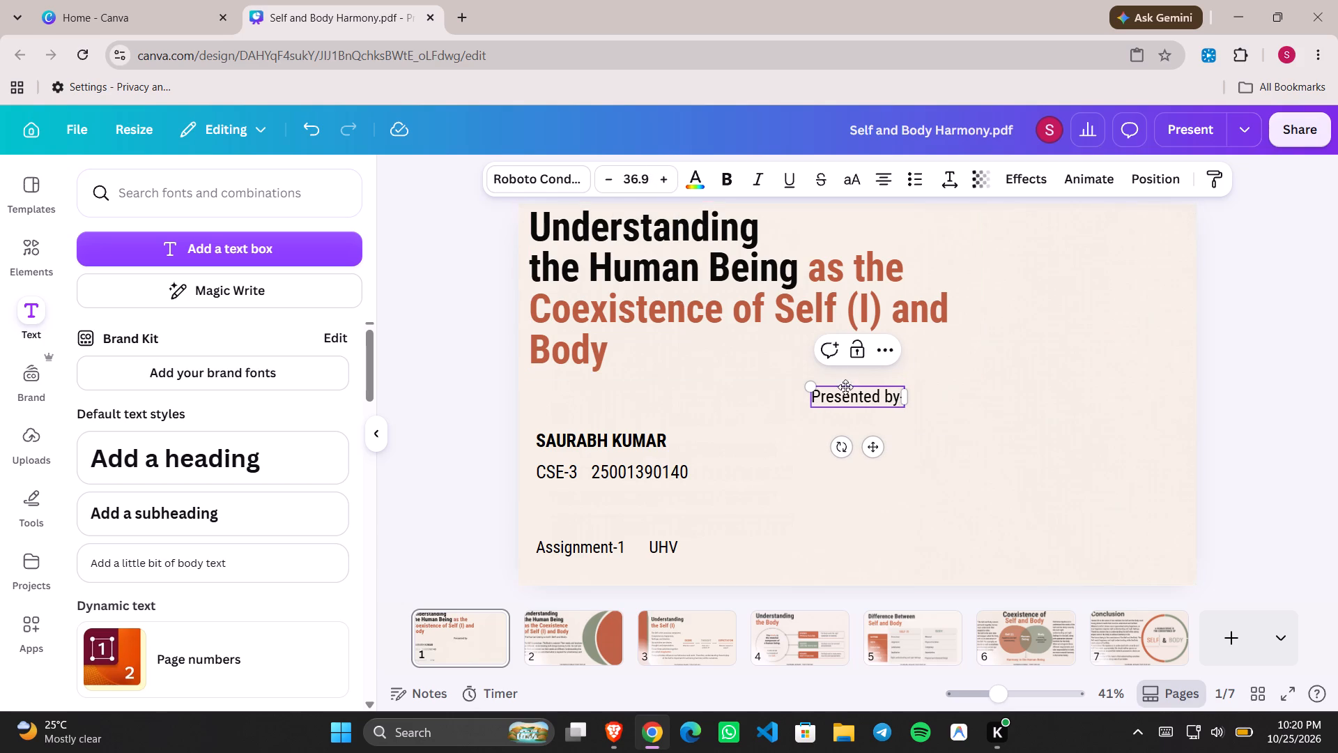
pyautogui.moveTo(855, 382); pyautogui.dragTo(619, 398)
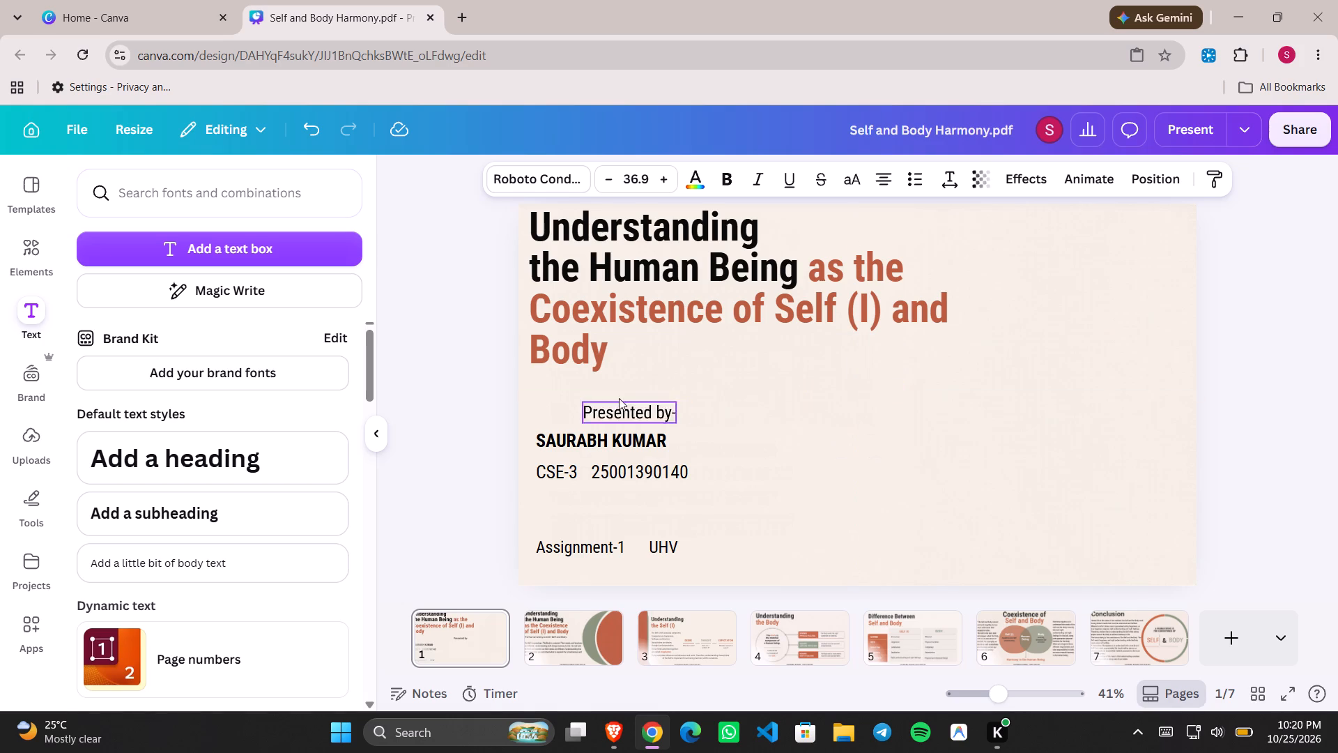
pyautogui.moveTo(619, 398); pyautogui.dragTo(580, 393)
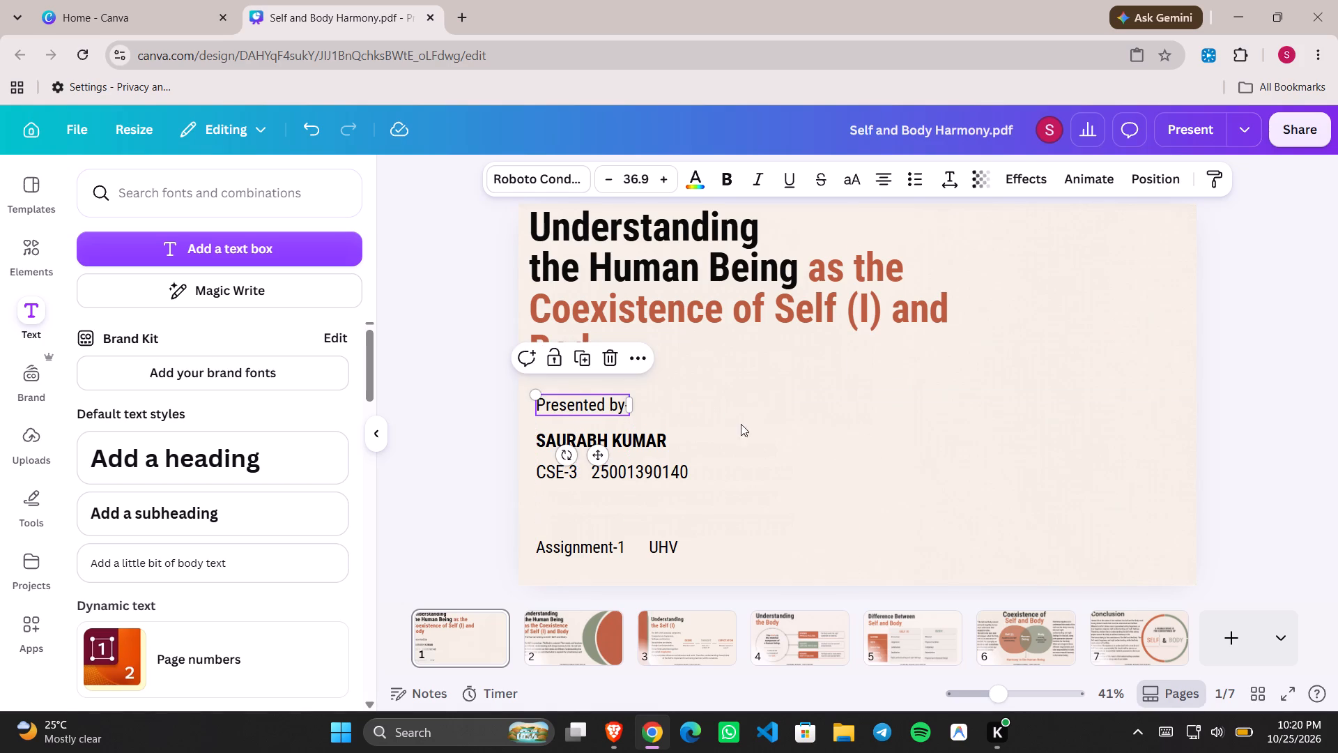
pyautogui.click(824, 422)
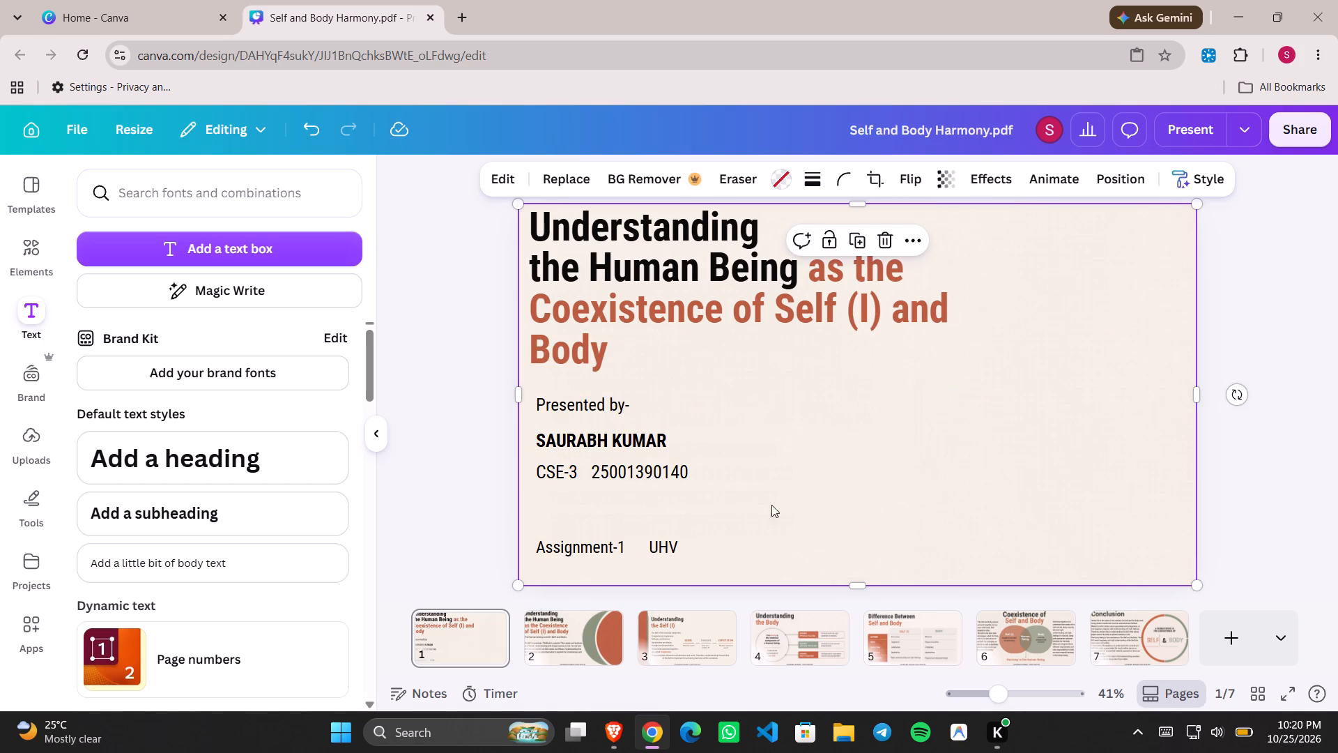
# Enlarge the student's name to font size 42.9 and realign its left edge with "Presented by-" and "CSE-3".
pyautogui.click(636, 439)
pyautogui.doubleClick(667, 178)
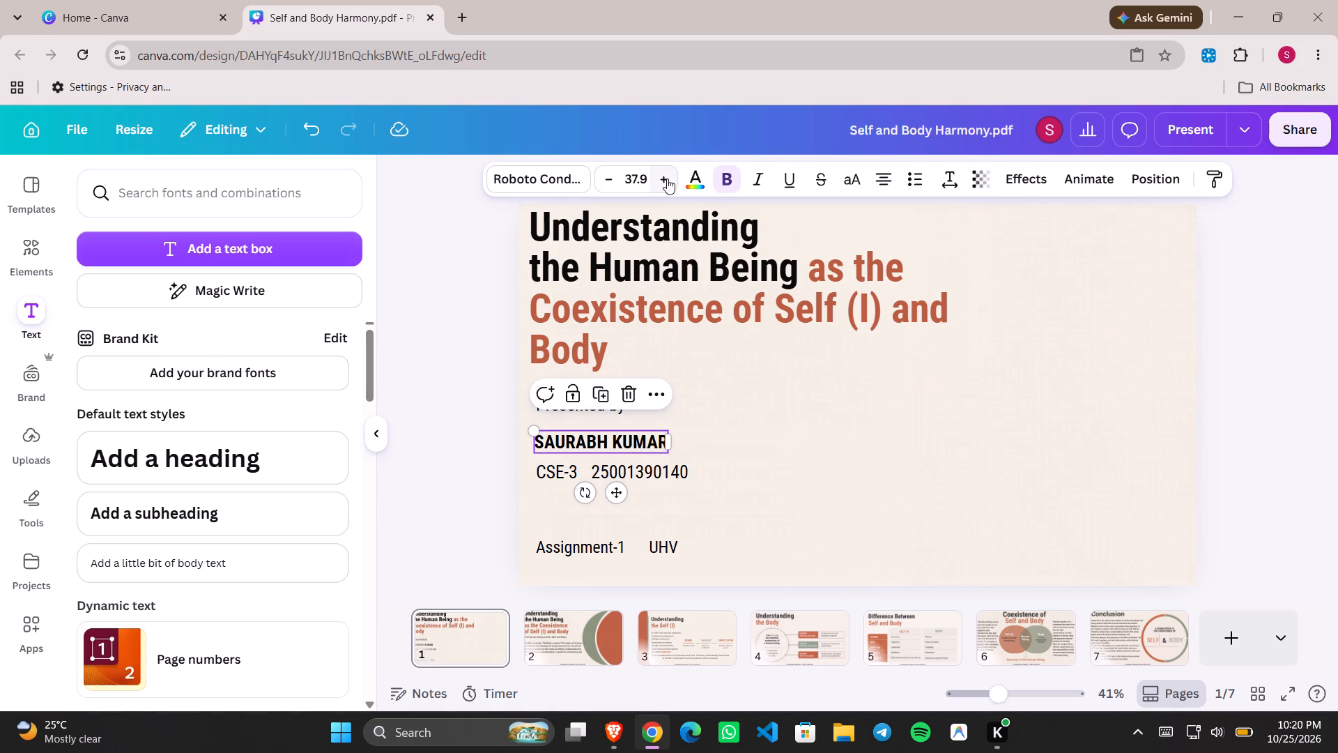
pyautogui.click(667, 178)
pyautogui.click(667, 178)
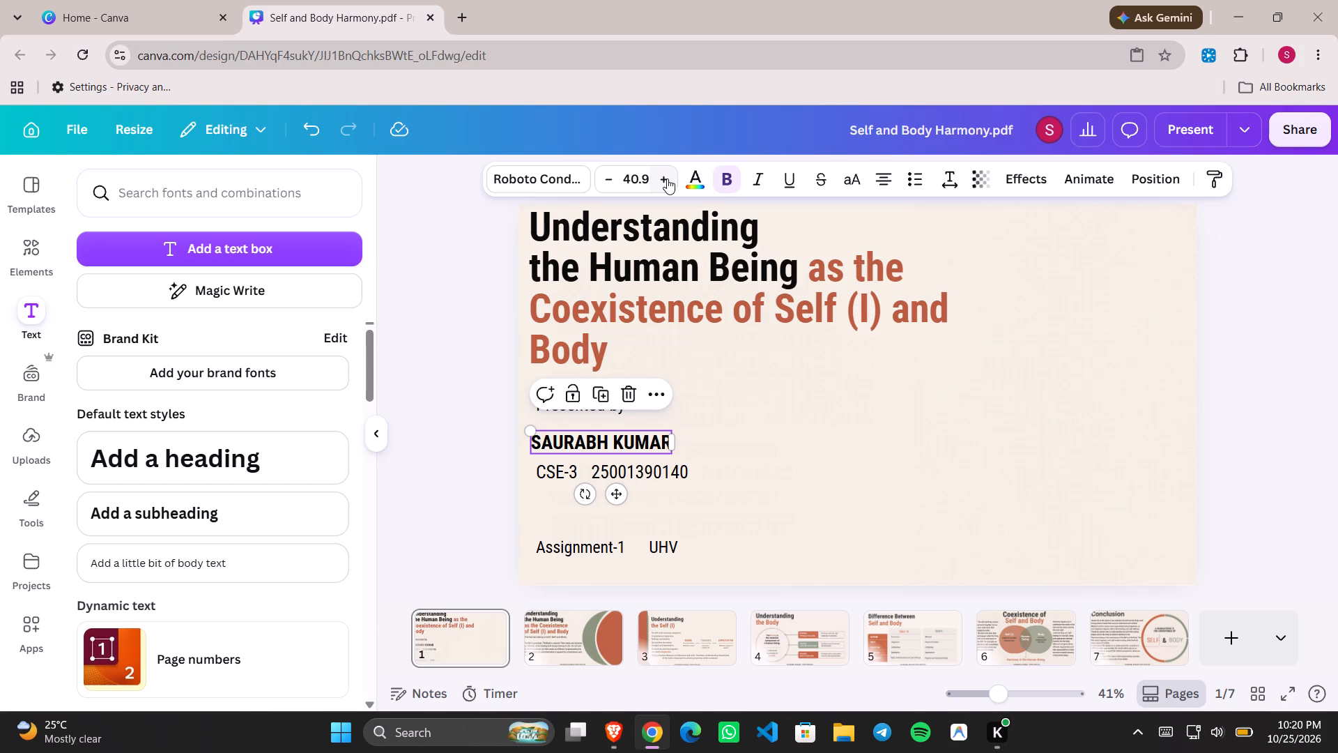
pyautogui.click(667, 178)
pyautogui.moveTo(636, 435); pyautogui.dragTo(656, 427)
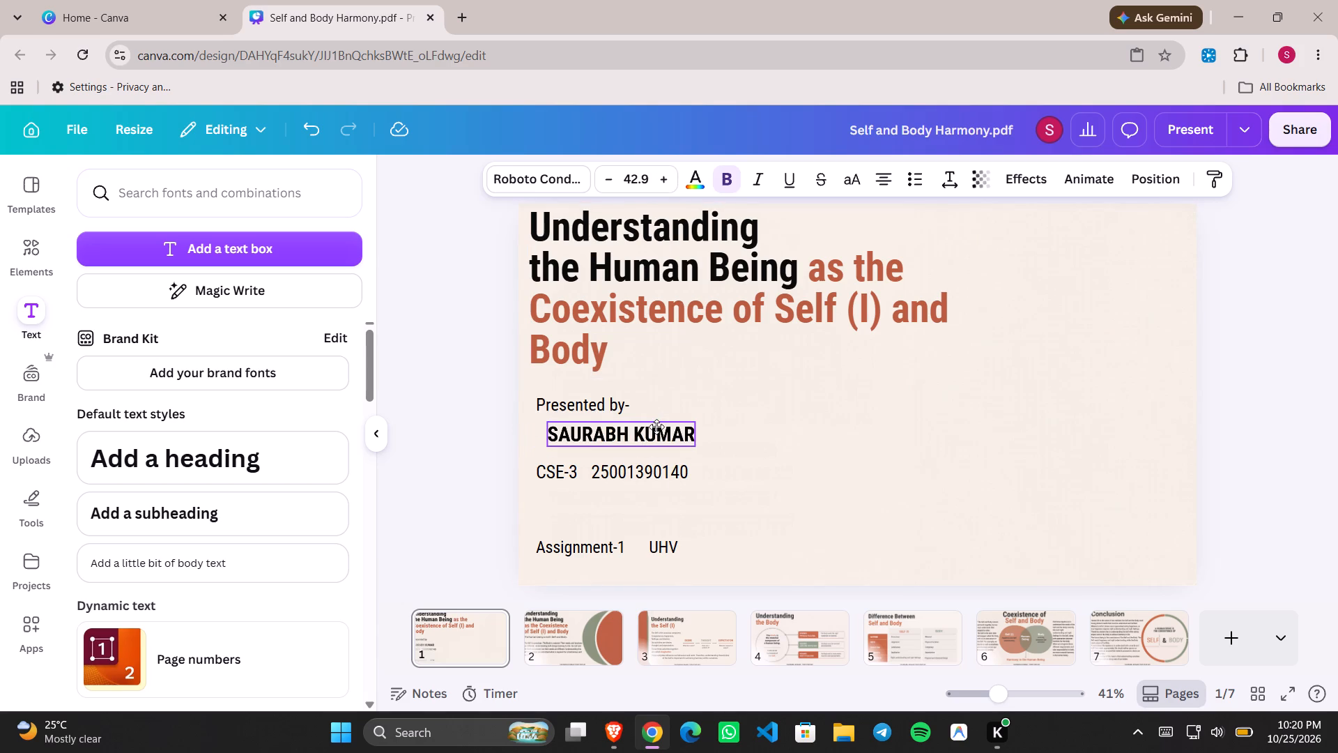
pyautogui.moveTo(656, 427); pyautogui.dragTo(645, 429)
pyautogui.click(835, 434)
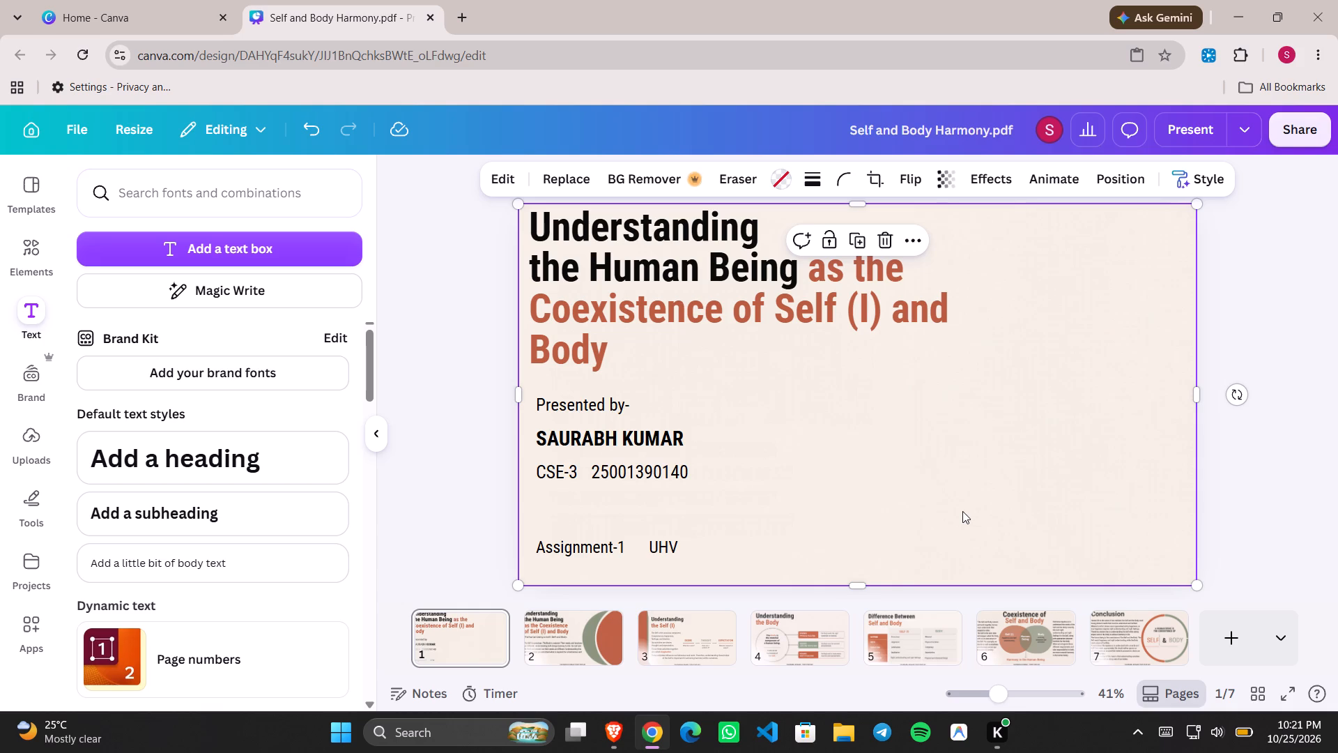
# Add another text box reading "Submitted To:" on the first page.
pyautogui.click(256, 240)
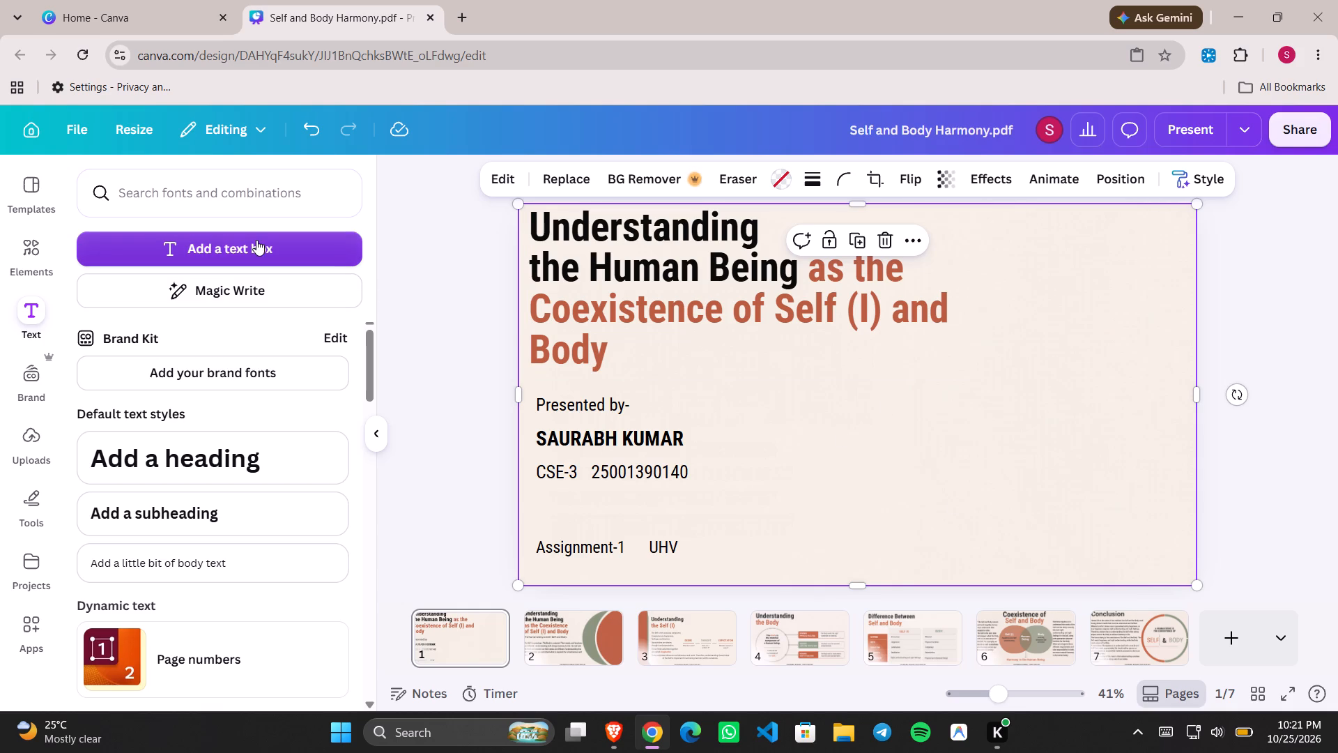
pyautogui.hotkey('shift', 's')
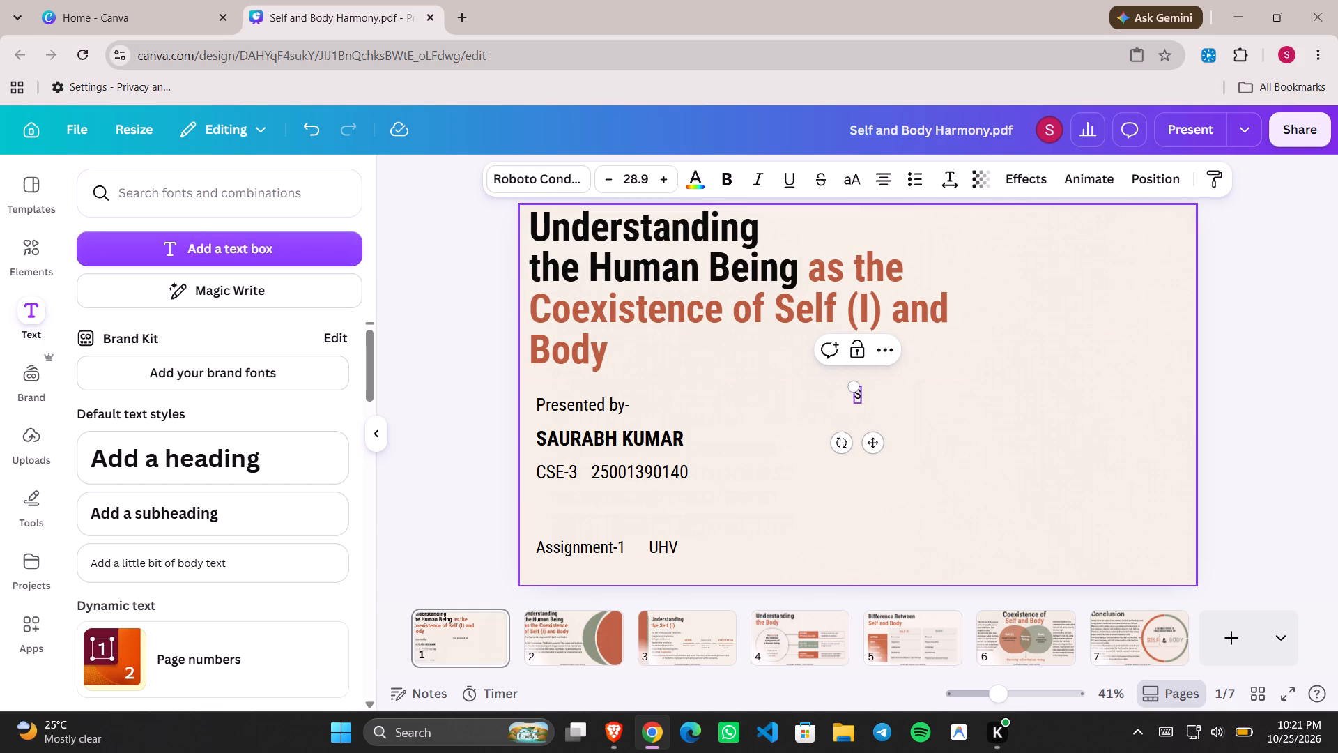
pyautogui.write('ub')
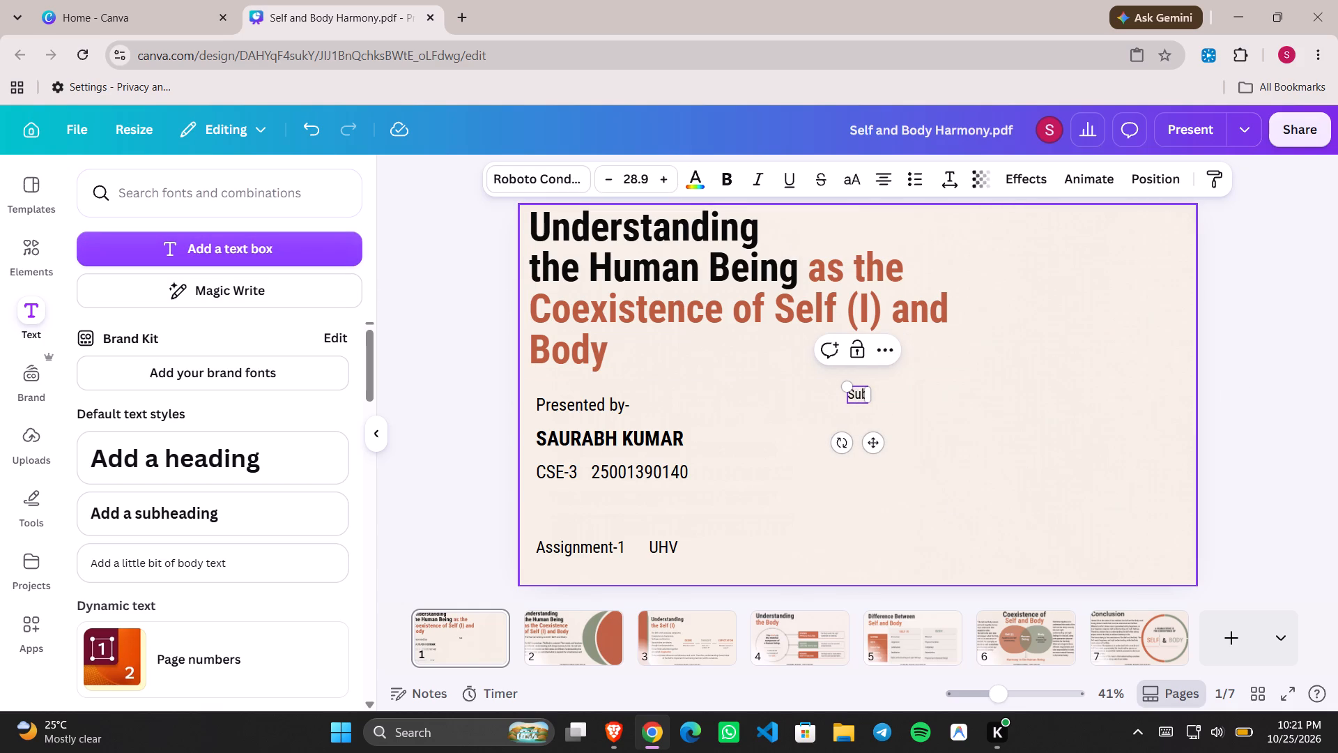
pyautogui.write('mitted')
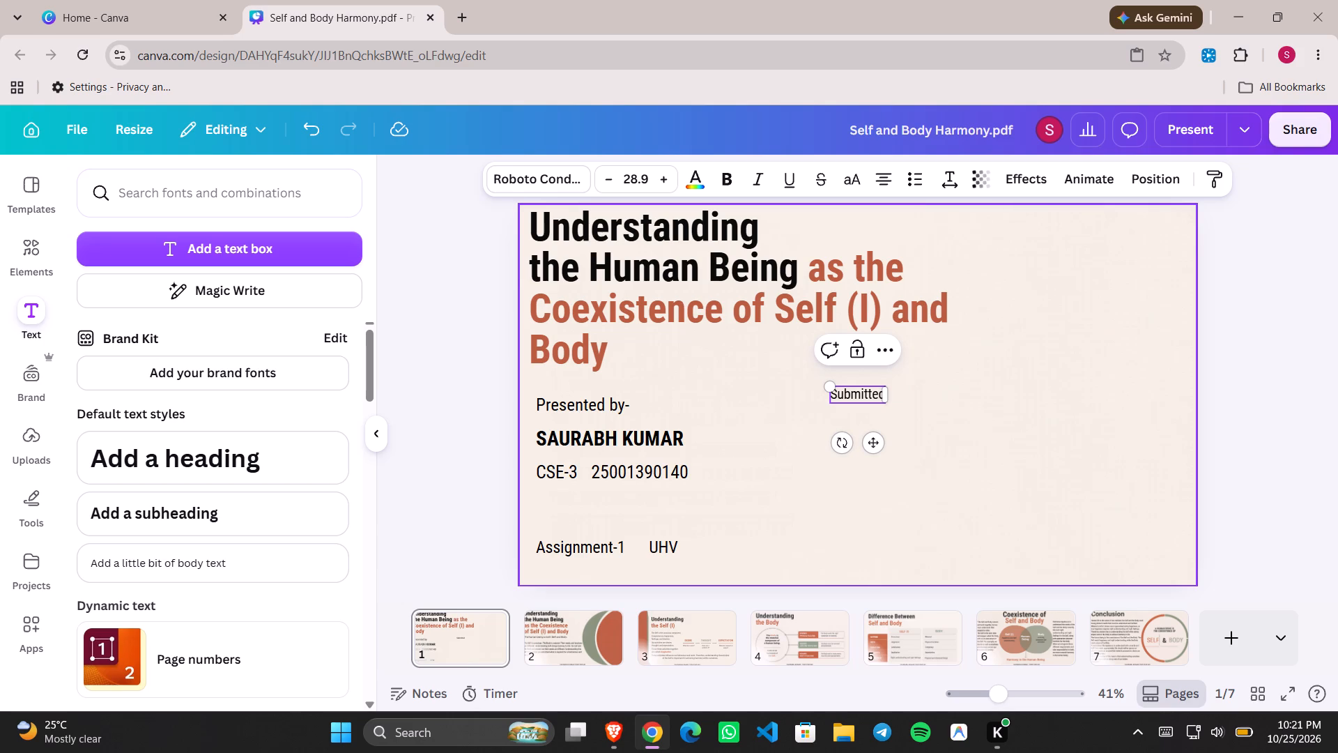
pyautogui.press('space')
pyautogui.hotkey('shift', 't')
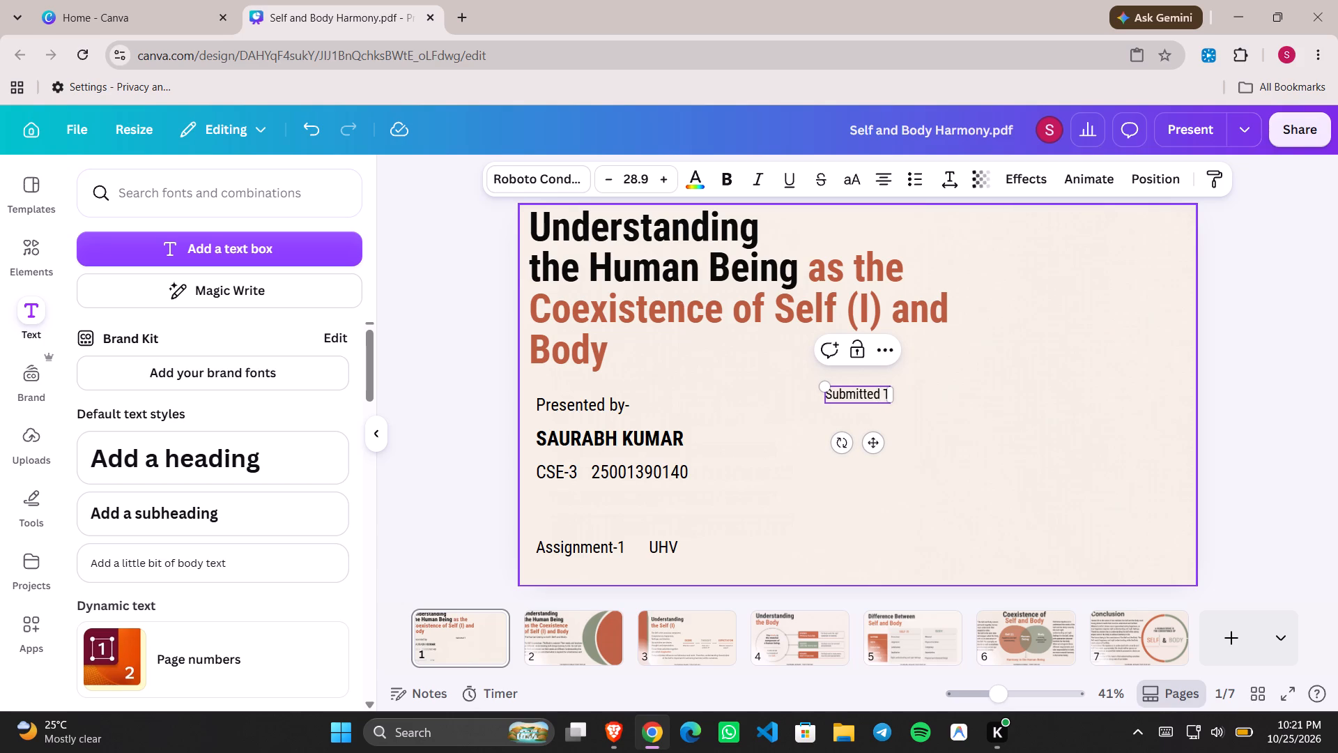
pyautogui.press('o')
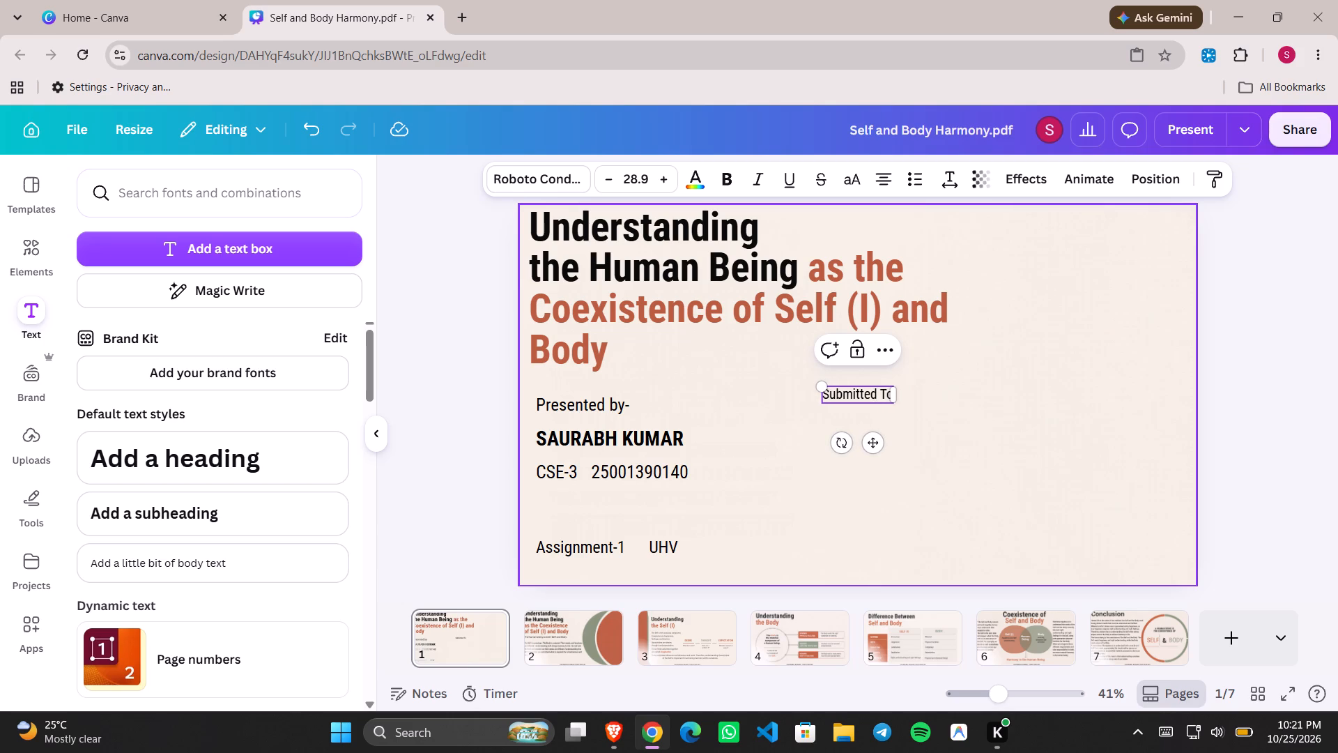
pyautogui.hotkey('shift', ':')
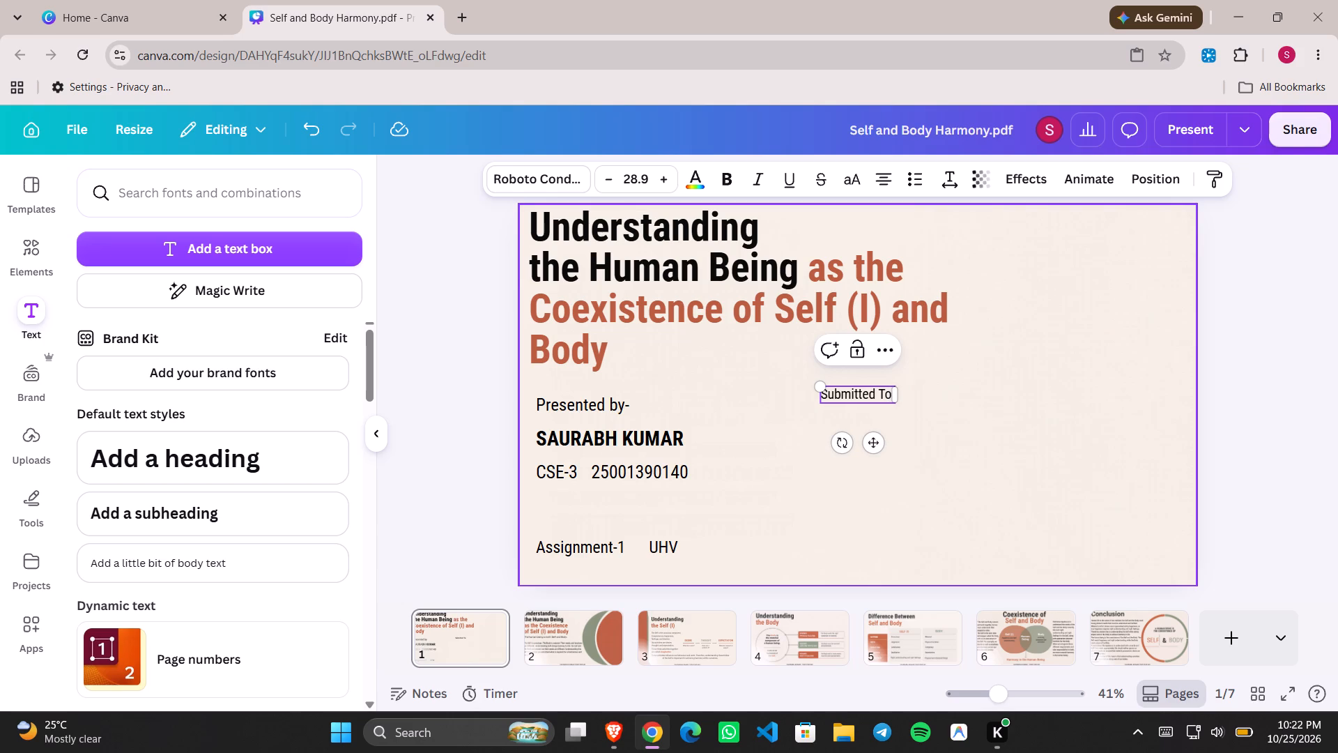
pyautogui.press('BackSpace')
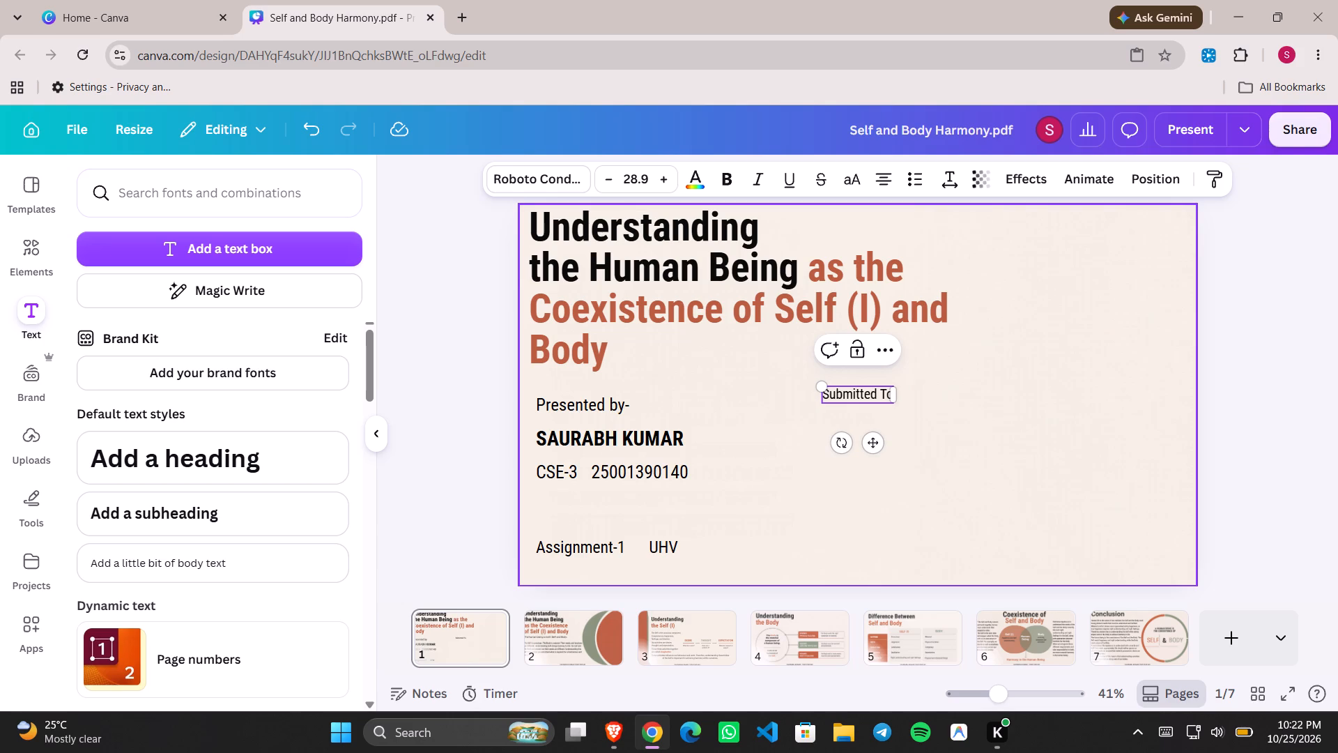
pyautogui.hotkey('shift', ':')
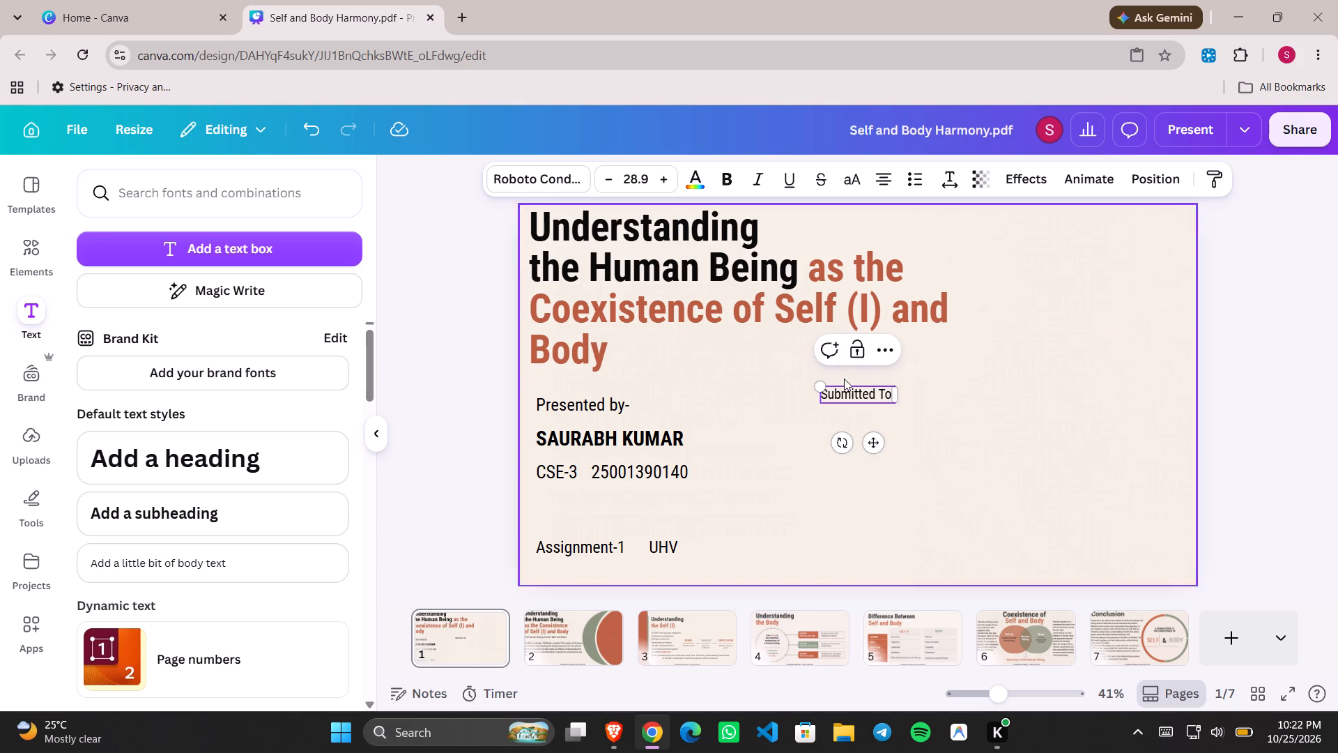
# Move "Submitted To:" to the lower right part of the page, on the same line as "Assignment-1" and "UHV".
pyautogui.moveTo(859, 386); pyautogui.dragTo(1013, 530)
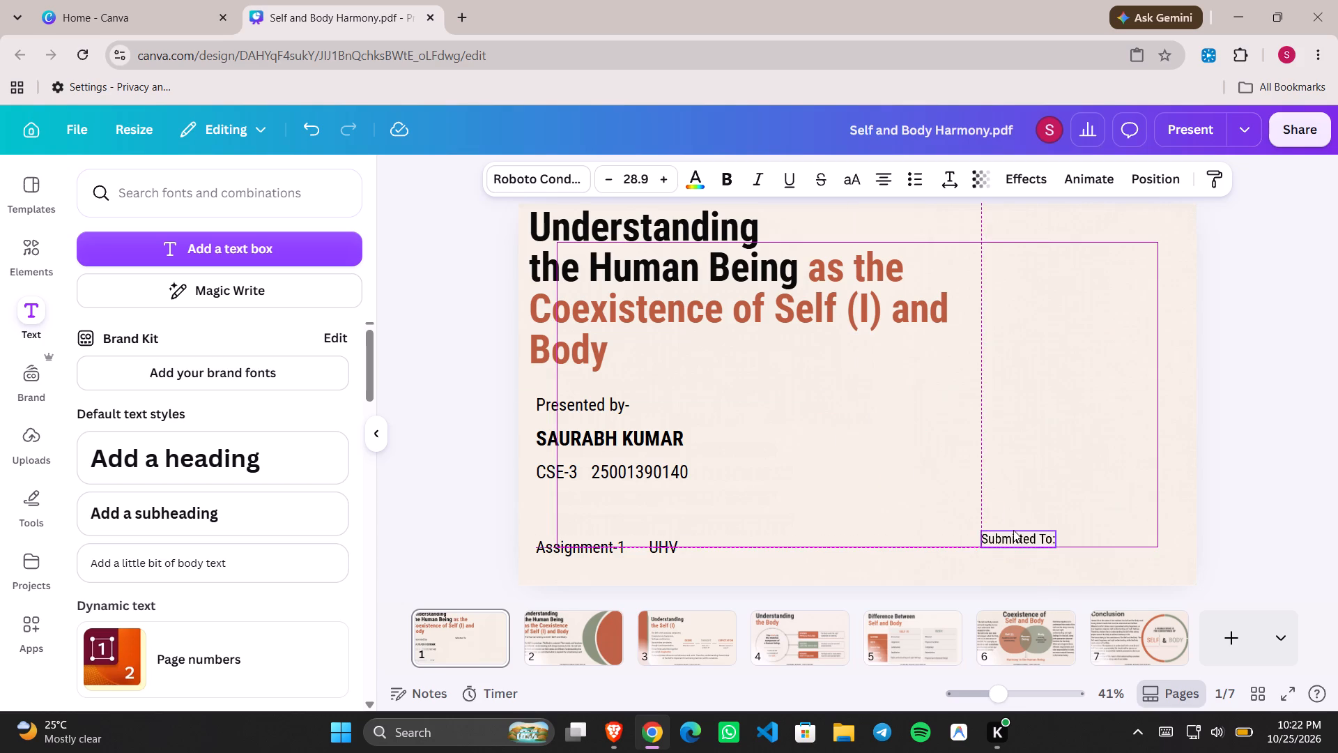
pyautogui.moveTo(1013, 530); pyautogui.dragTo(971, 541)
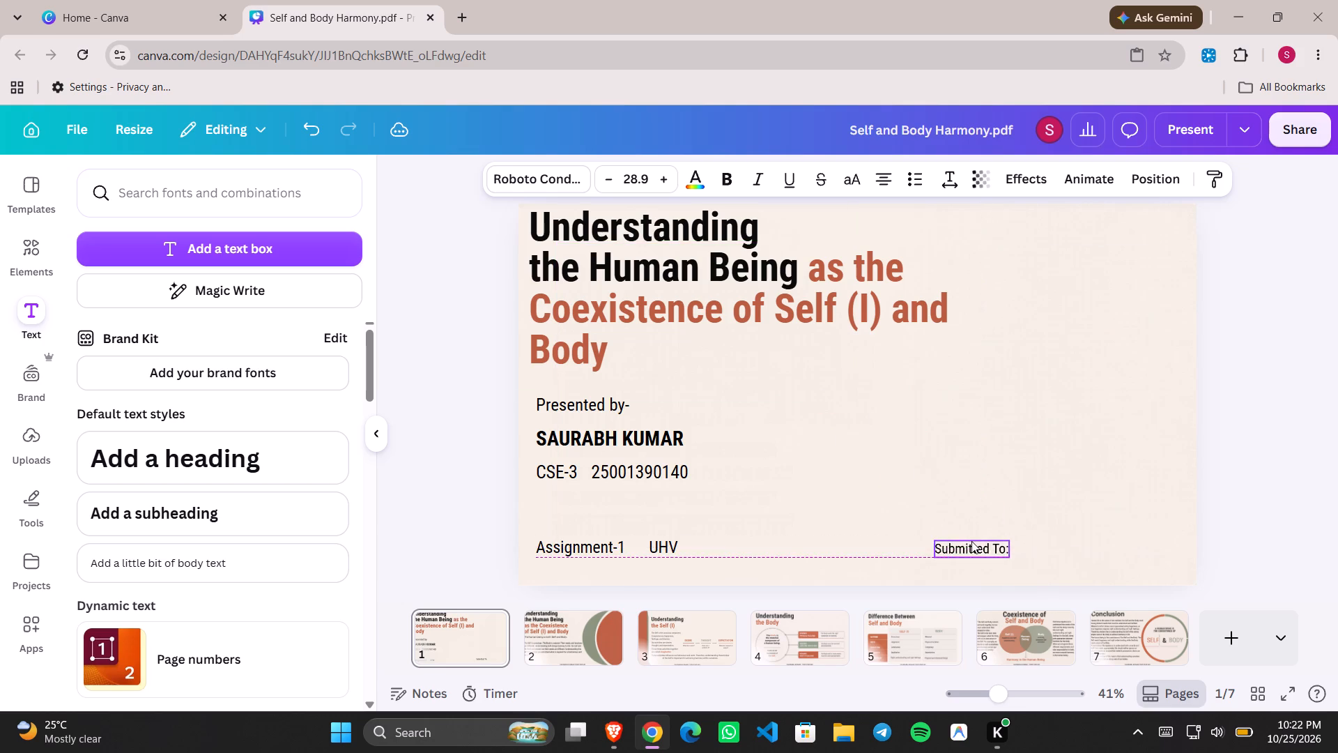
pyautogui.moveTo(971, 541); pyautogui.dragTo(950, 538)
pyautogui.click(1001, 547)
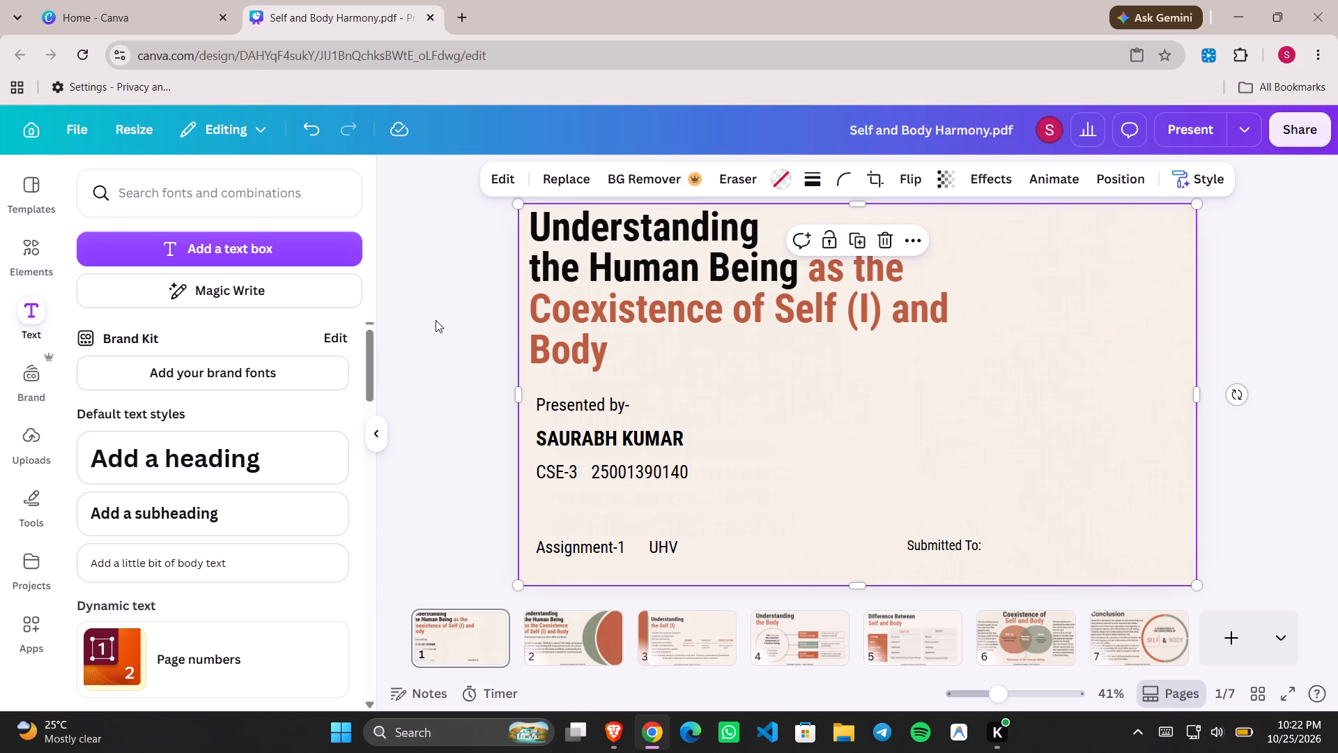
# Add a text box on the first page with the teacher's full name in capitals, preceded by "MR." and followed by "SIR".
pyautogui.click(353, 254)
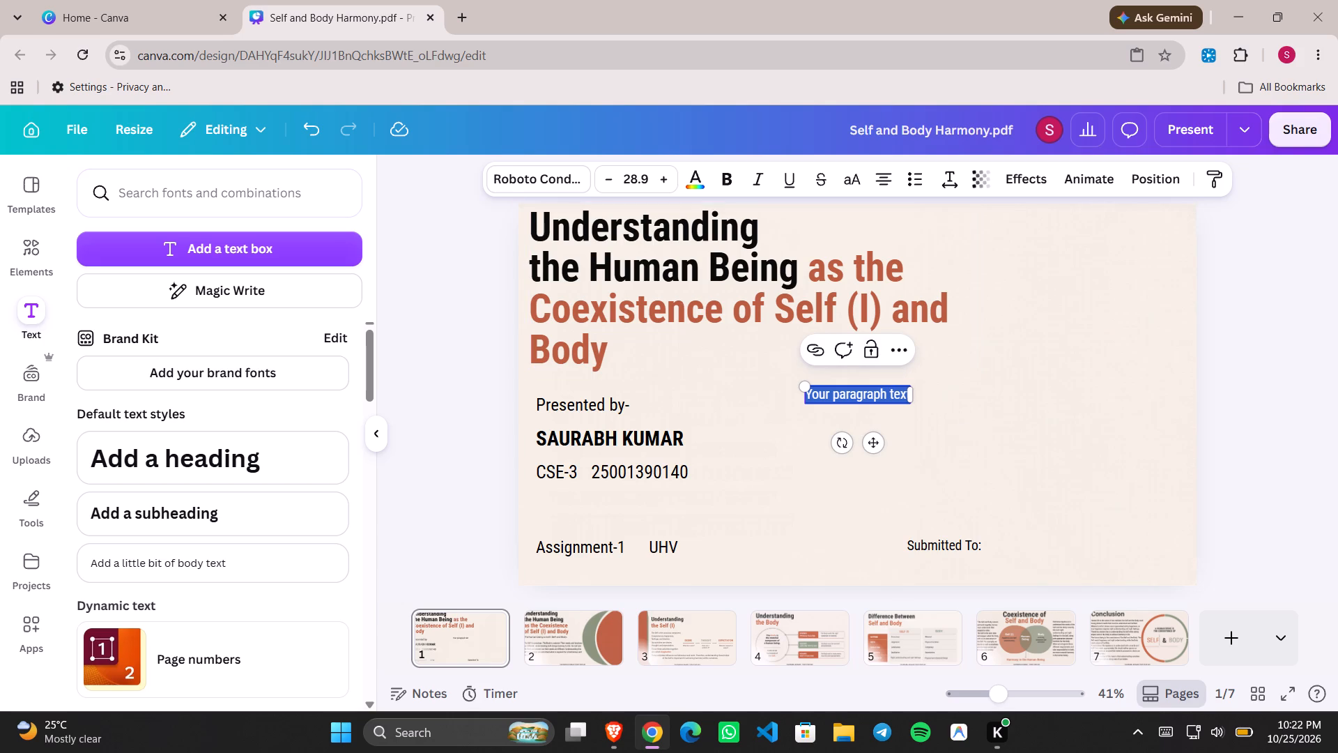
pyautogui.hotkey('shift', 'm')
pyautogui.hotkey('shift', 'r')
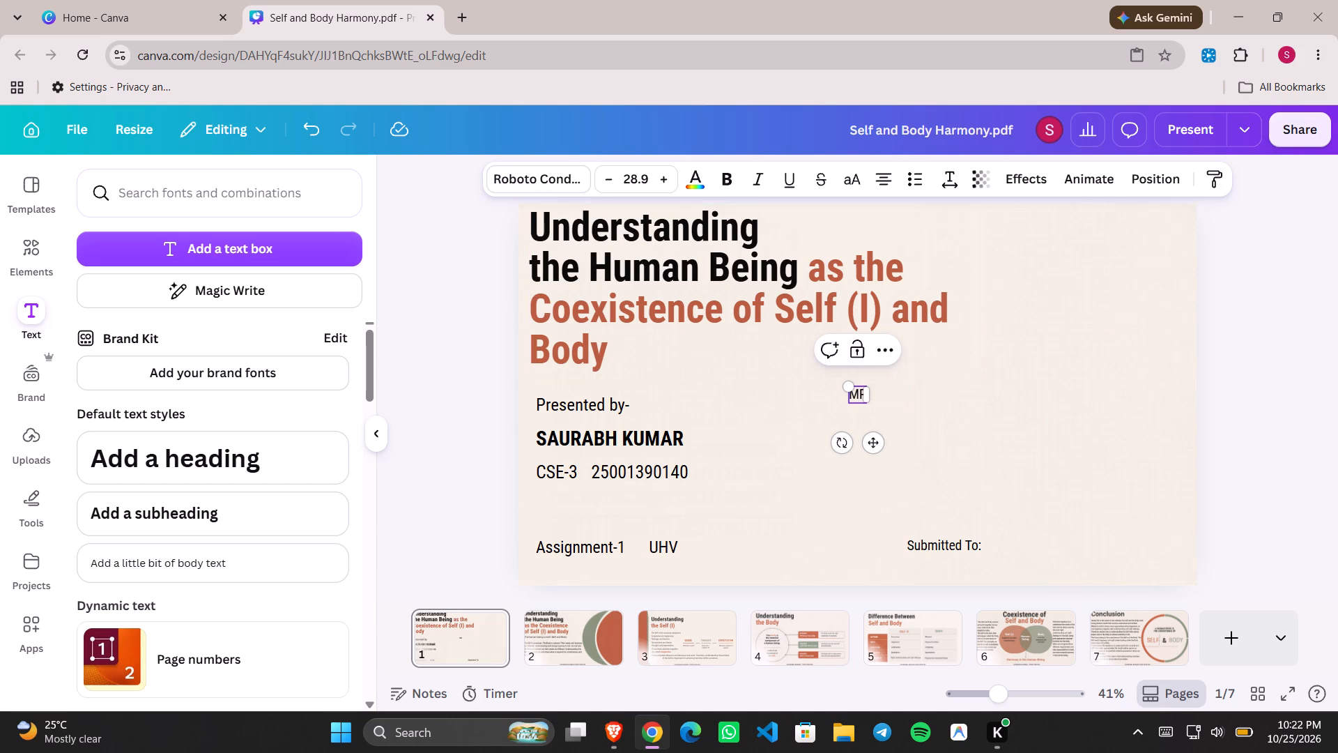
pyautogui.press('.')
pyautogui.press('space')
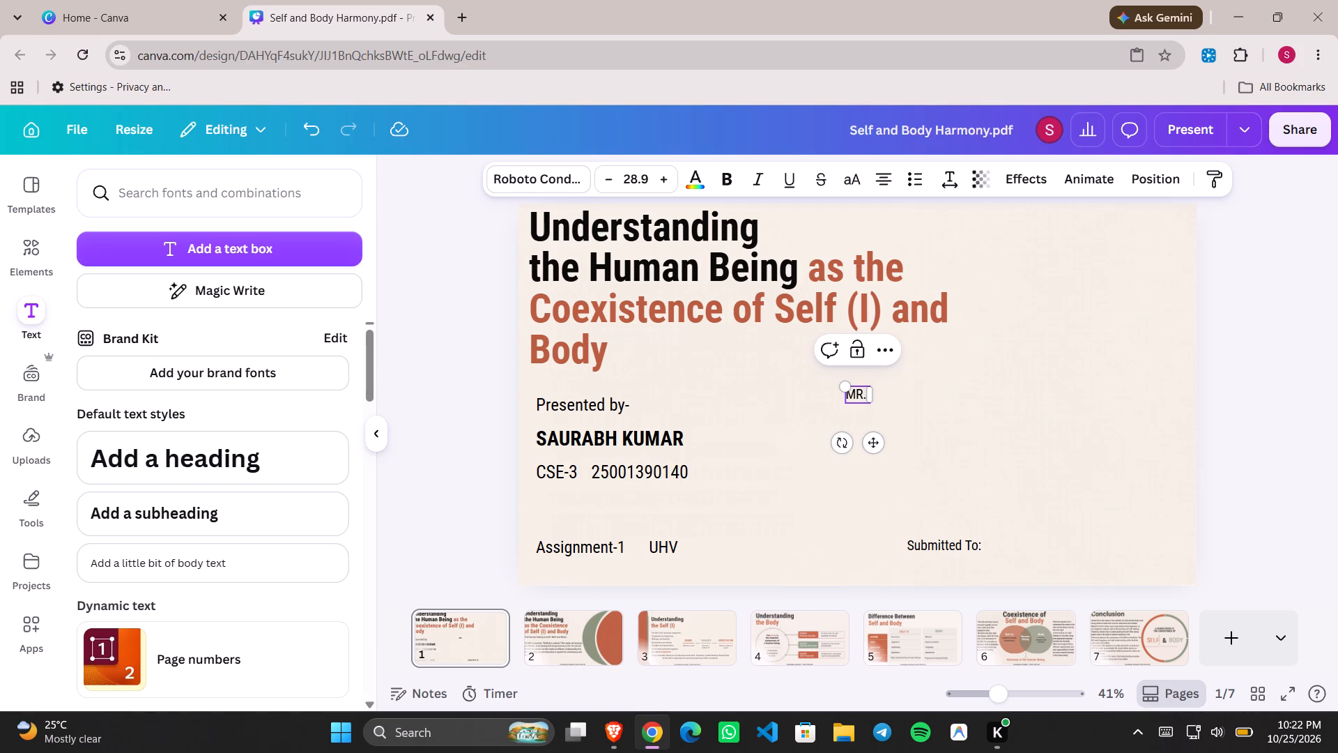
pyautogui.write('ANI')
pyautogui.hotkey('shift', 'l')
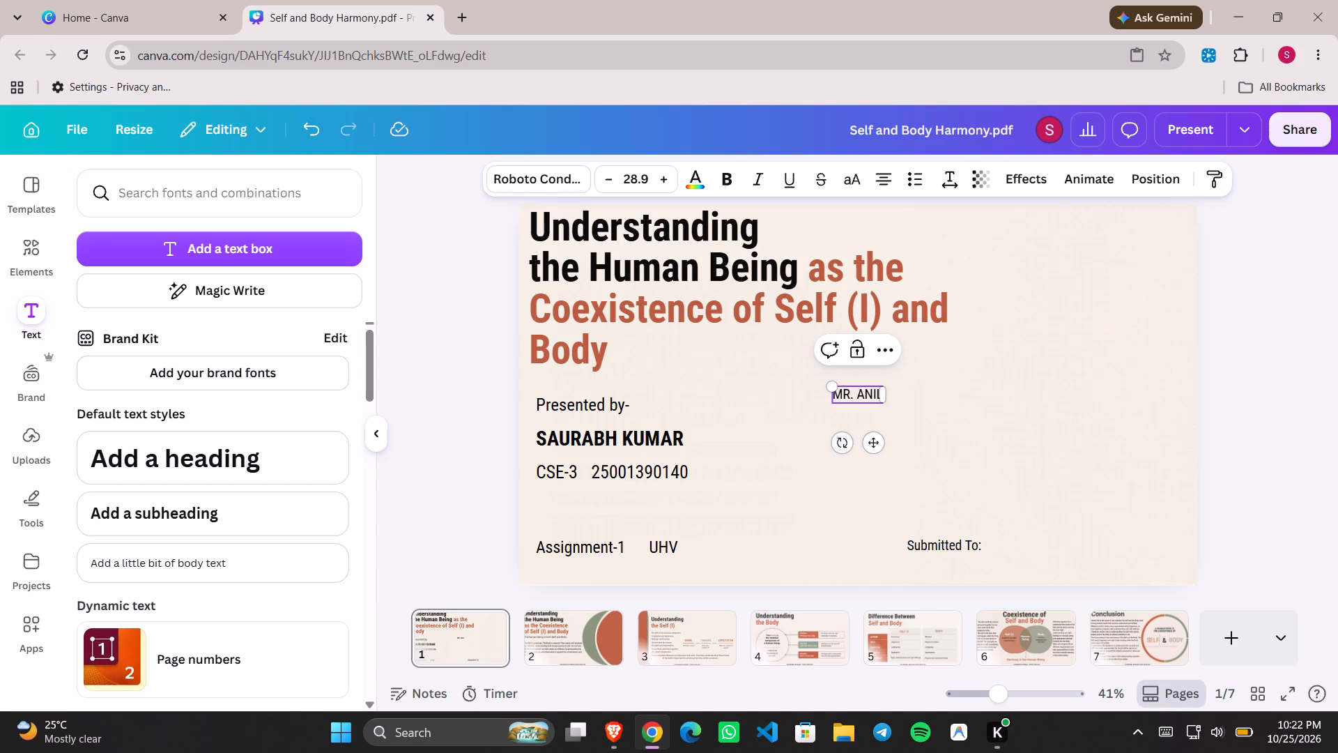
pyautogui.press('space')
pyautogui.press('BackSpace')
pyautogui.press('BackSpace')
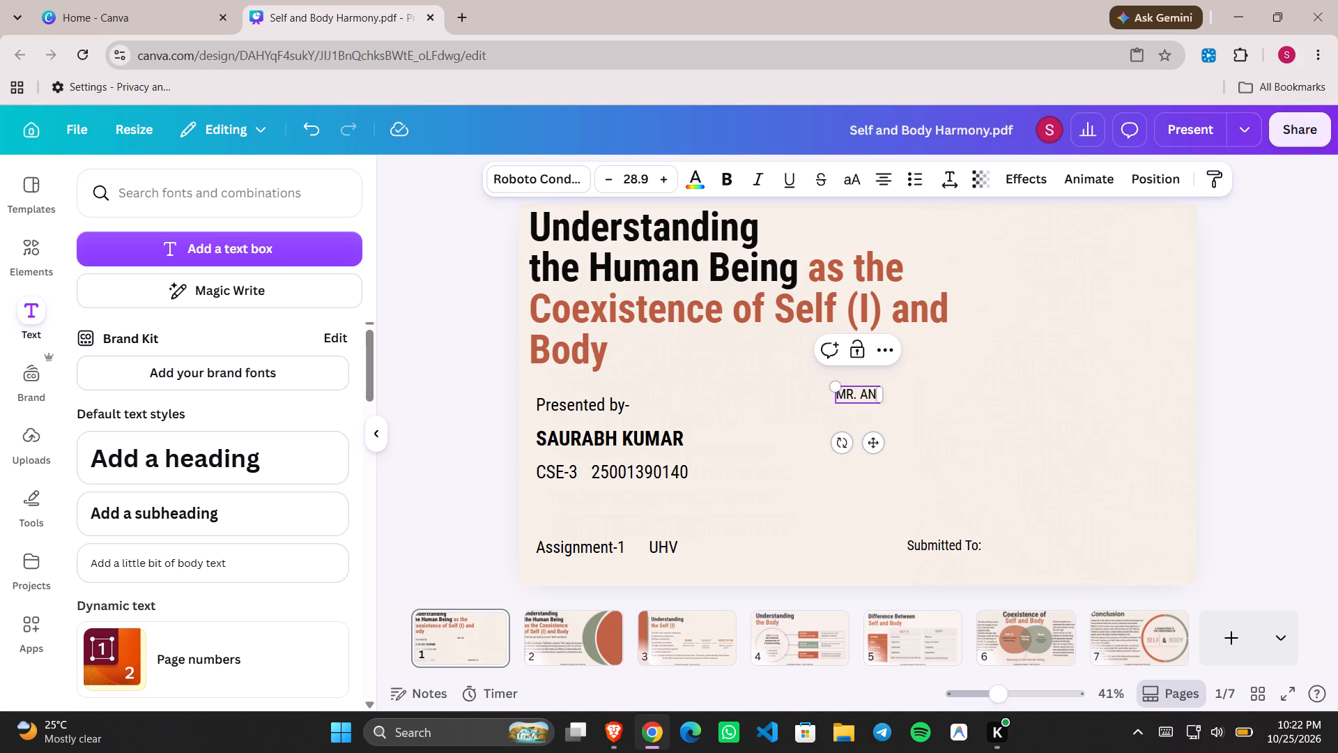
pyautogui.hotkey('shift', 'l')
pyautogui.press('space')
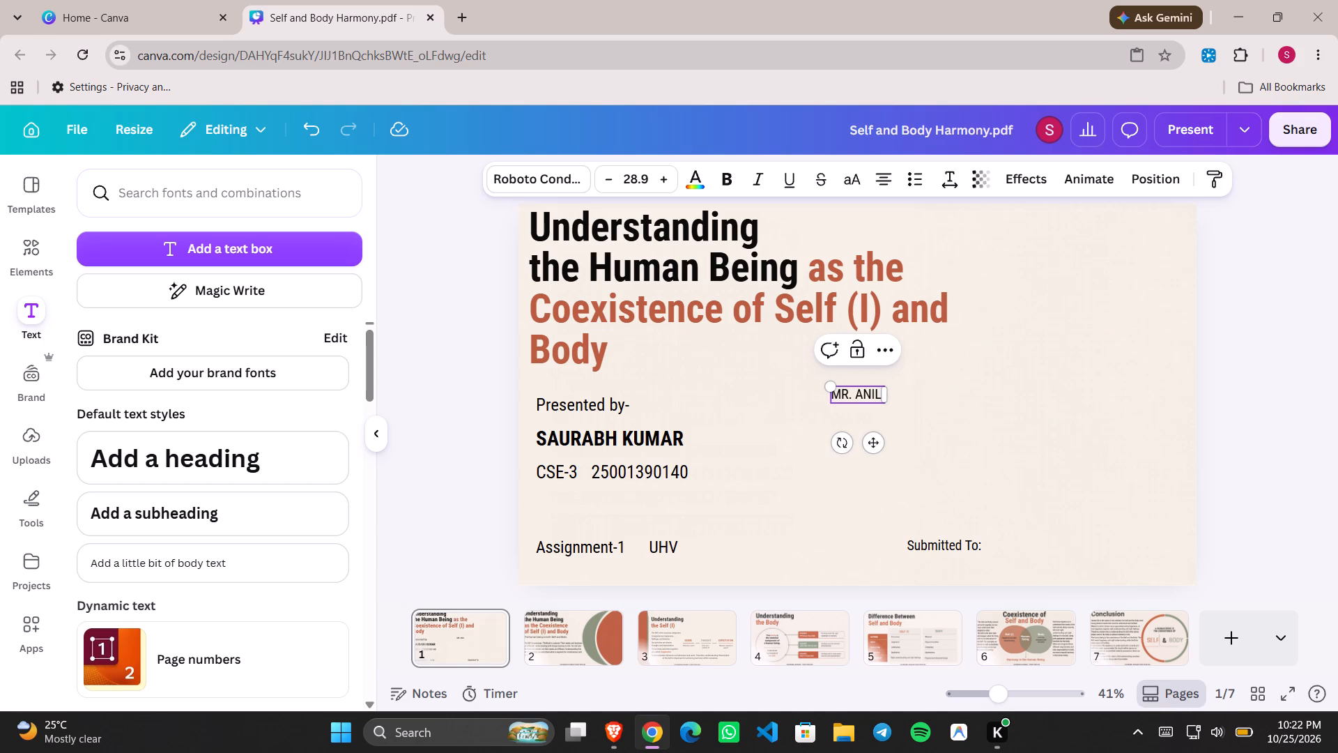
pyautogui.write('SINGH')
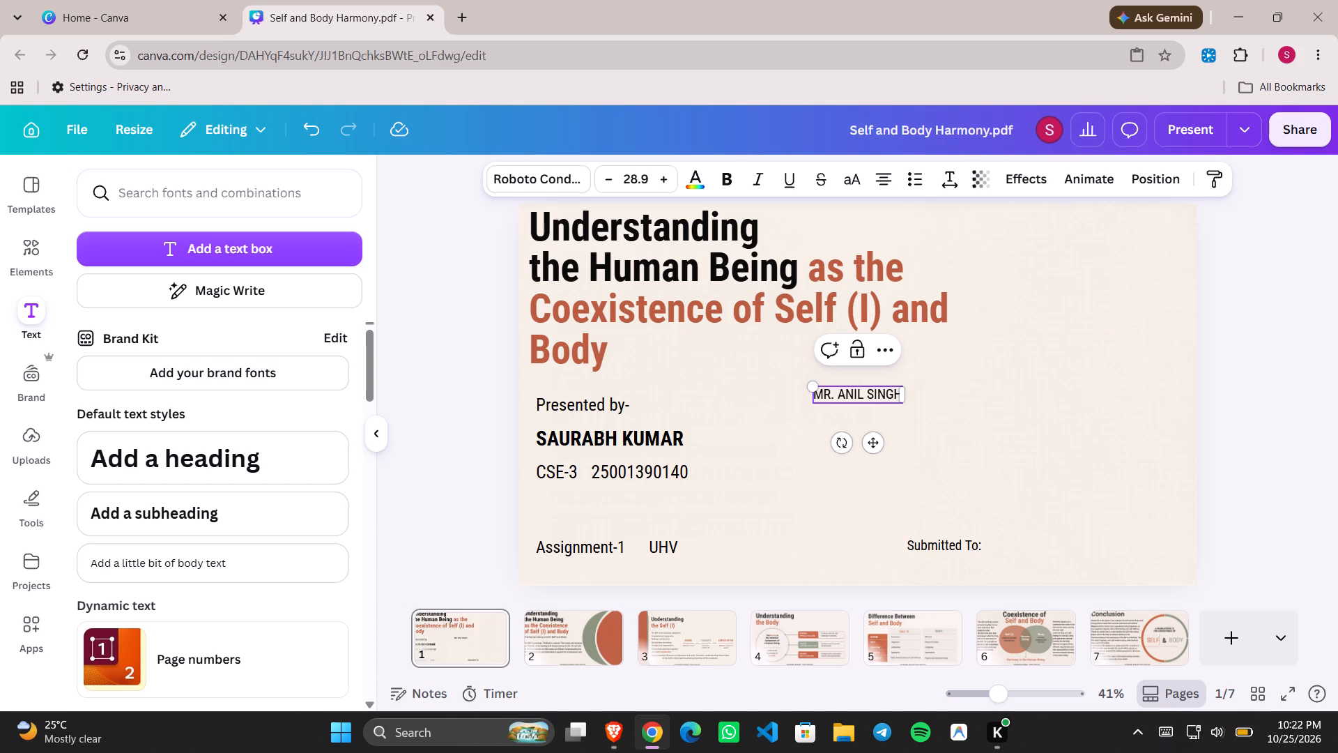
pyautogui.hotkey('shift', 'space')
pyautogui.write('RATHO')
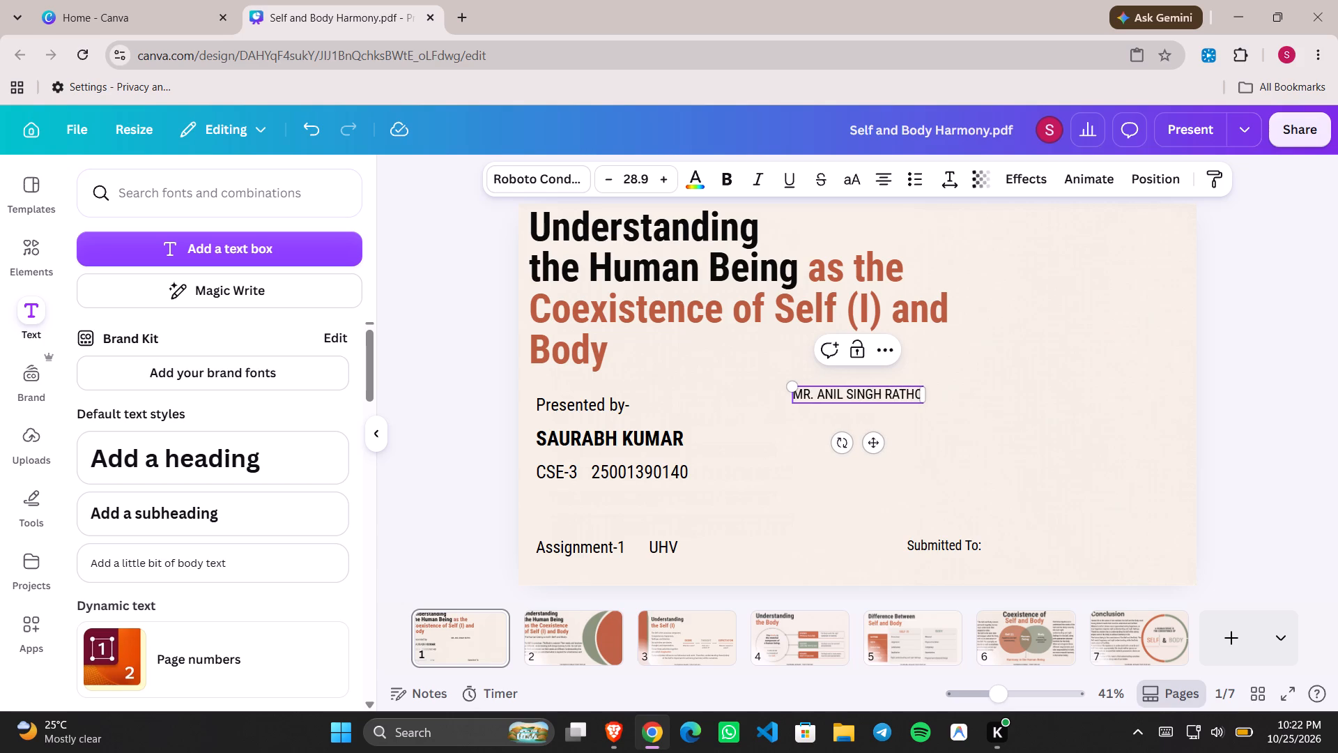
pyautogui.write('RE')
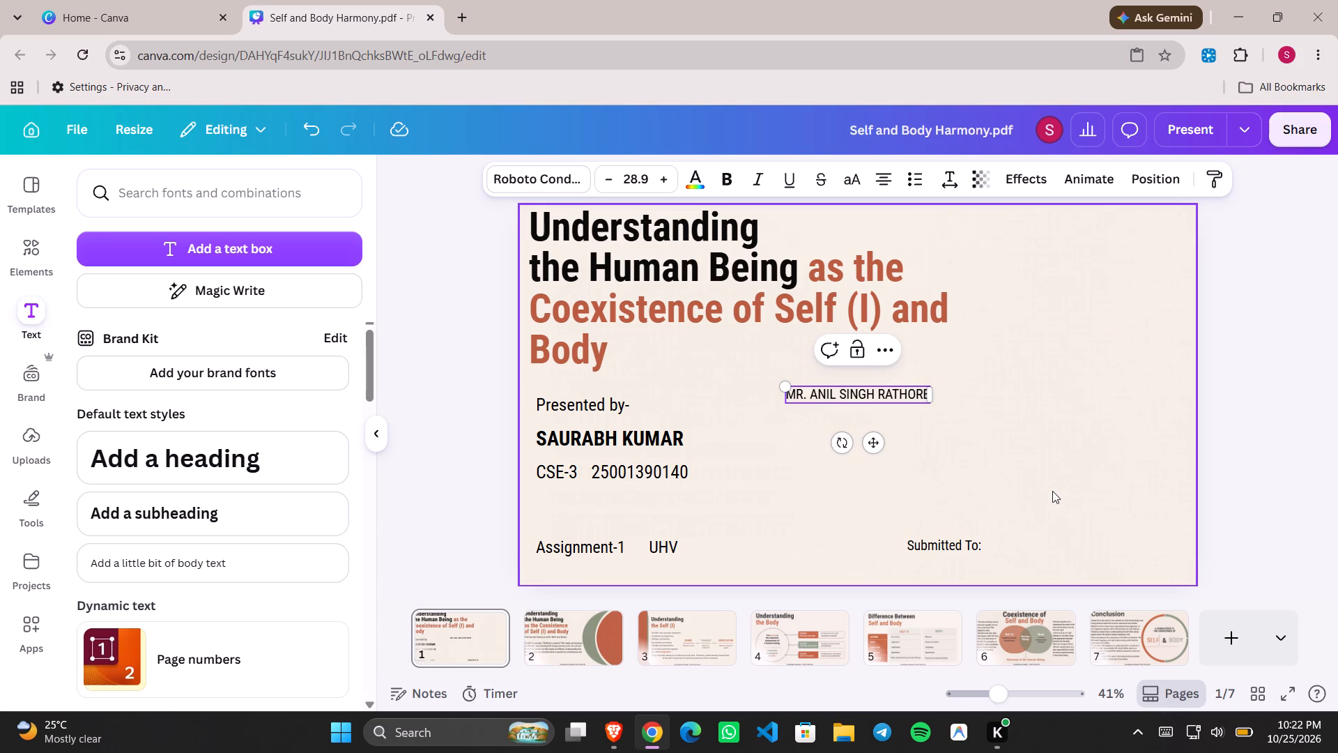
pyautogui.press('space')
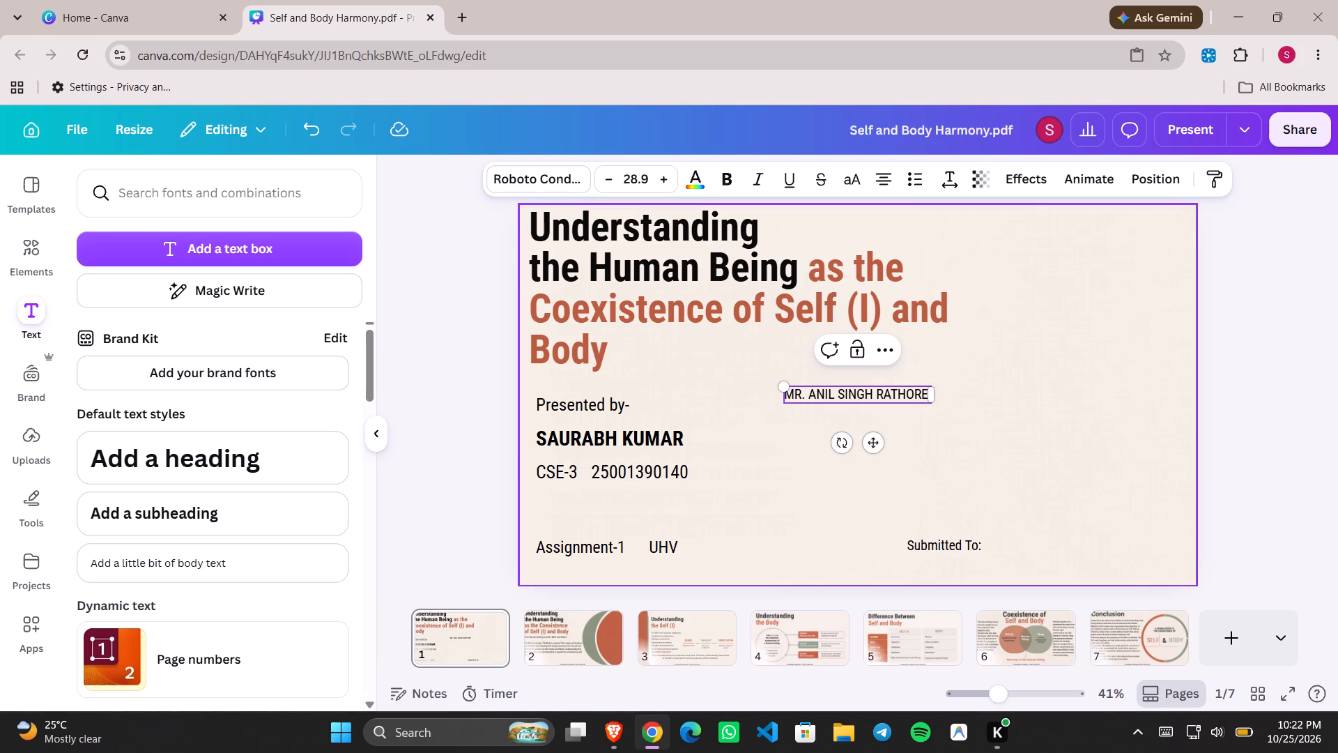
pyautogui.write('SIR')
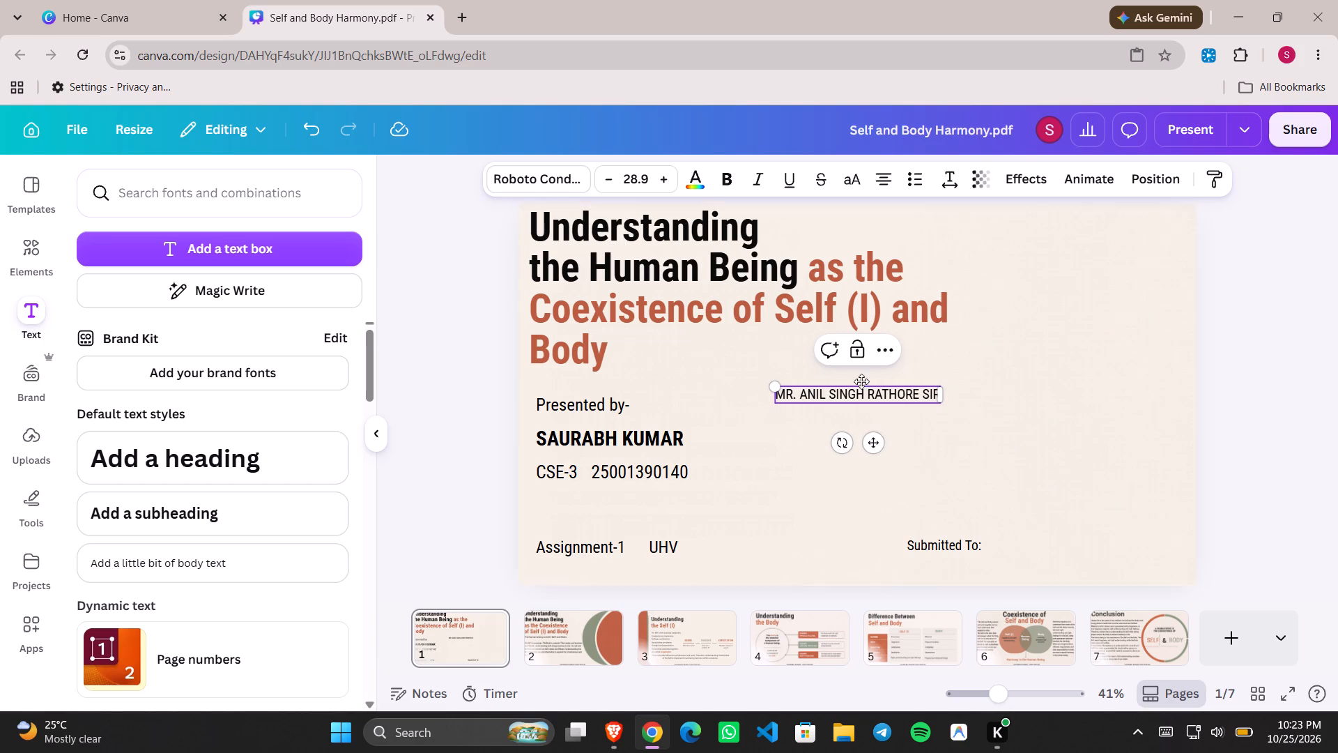
# Move the teacher's name directly after "Submitted To:", on the same line.
pyautogui.moveTo(849, 382); pyautogui.dragTo(1061, 528)
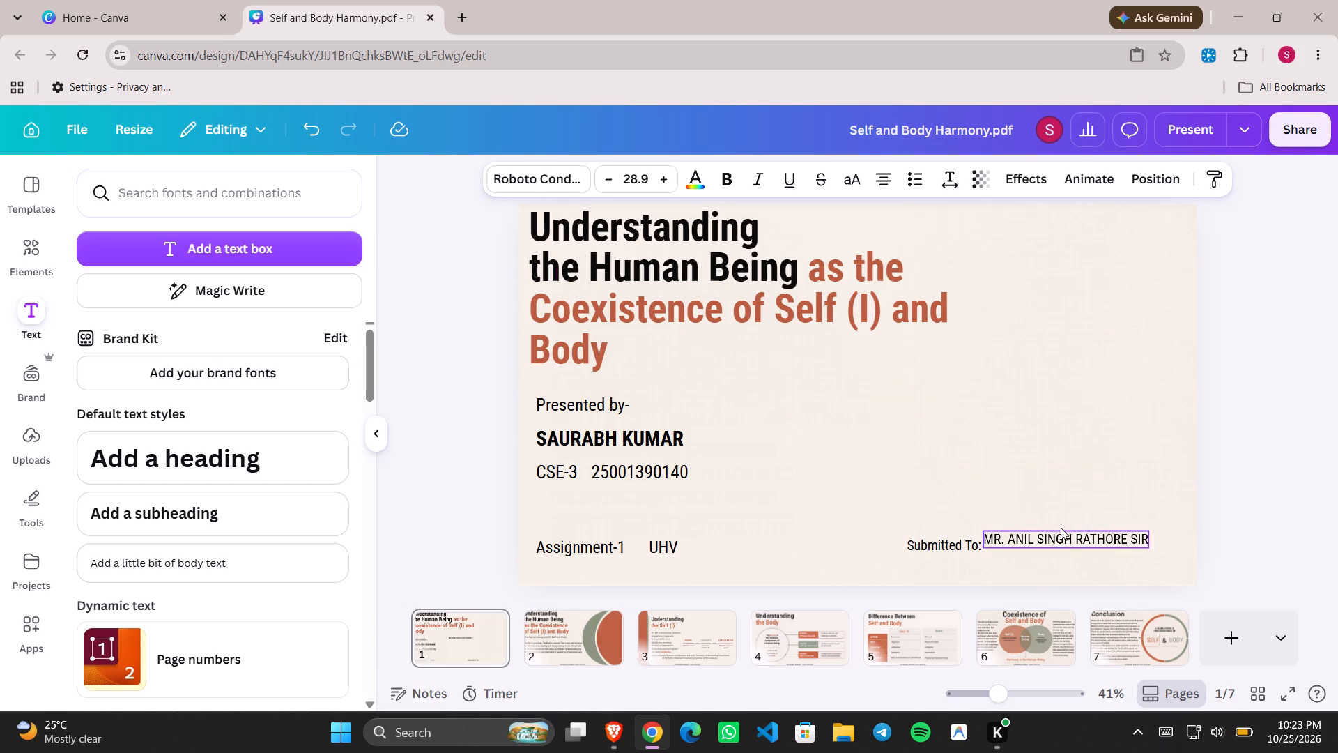
pyautogui.moveTo(1061, 528); pyautogui.dragTo(1062, 533)
pyautogui.click(1130, 428)
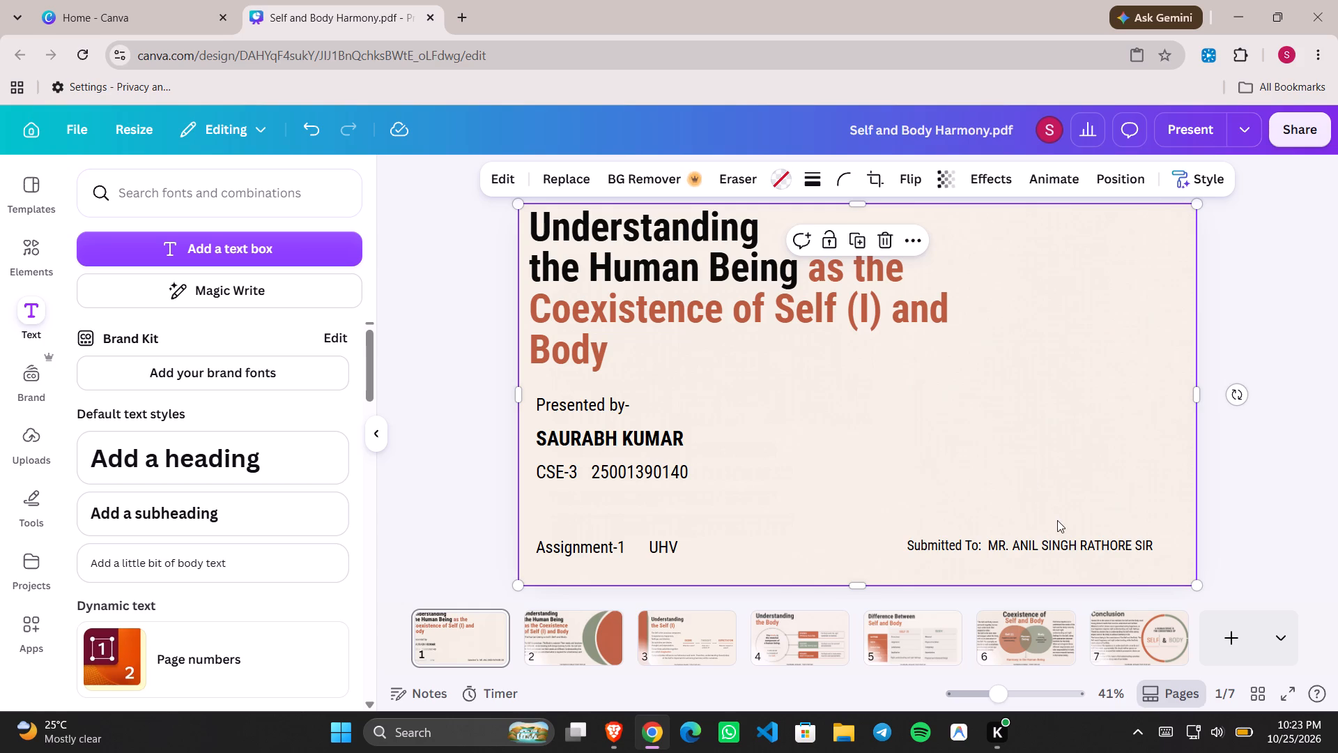
# Make the teacher's name after "Submitted To:" bold.
pyautogui.click(1064, 545)
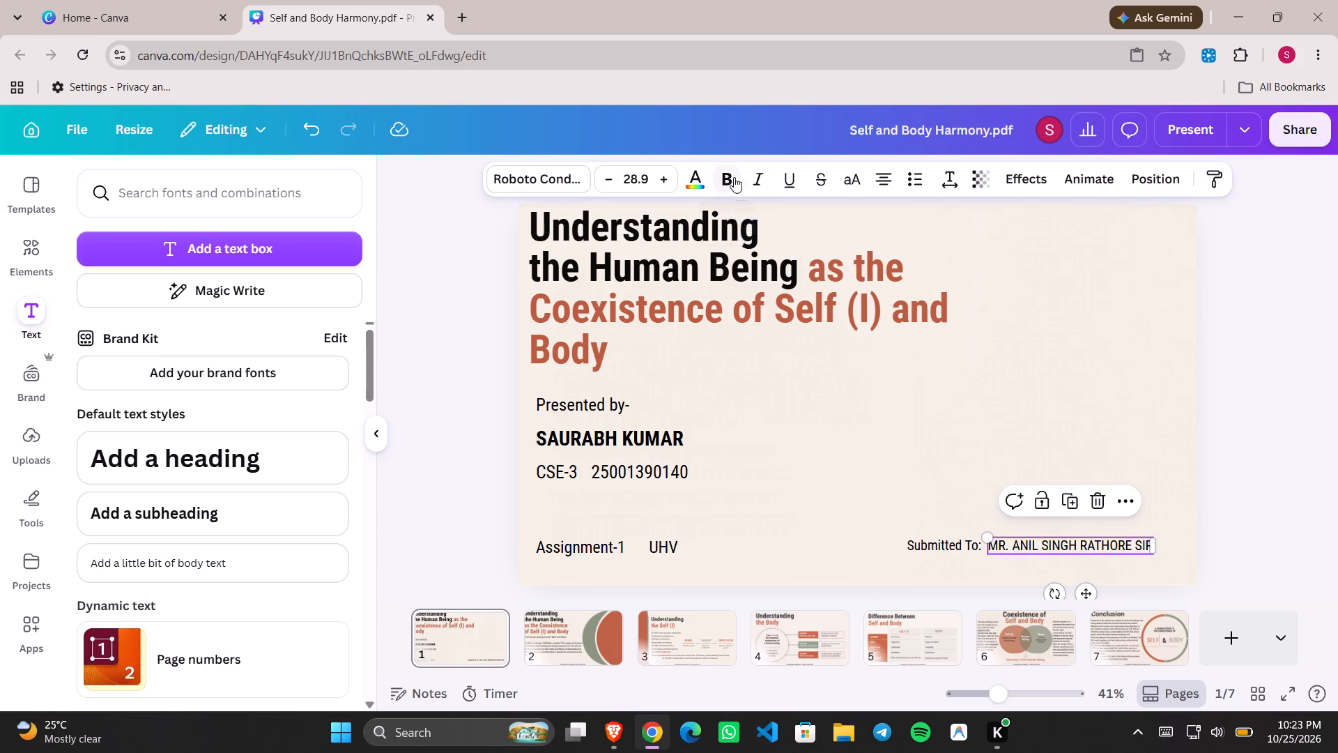
pyautogui.click(734, 177)
pyautogui.click(1288, 419)
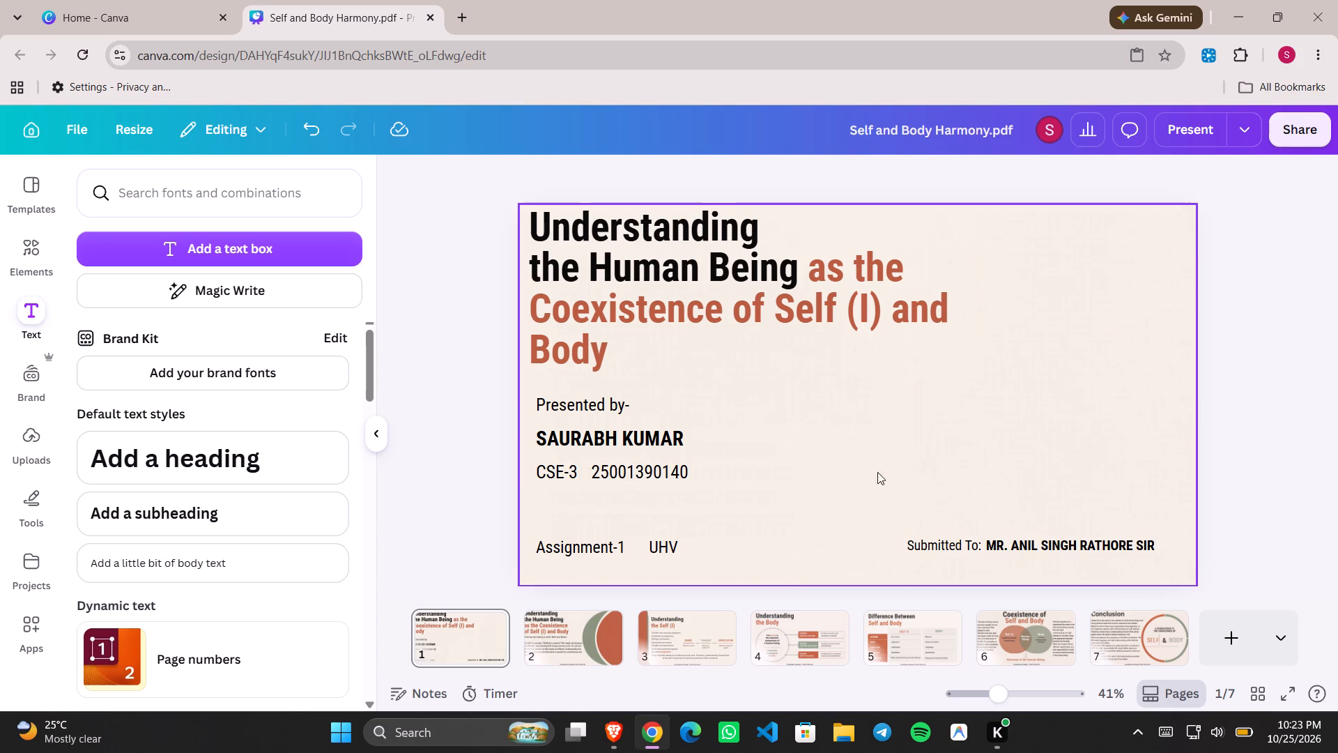
# Extend the "UHV" subject label beside "Assignment-1" so that it reads "UHV-S201".
pyautogui.click(668, 549)
pyautogui.click(672, 545)
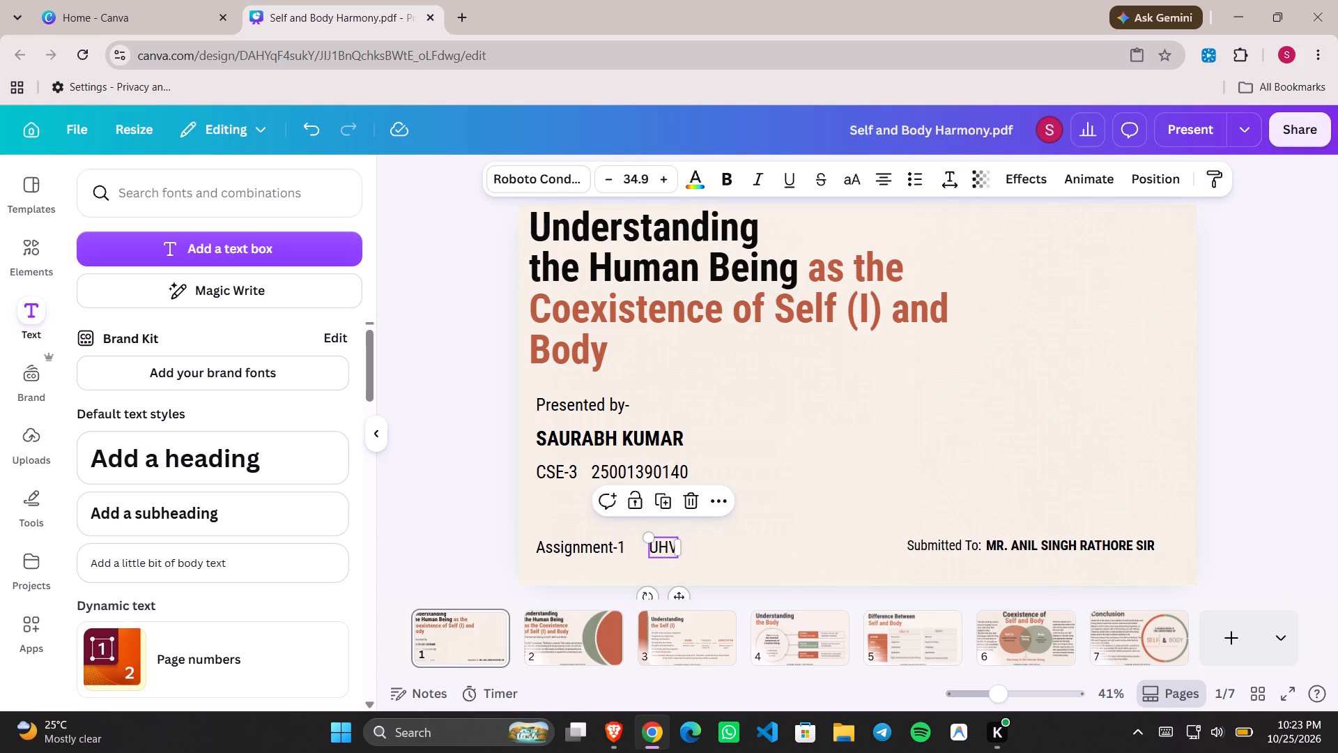
pyautogui.press('Right')
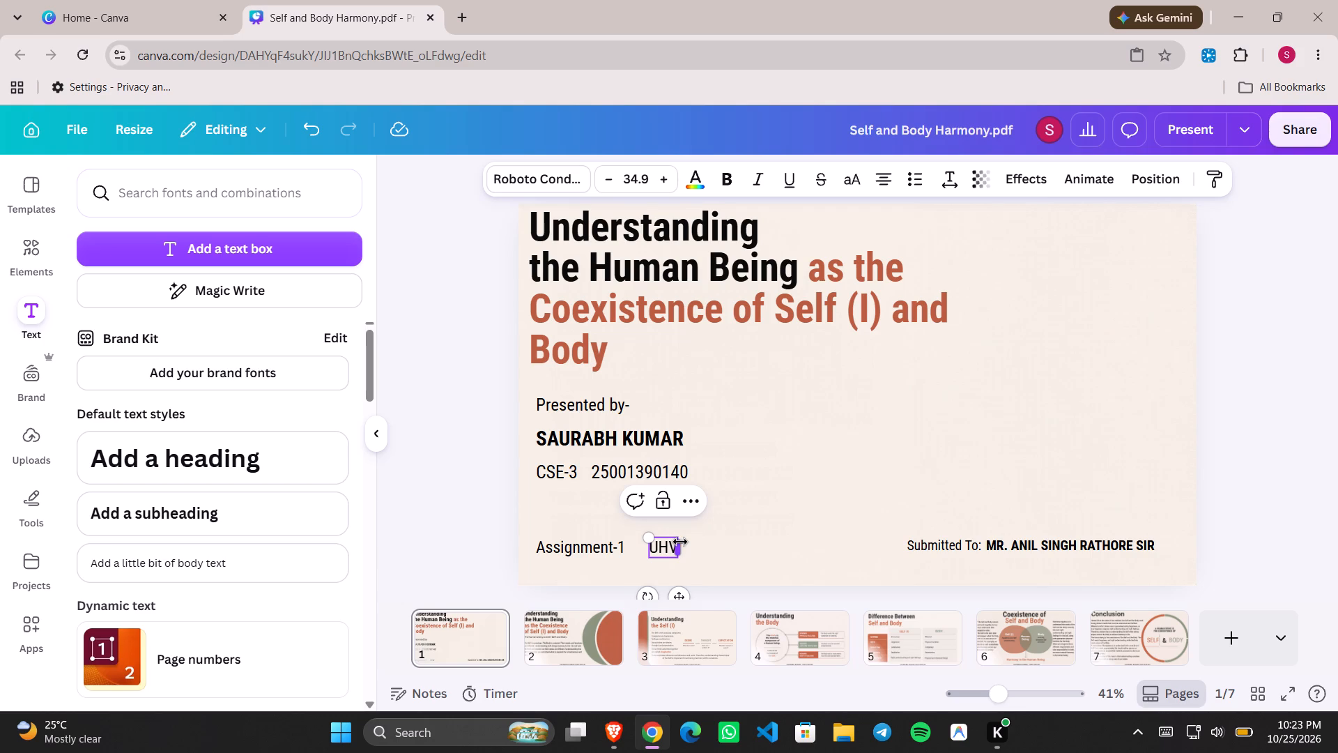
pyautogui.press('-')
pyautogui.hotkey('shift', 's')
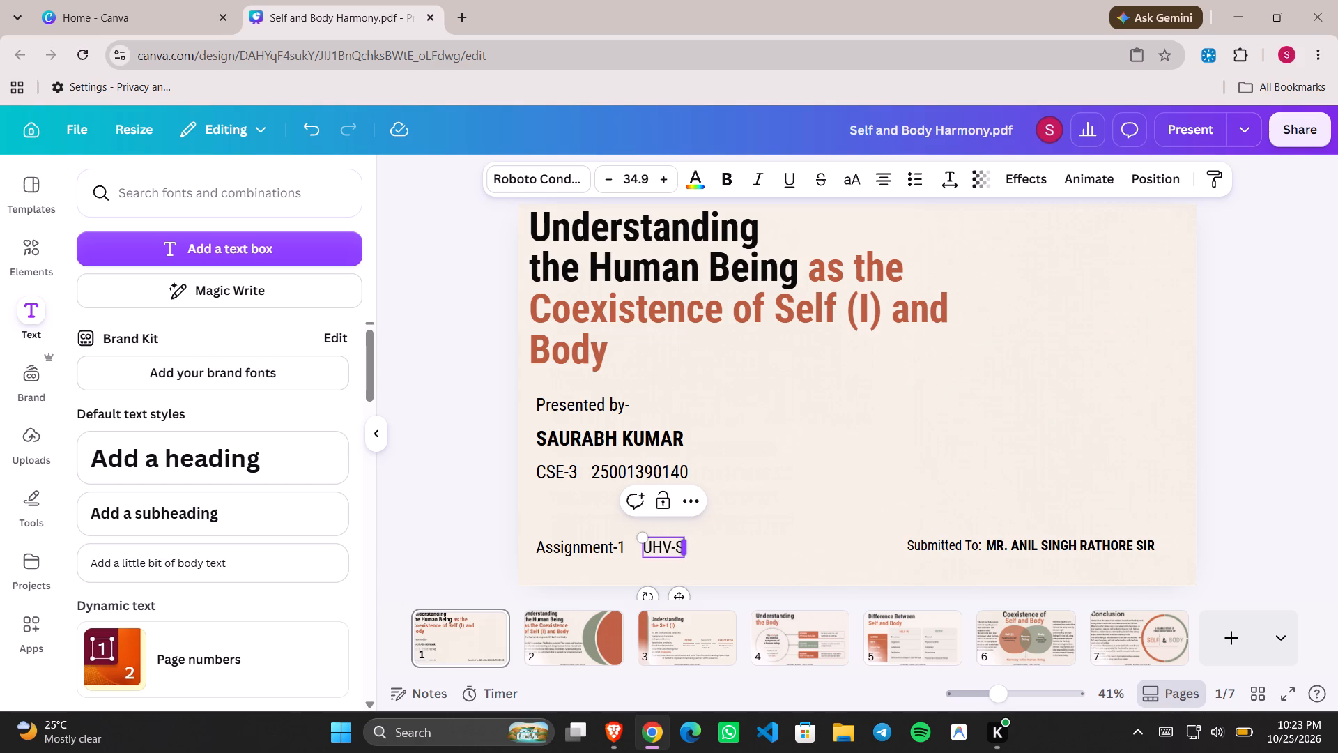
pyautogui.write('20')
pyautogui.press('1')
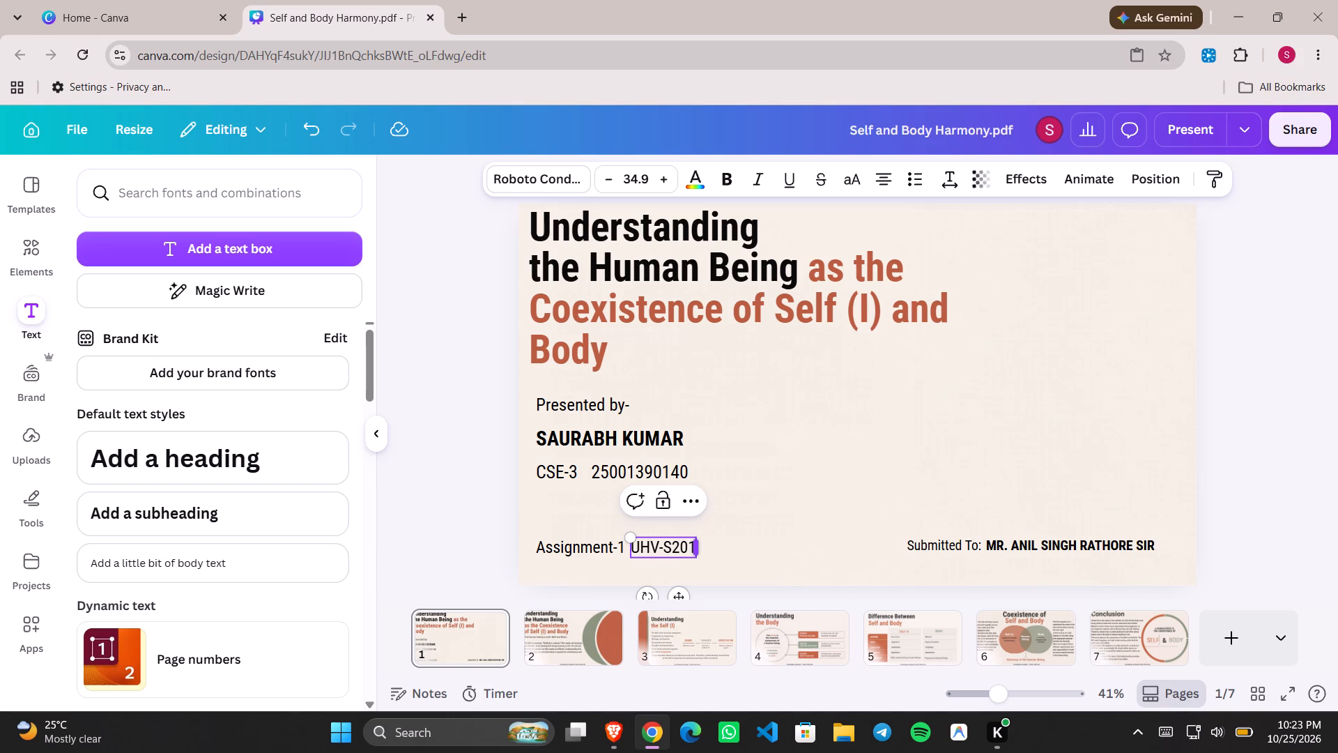
pyautogui.click(801, 476)
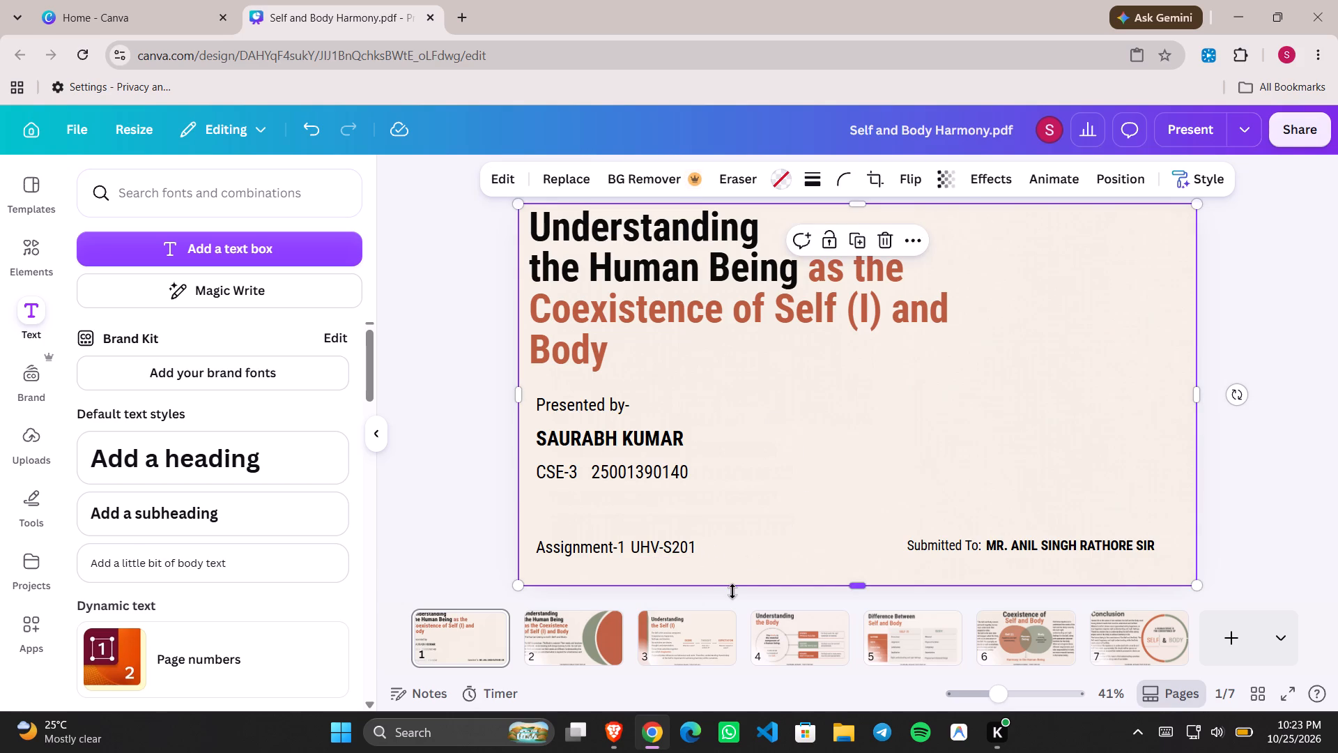
pyautogui.click(1306, 519)
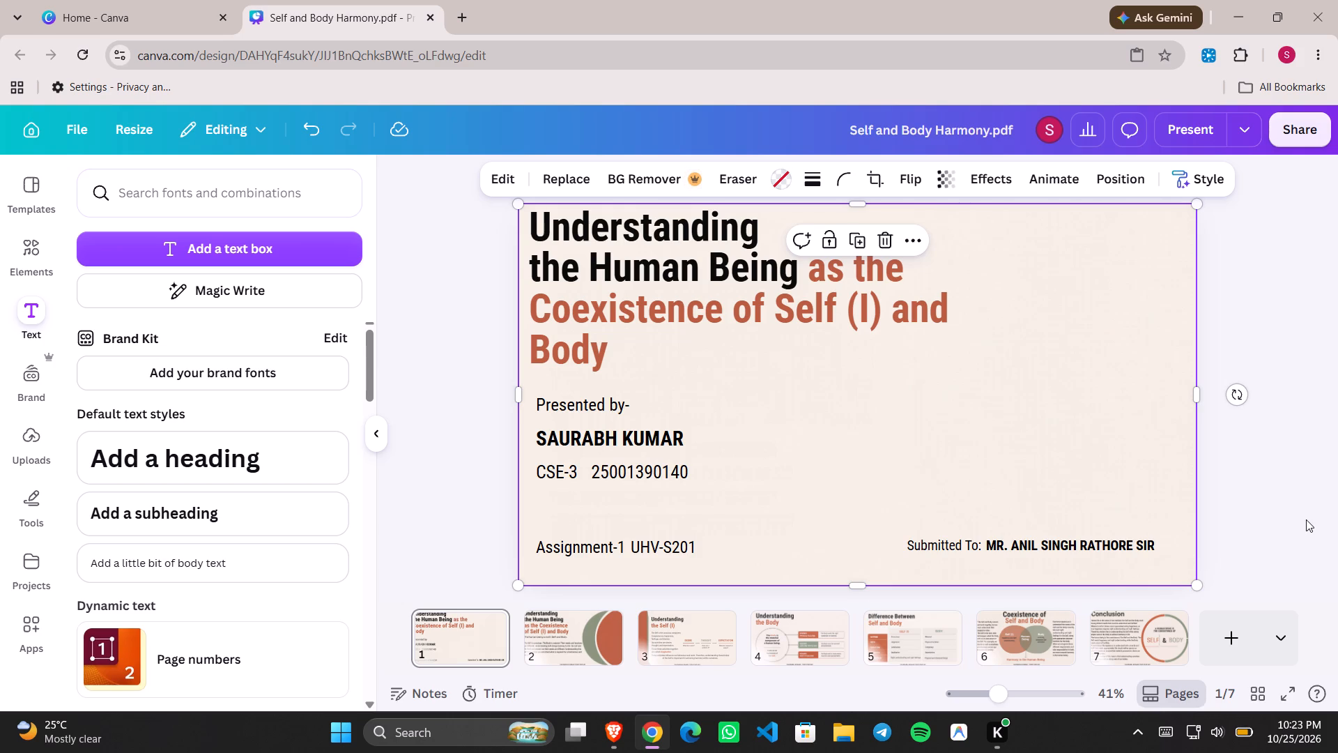
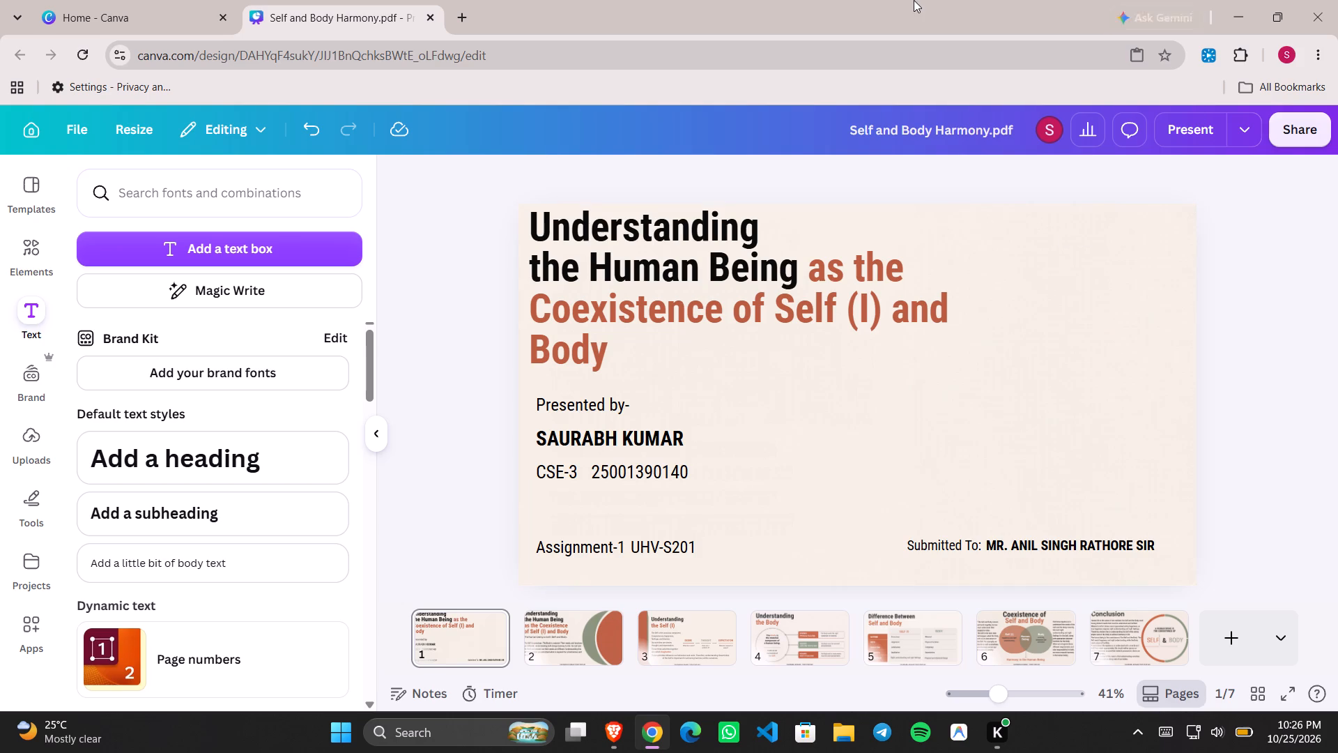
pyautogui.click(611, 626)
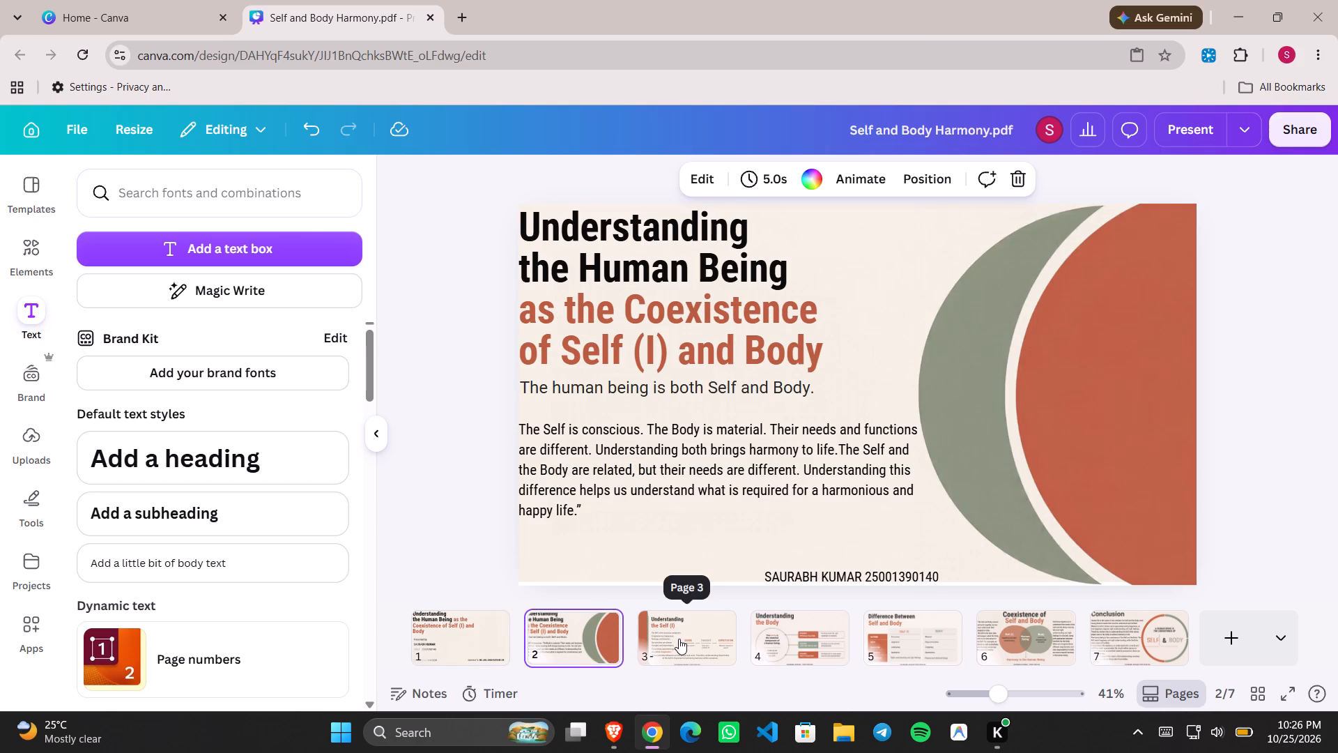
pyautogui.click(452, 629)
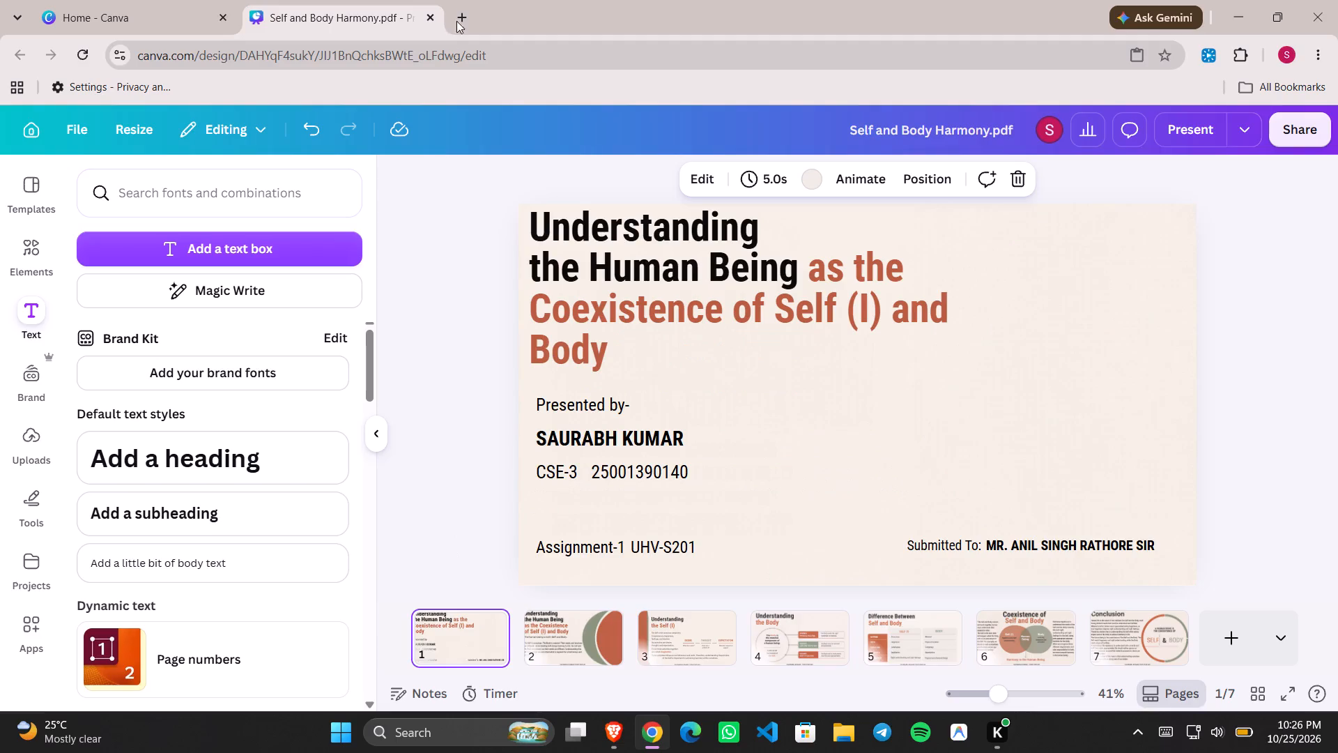
# Open a new browser tab and enter "gms" as the start of a web search.
pyautogui.click(465, 6)
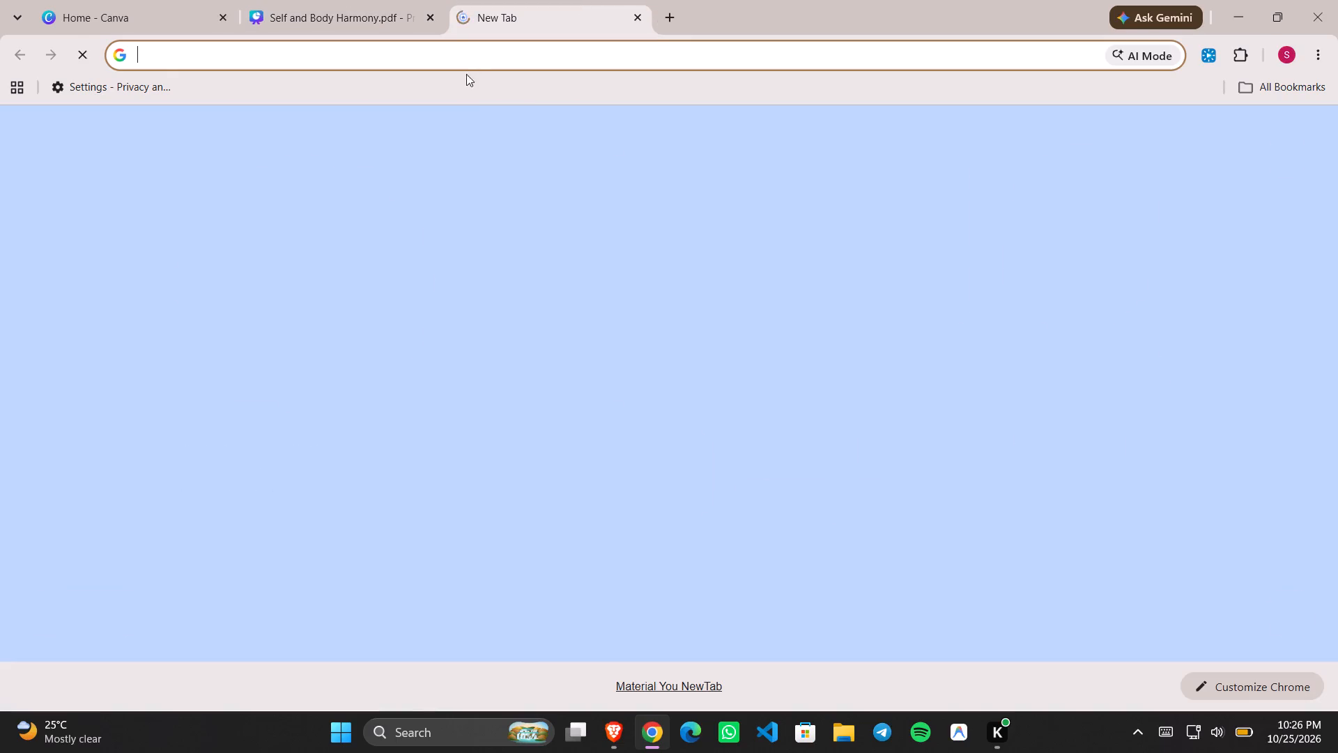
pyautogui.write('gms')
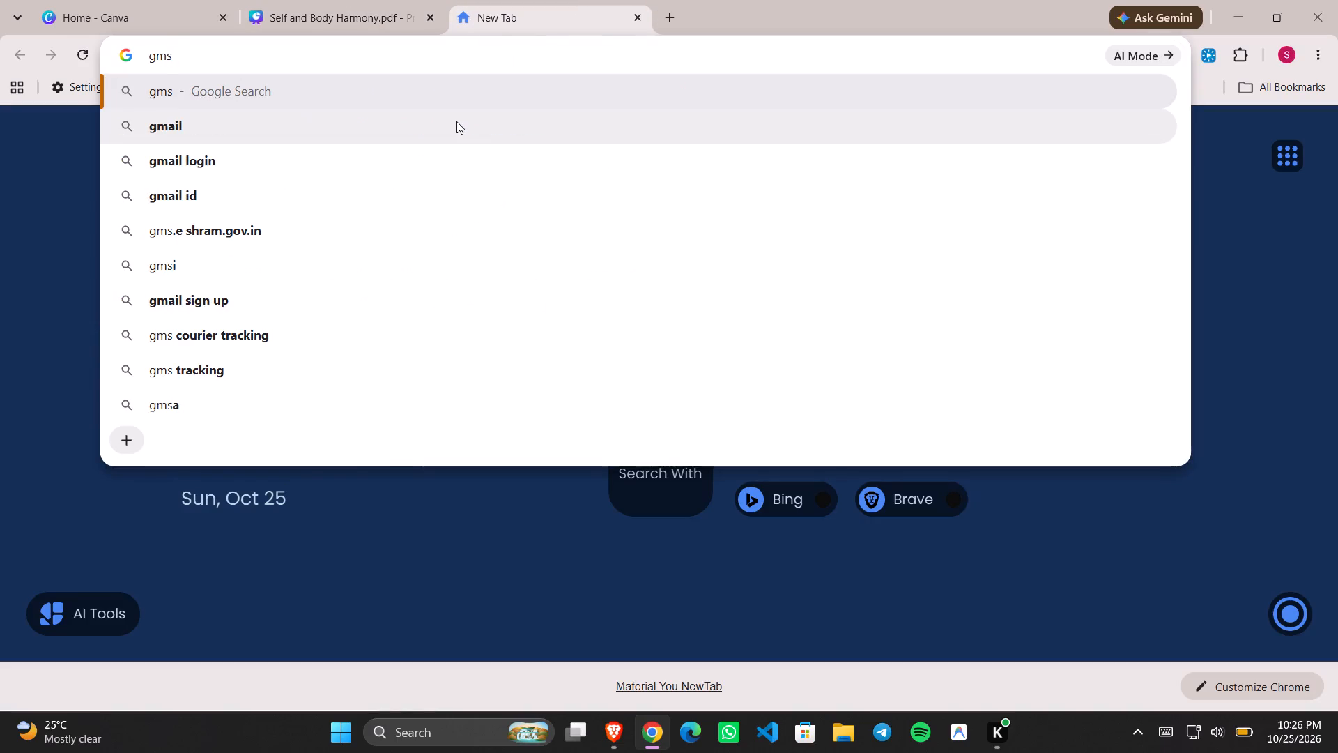
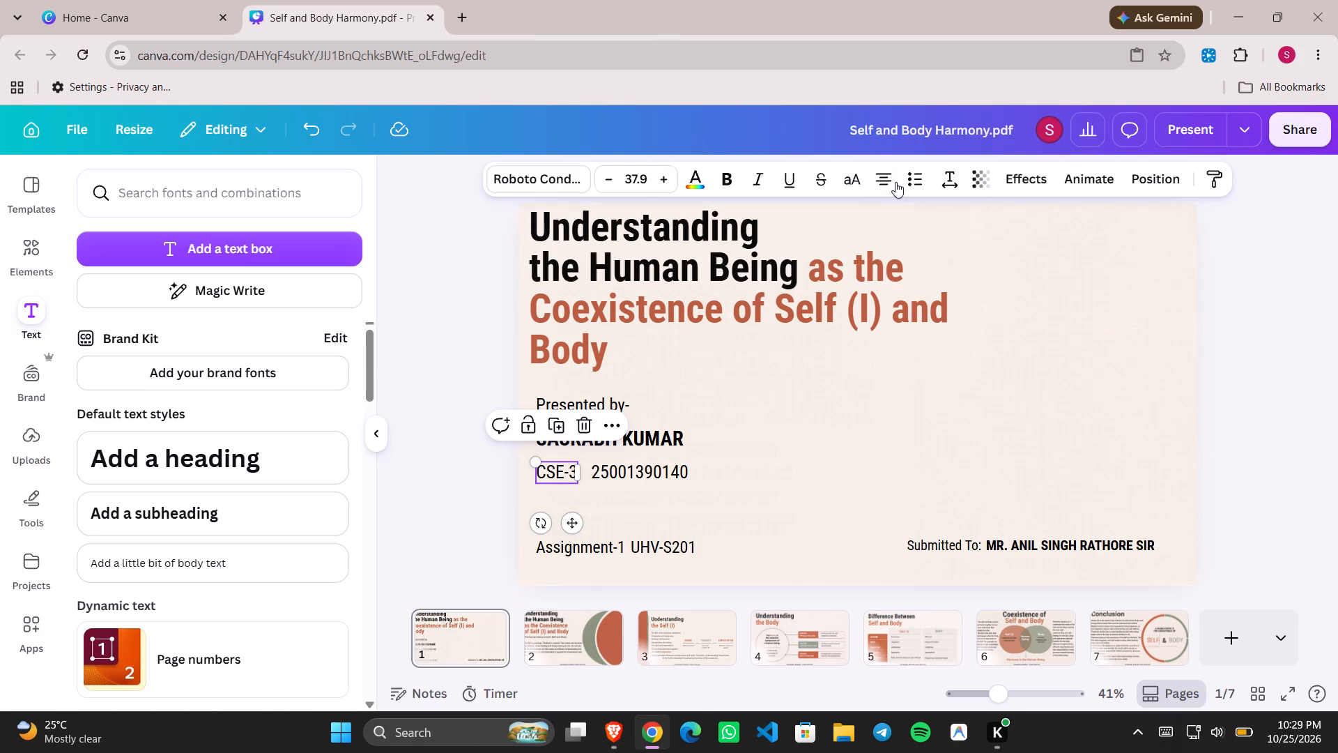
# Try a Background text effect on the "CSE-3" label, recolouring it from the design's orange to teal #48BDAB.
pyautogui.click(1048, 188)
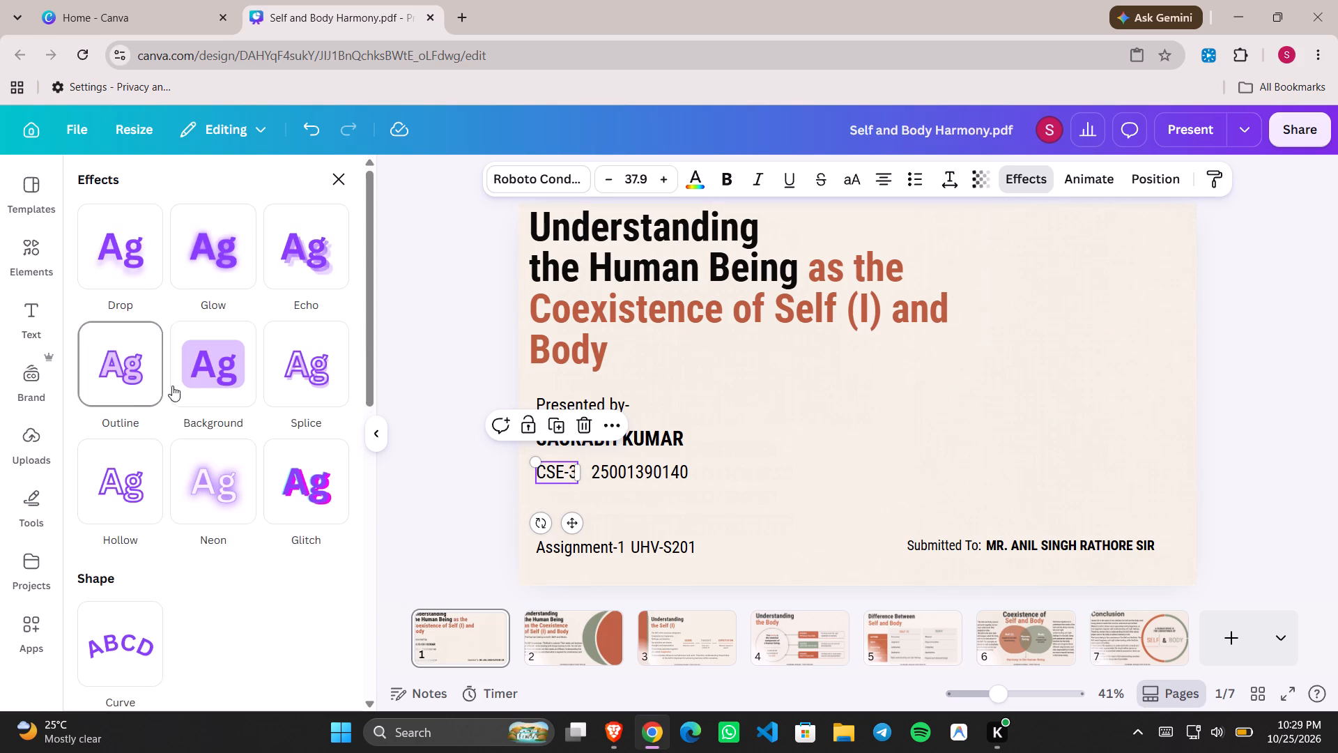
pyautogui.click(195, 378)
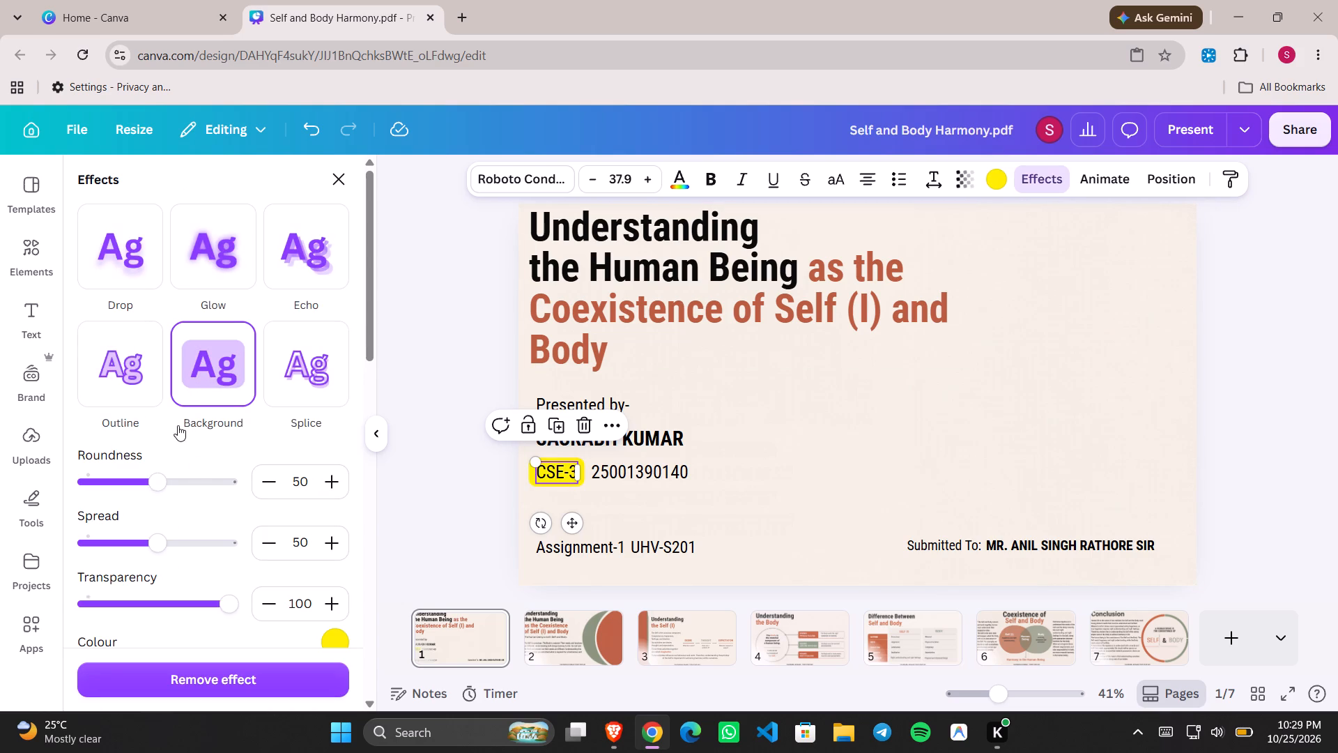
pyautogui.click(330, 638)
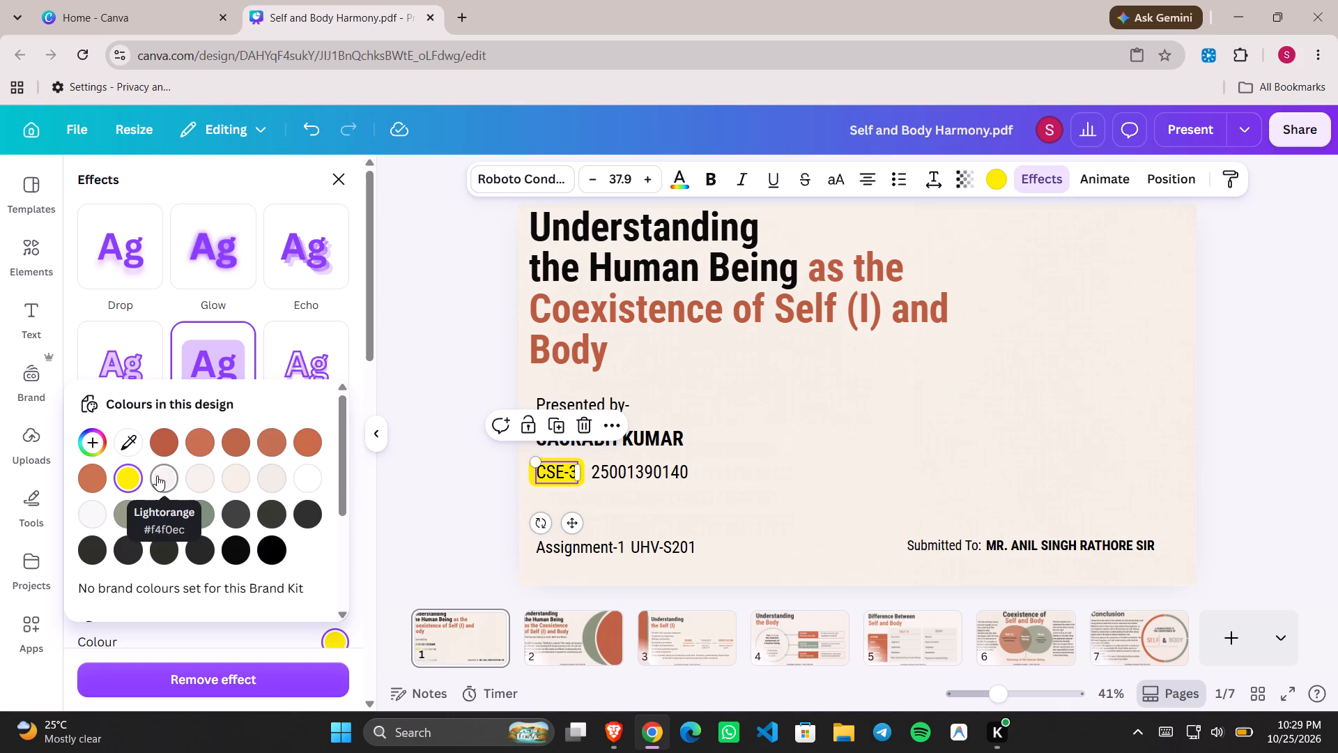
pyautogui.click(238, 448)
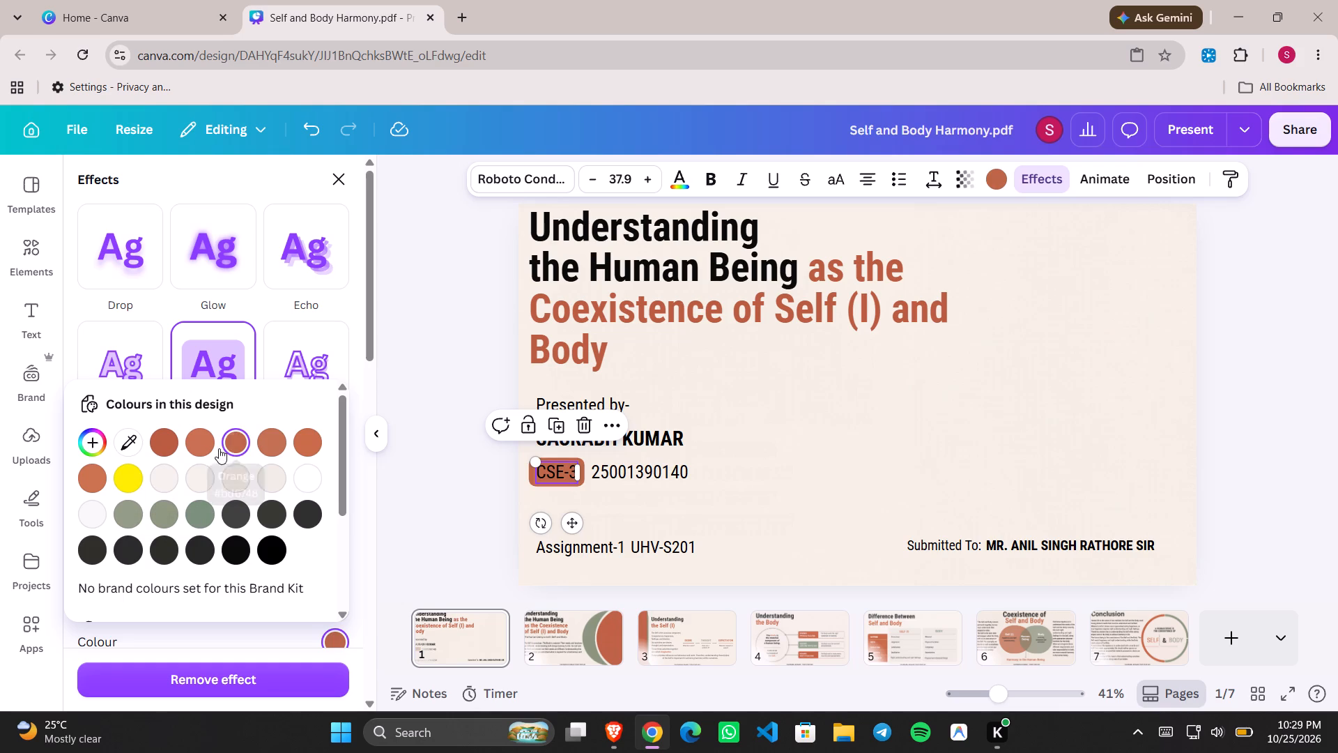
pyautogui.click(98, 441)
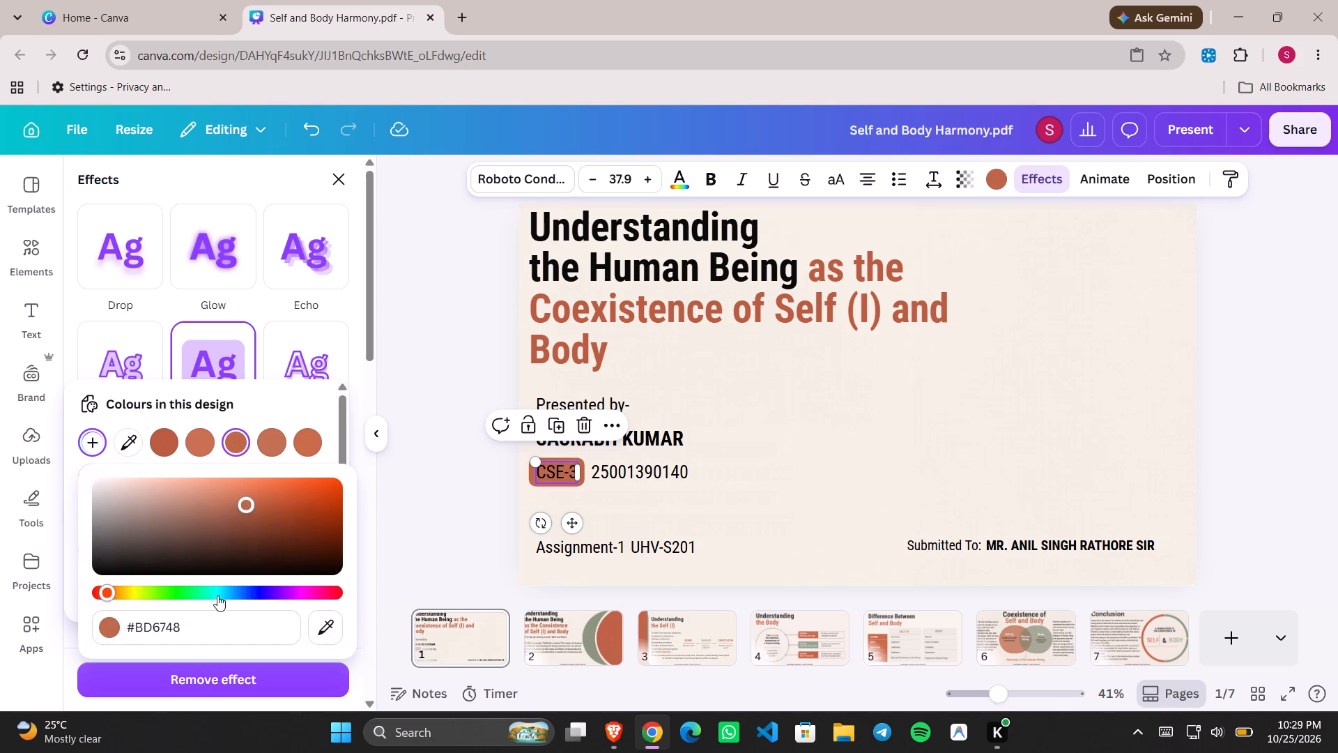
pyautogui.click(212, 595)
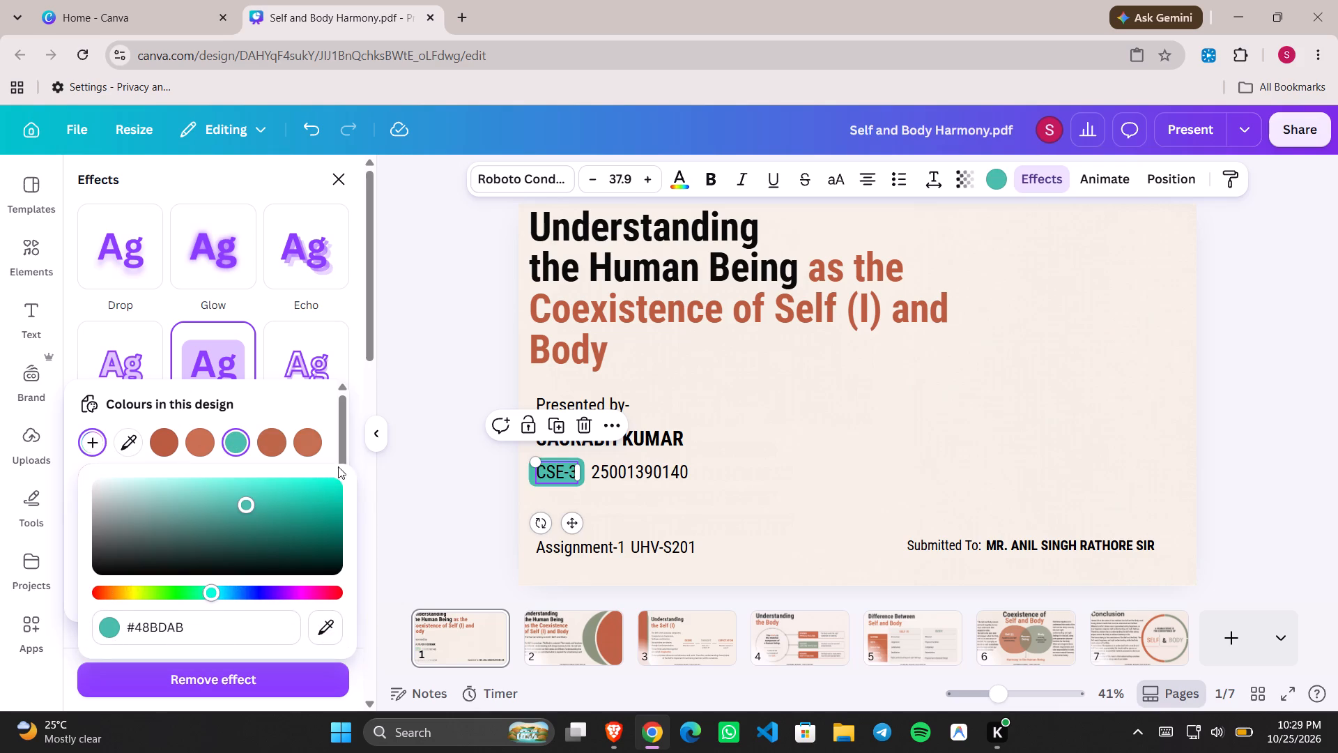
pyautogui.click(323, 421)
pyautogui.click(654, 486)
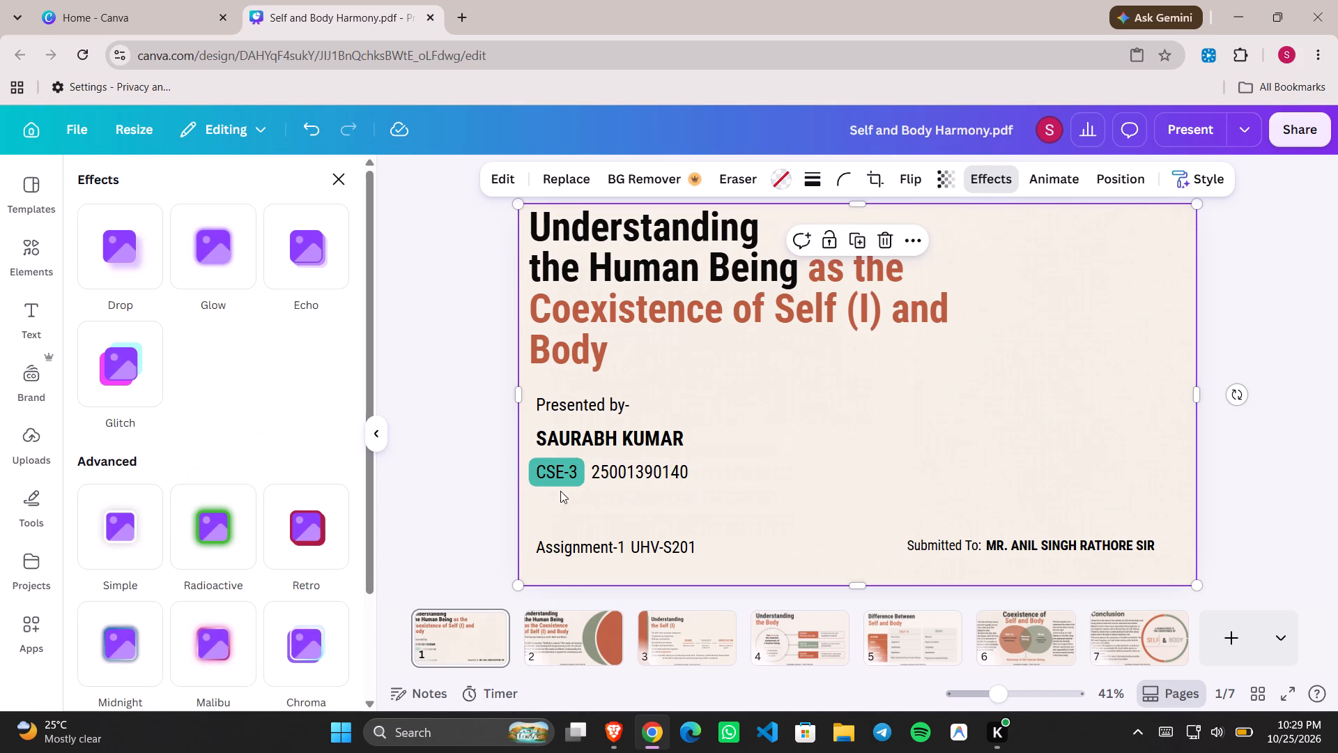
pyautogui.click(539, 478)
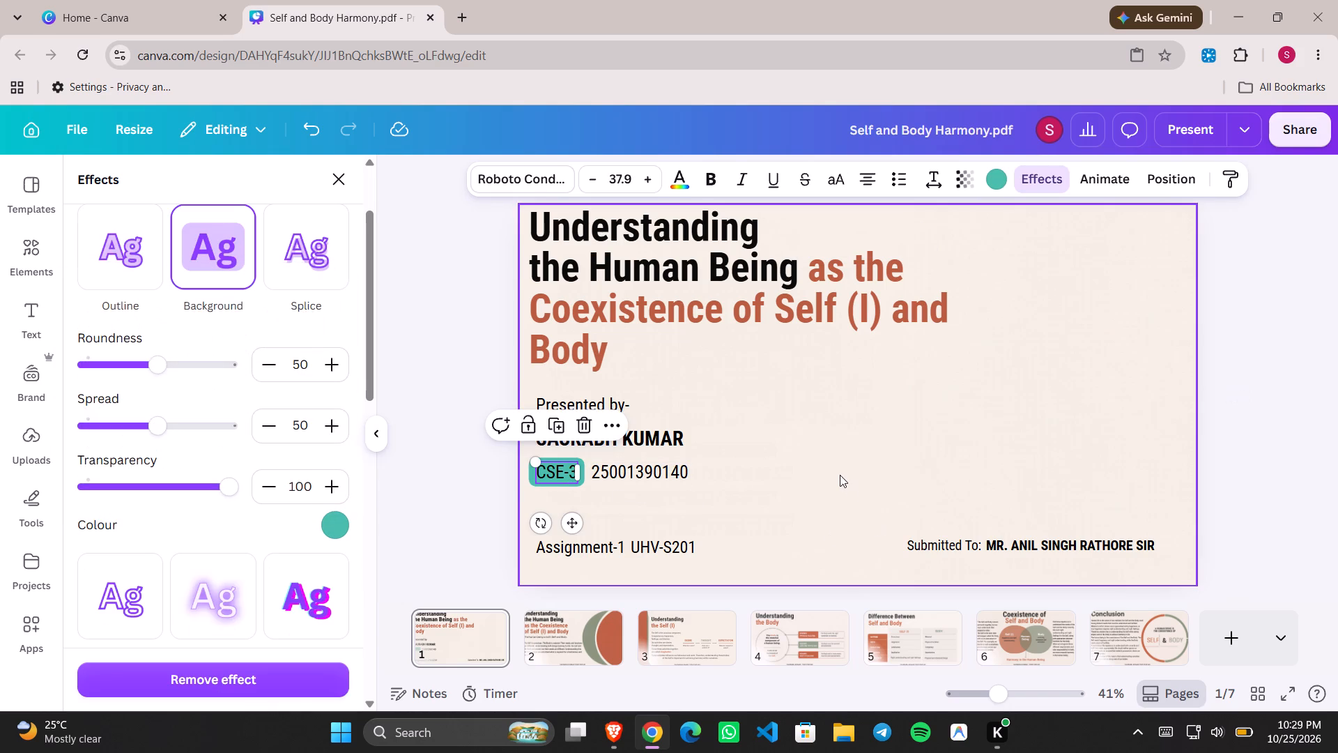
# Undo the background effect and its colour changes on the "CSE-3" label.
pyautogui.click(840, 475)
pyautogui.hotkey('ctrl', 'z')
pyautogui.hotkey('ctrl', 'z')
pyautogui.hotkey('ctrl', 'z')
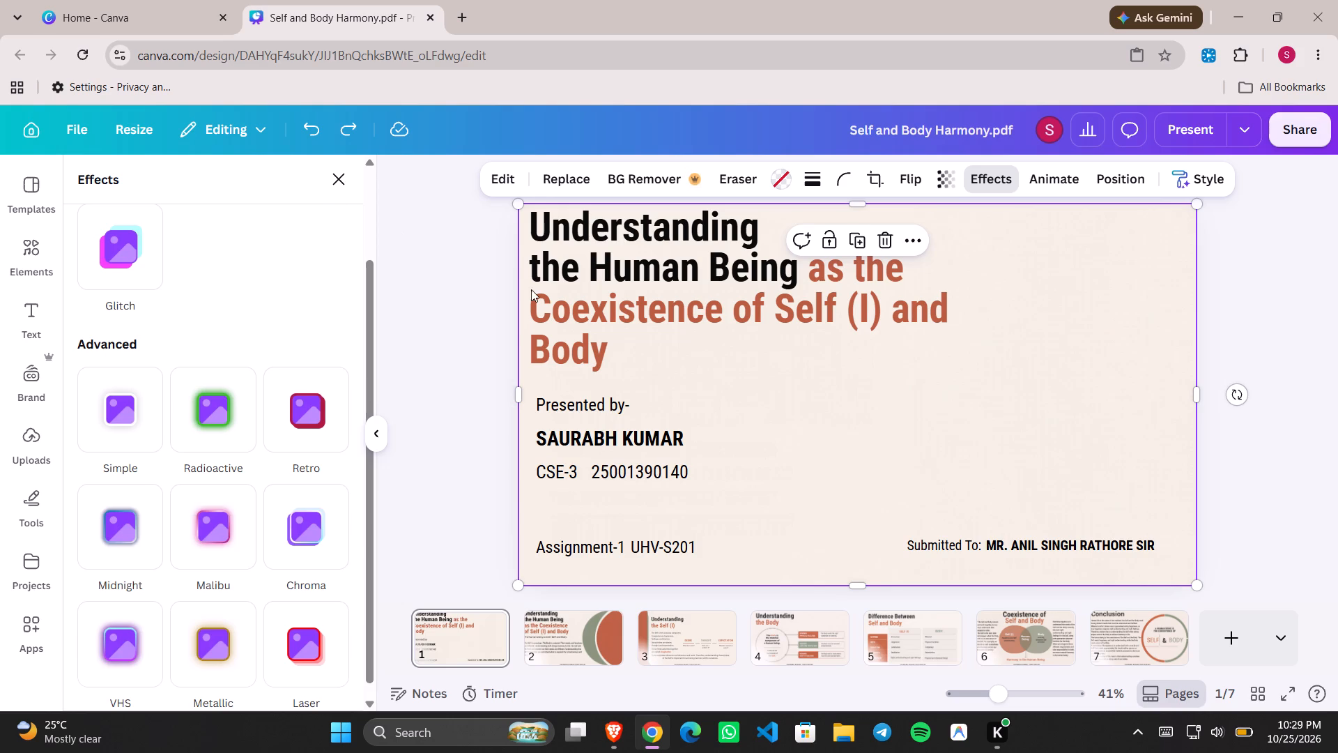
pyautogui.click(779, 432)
# Look through pages 2 to 5 of the presentation to check their content and layout.
pyautogui.click(558, 644)
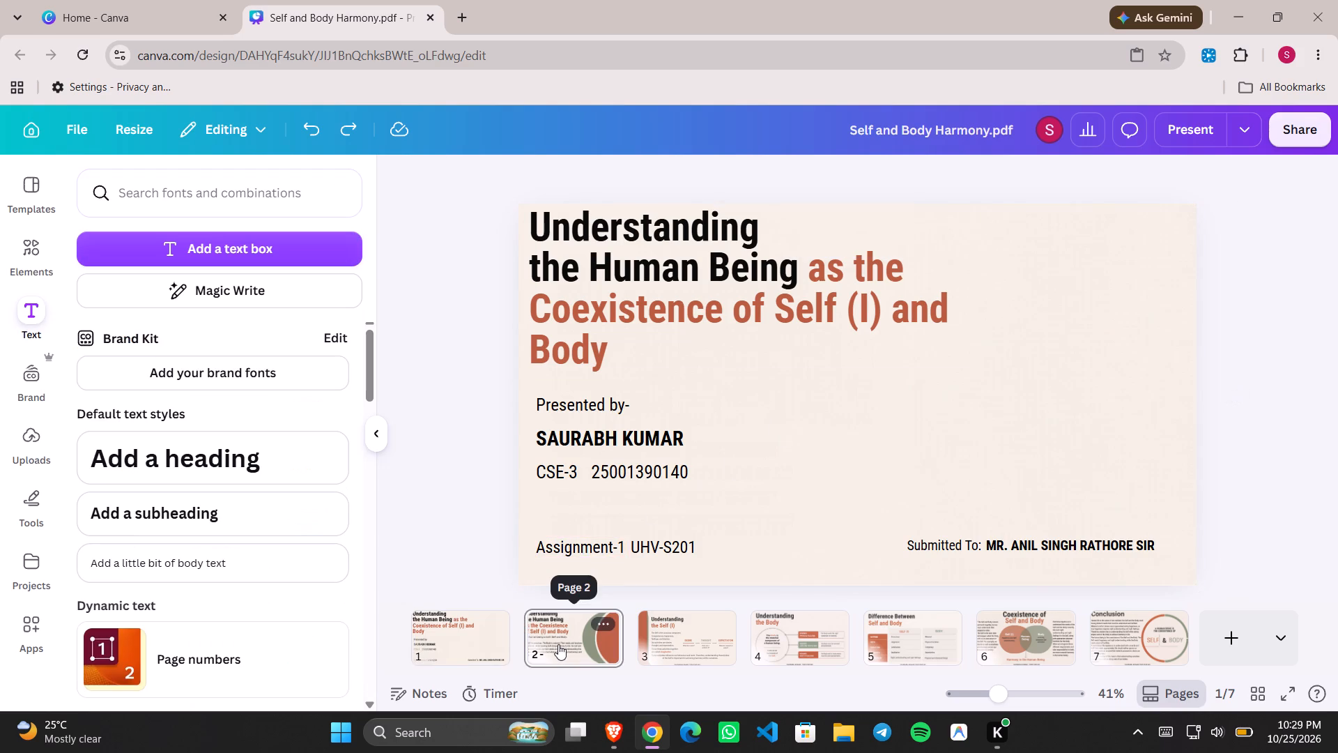
pyautogui.click(699, 650)
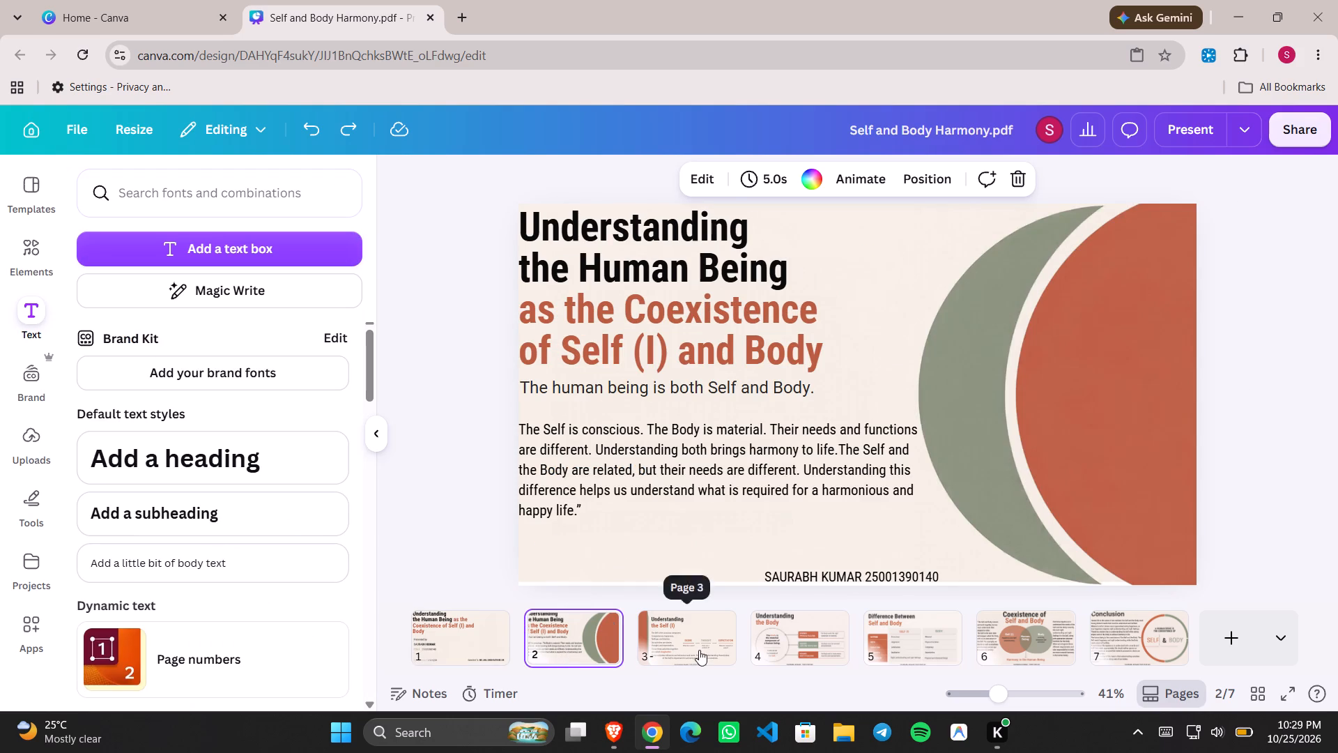
pyautogui.click(556, 651)
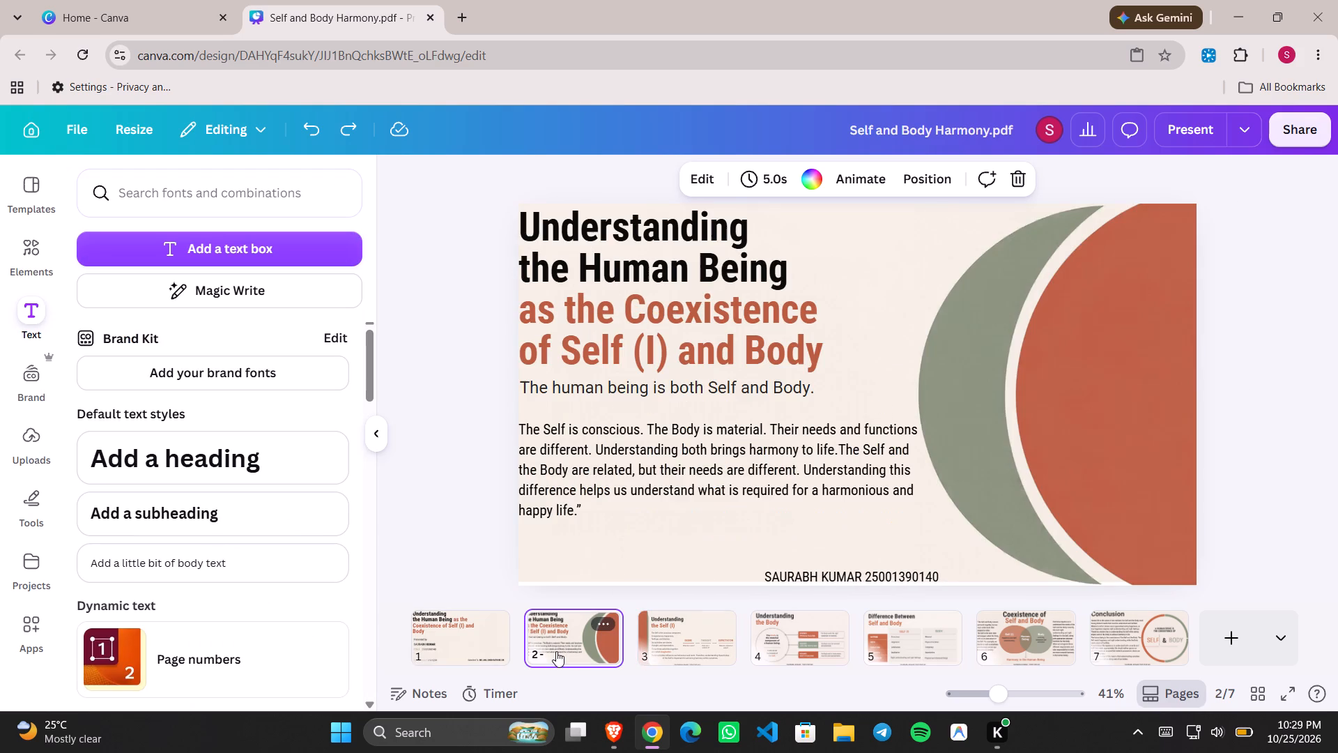
pyautogui.click(636, 662)
pyautogui.click(679, 653)
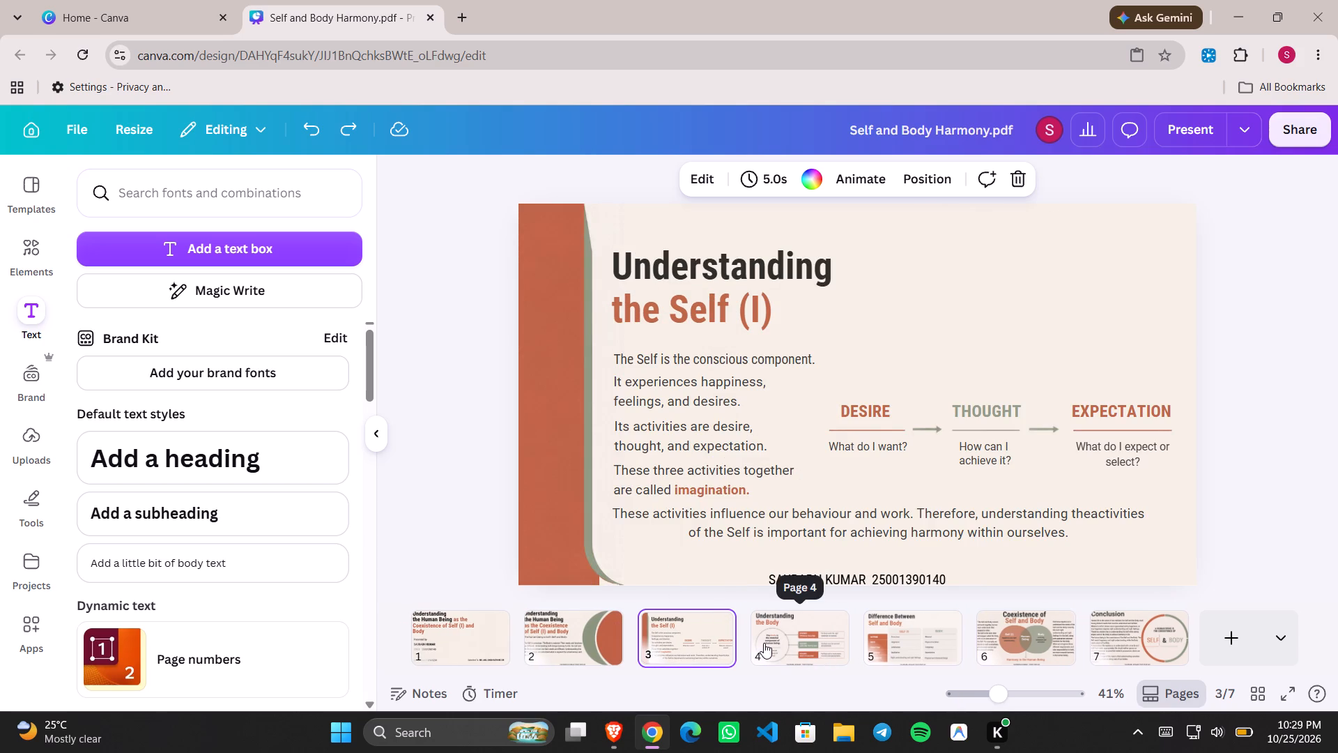
pyautogui.click(764, 643)
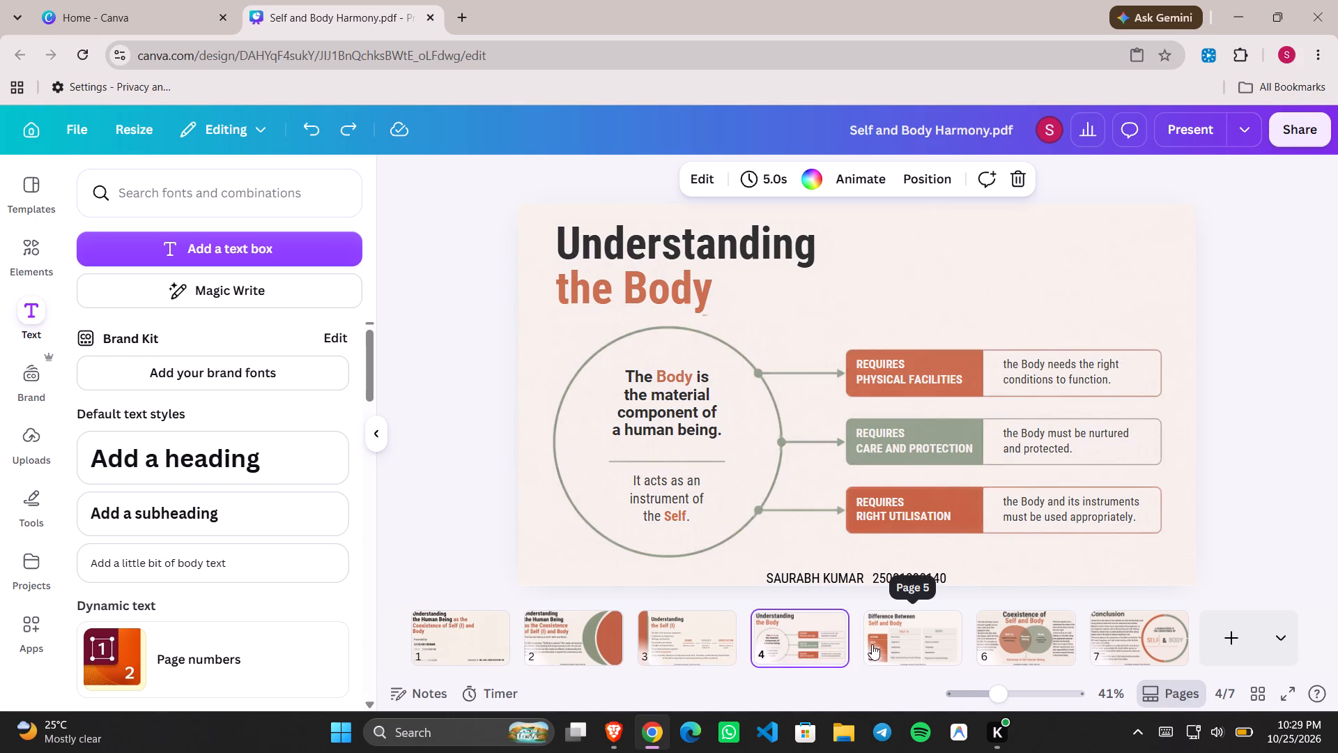
pyautogui.click(902, 644)
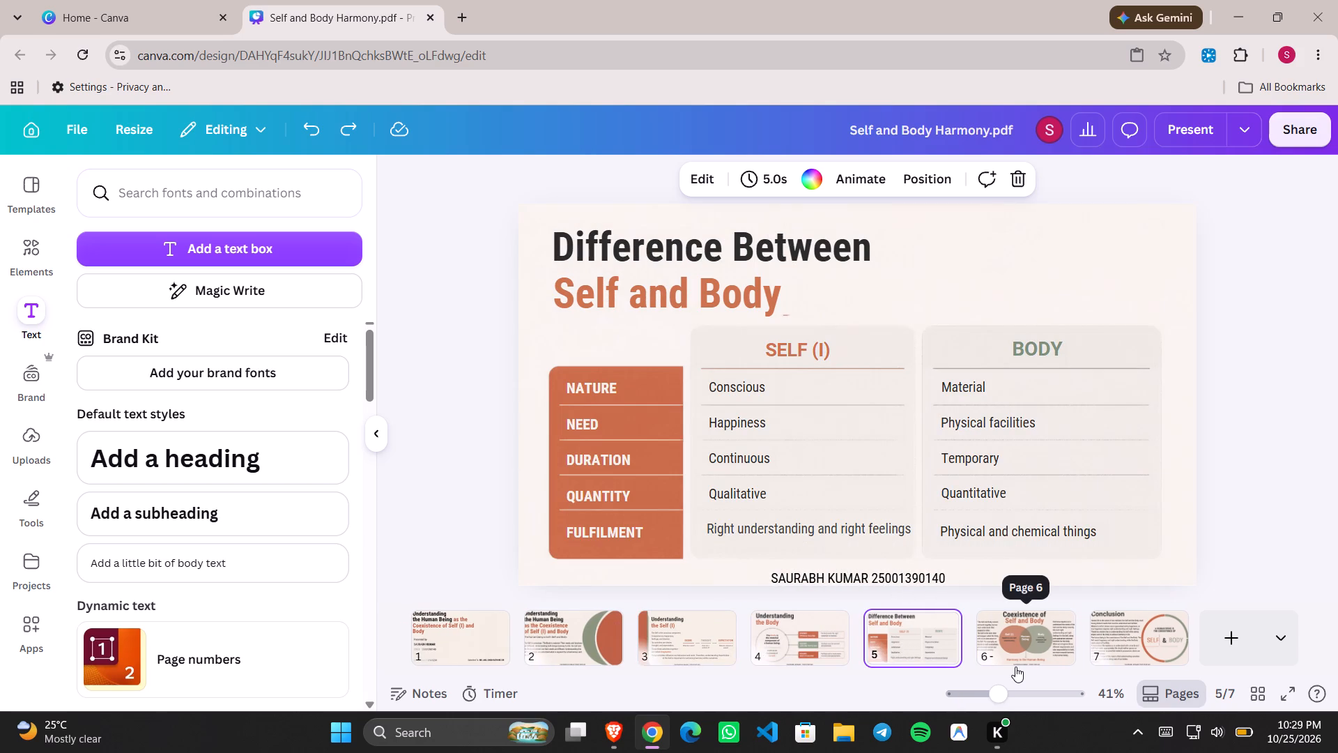
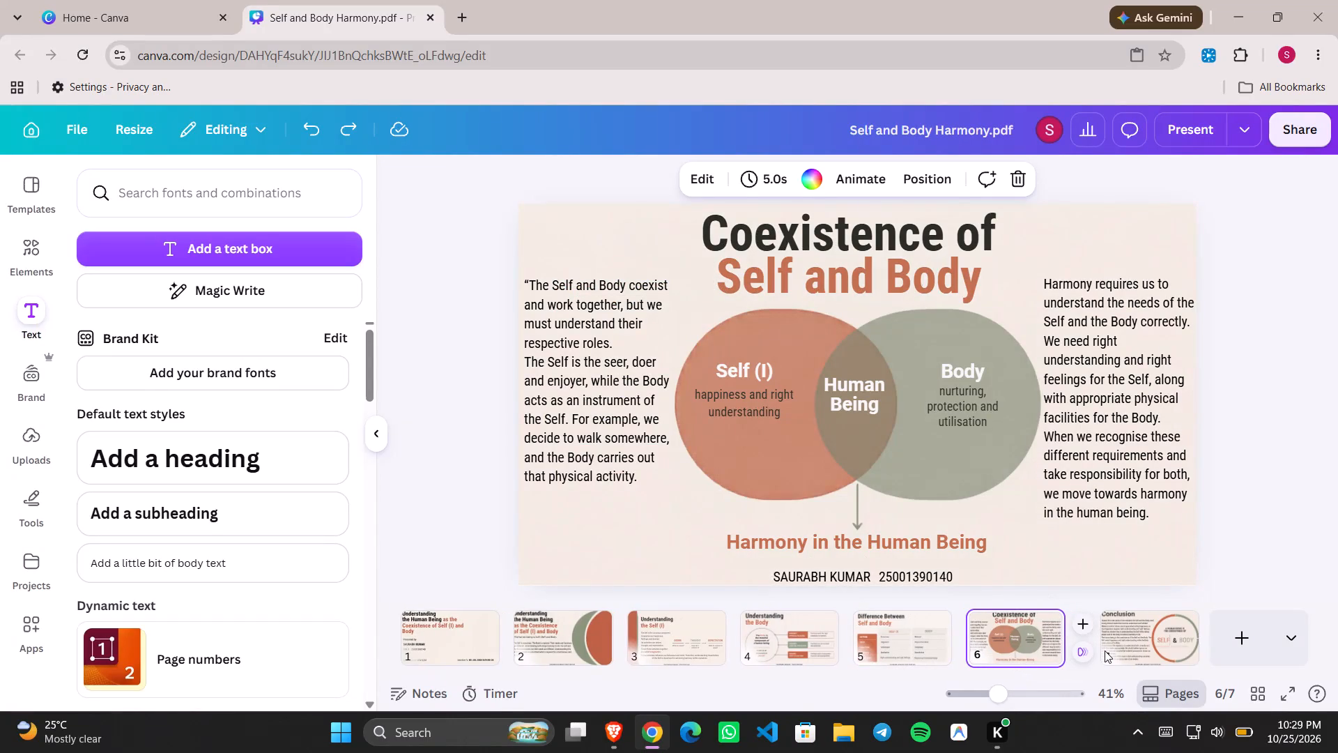
# Go to page 7 and check the content and layout of the Conclusion page.
pyautogui.click(1105, 651)
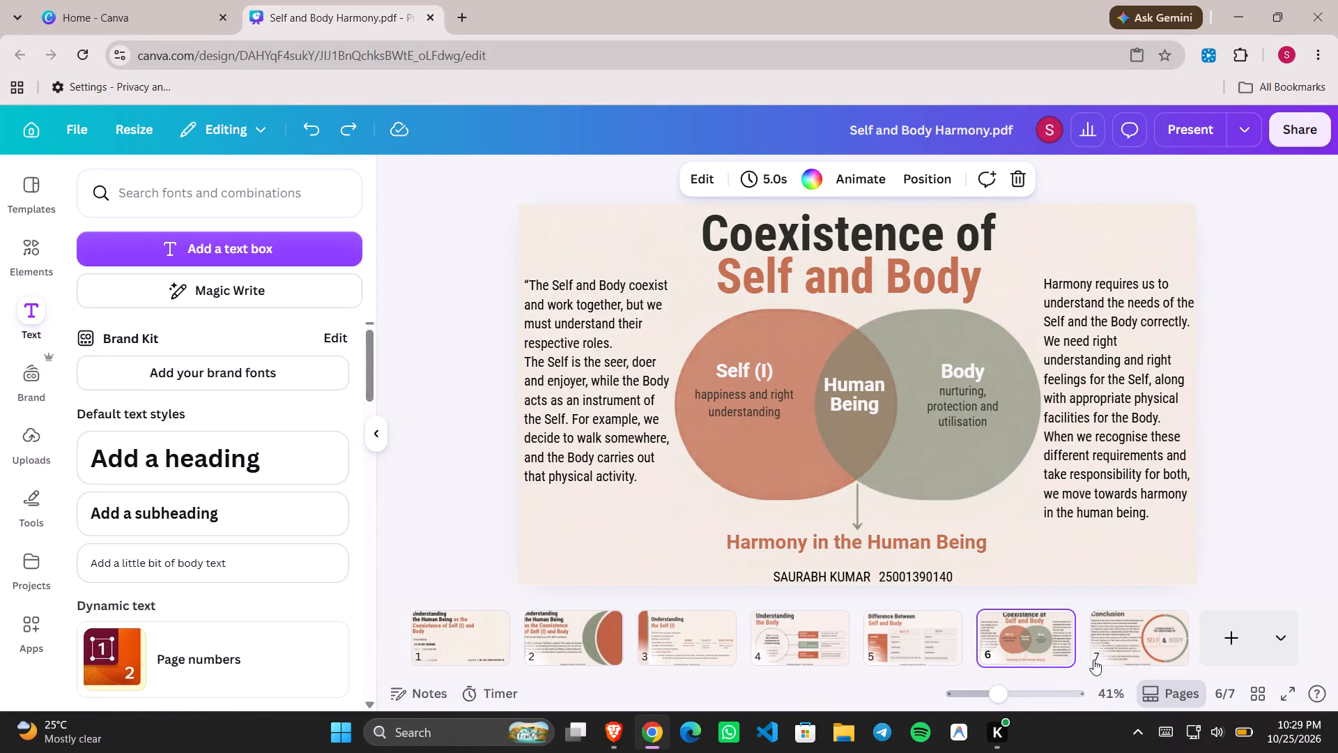
pyautogui.click(1107, 654)
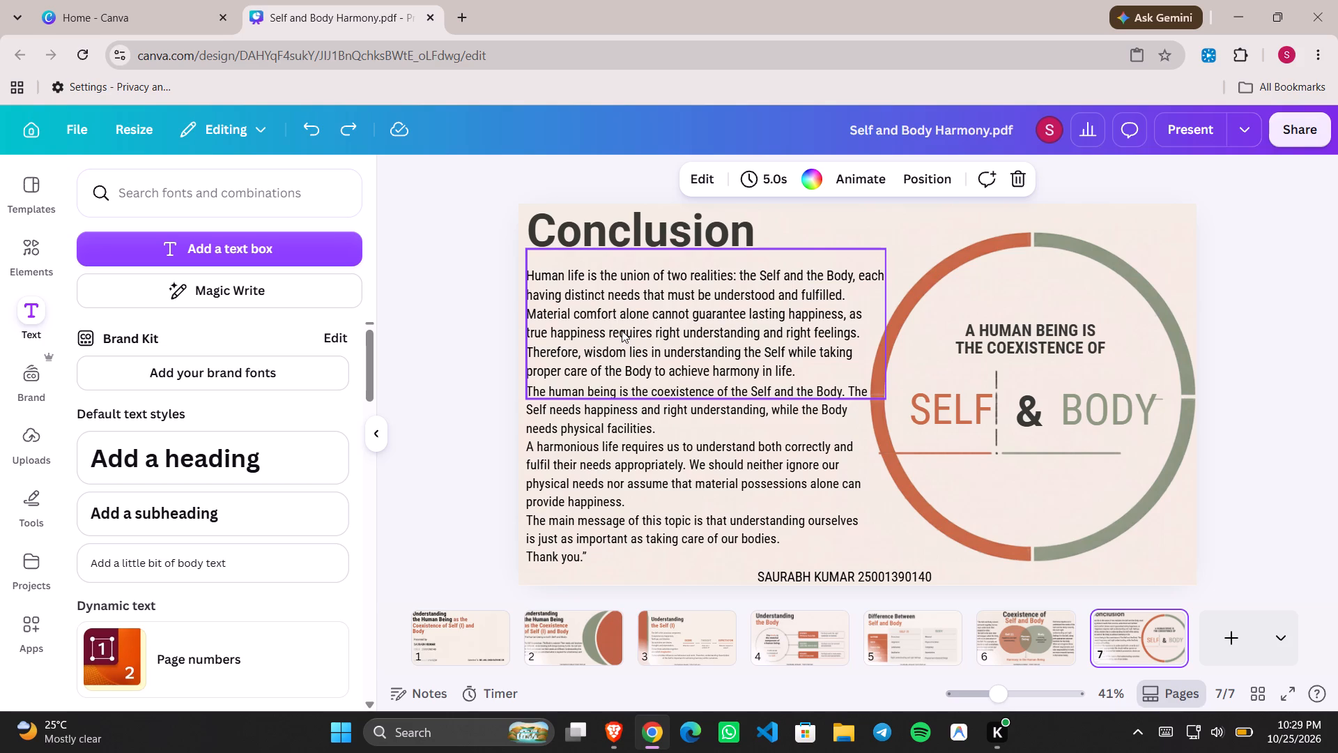
pyautogui.click(449, 334)
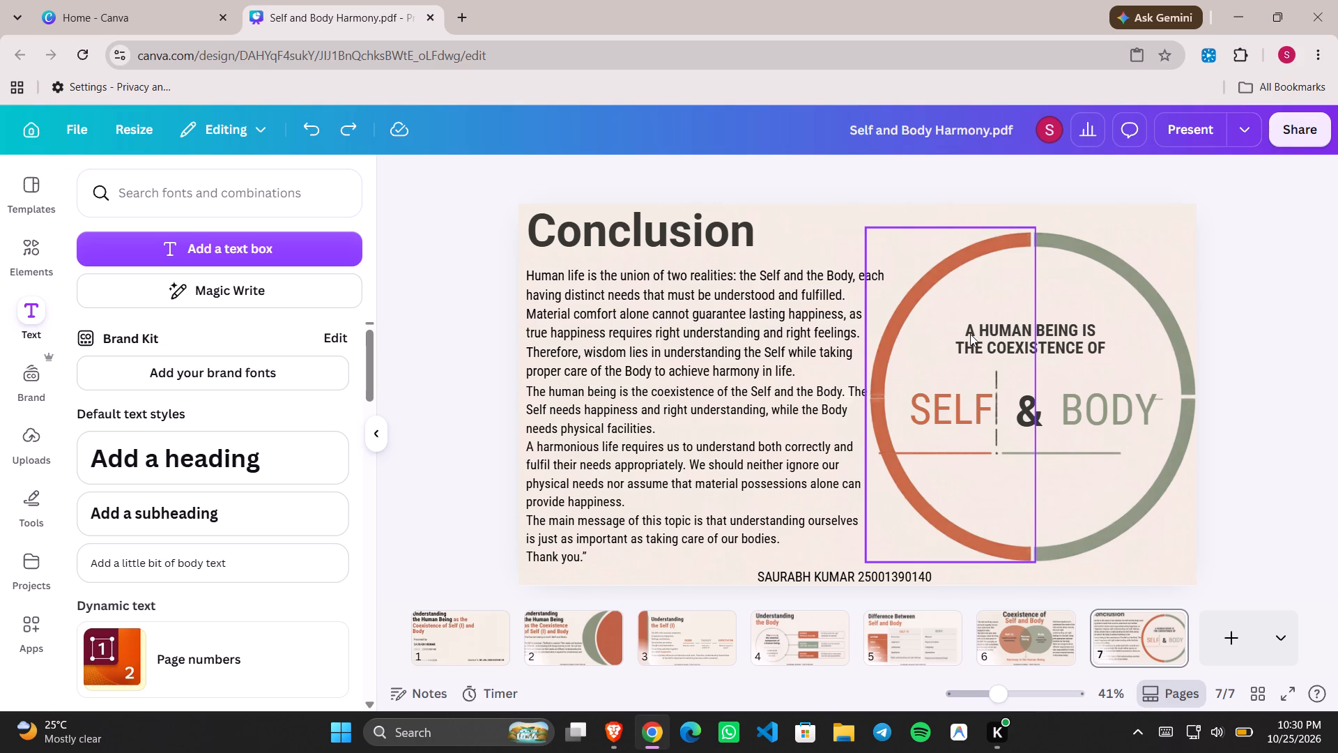
# Switch to Brave and search YouTube for "how to put ppt at back and our video in right side corne r to explain".
pyautogui.click(615, 731)
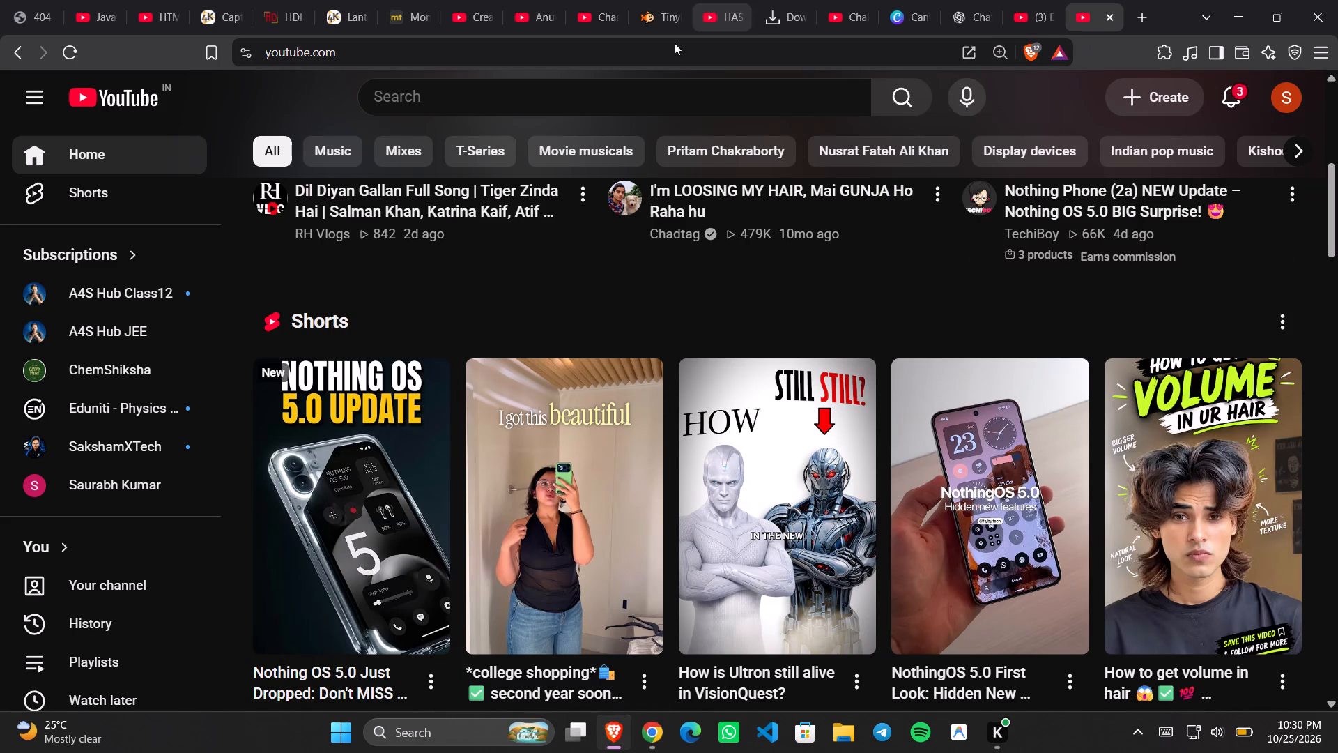
pyautogui.click(677, 112)
pyautogui.write('how to put pre')
pyautogui.press('BackSpace')
pyautogui.press('BackSpace')
pyautogui.write('pt at bac')
pyautogui.write('k')
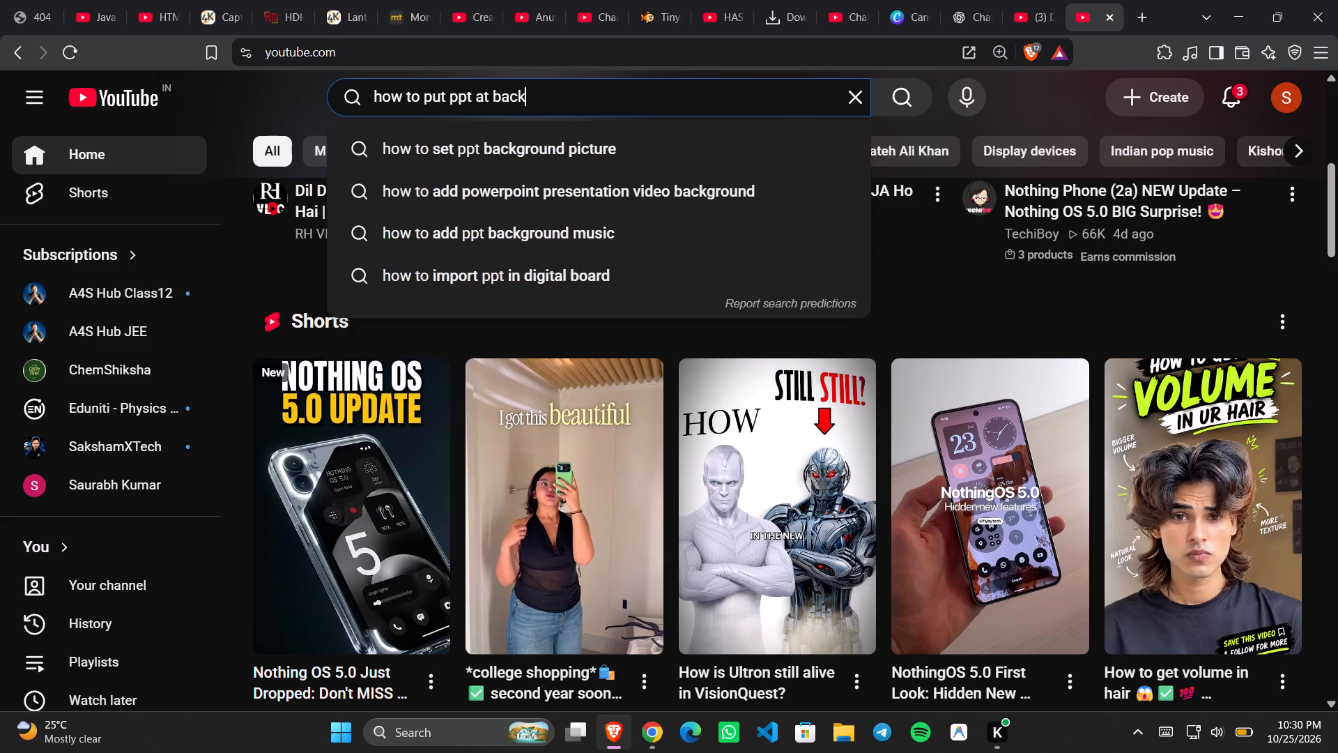
pyautogui.press('space')
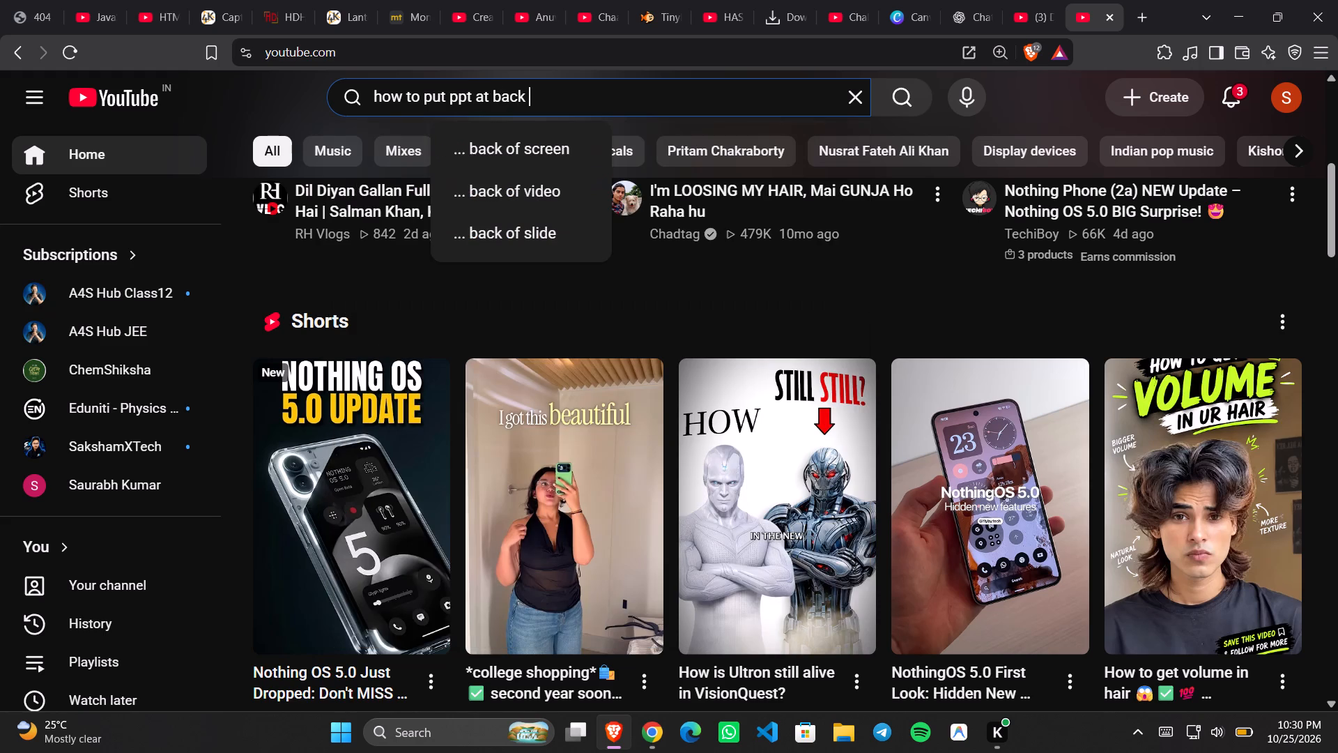
pyautogui.press('a')
pyautogui.write('nd')
pyautogui.press('space')
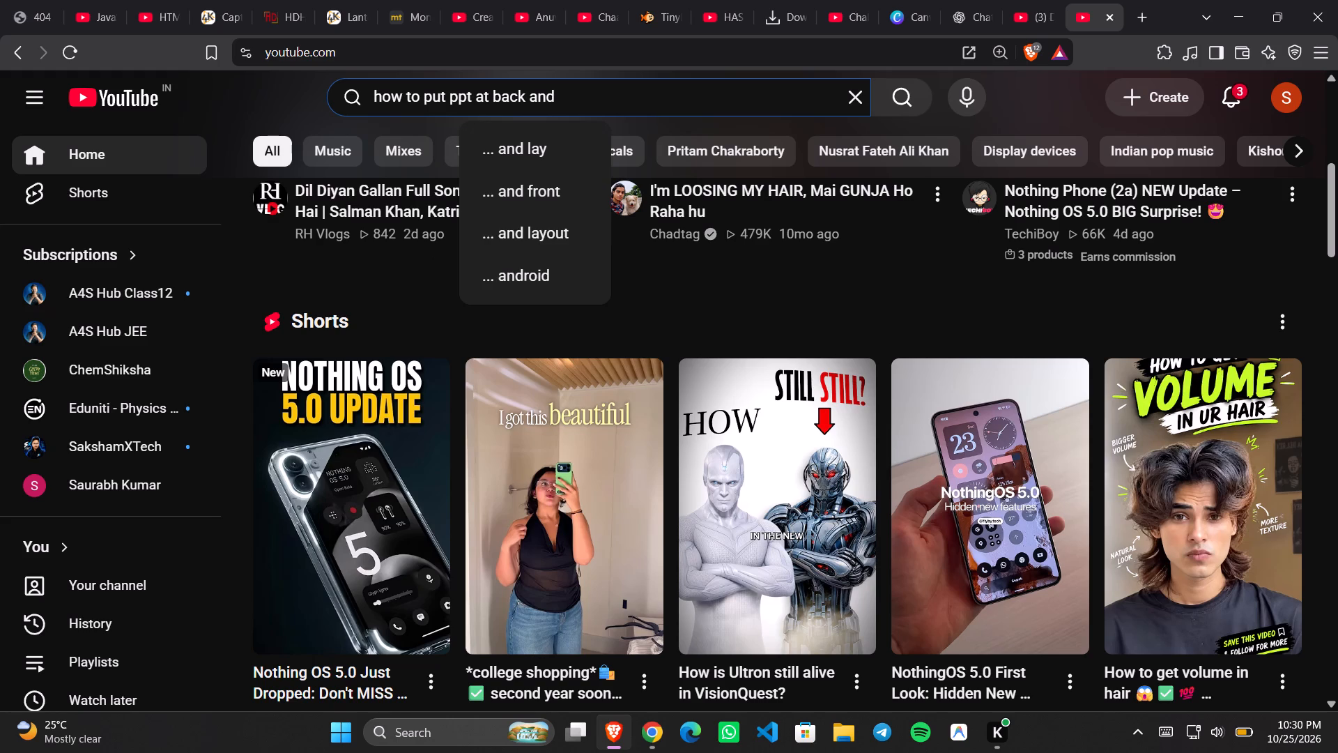
pyautogui.write('our video in')
pyautogui.press('space')
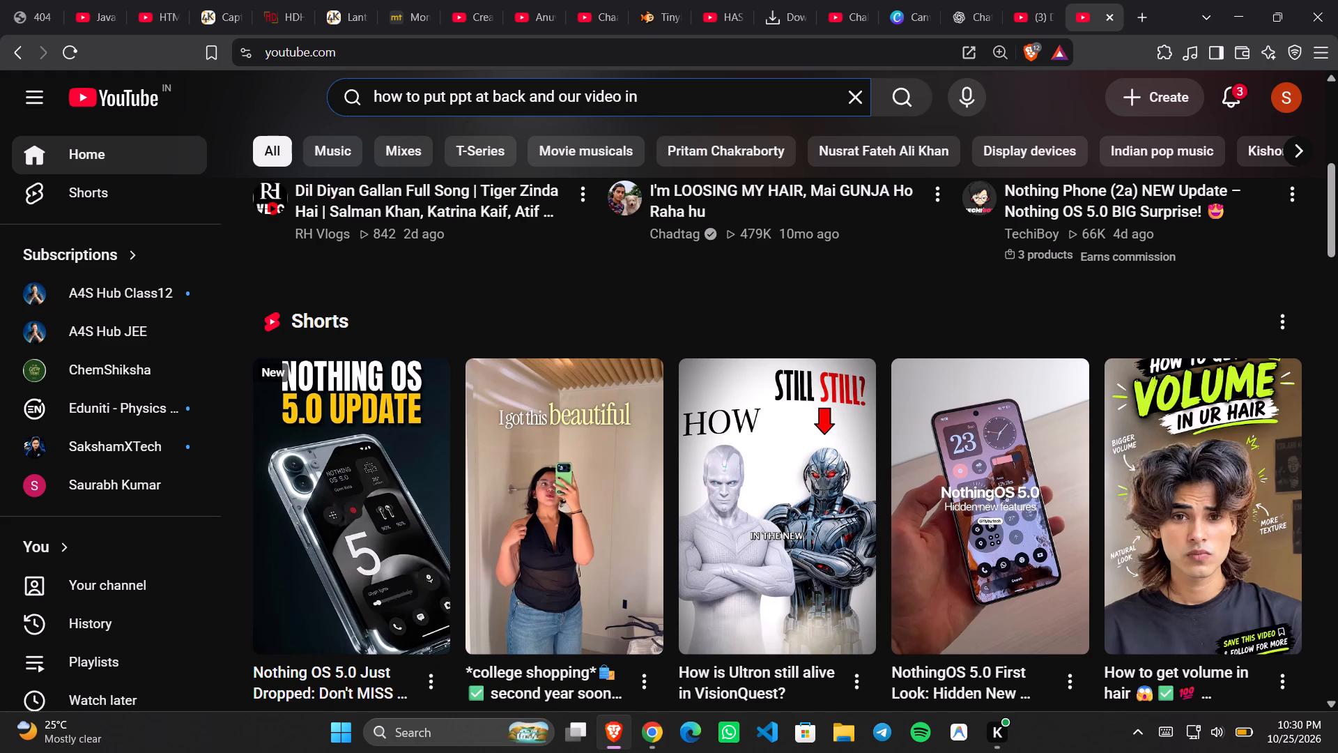
pyautogui.write('ro')
pyautogui.press('BackSpace')
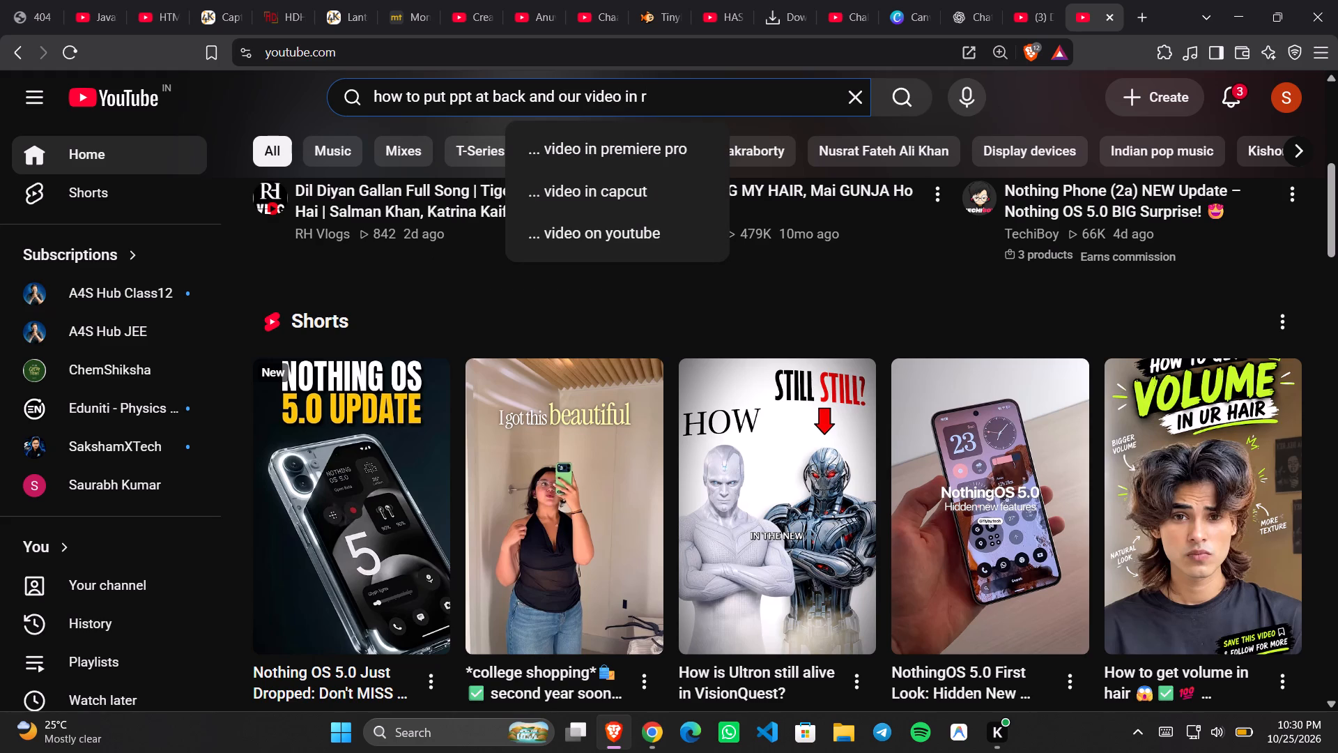
pyautogui.write('ight side cornre')
pyautogui.press('BackSpace')
pyautogui.press('e')
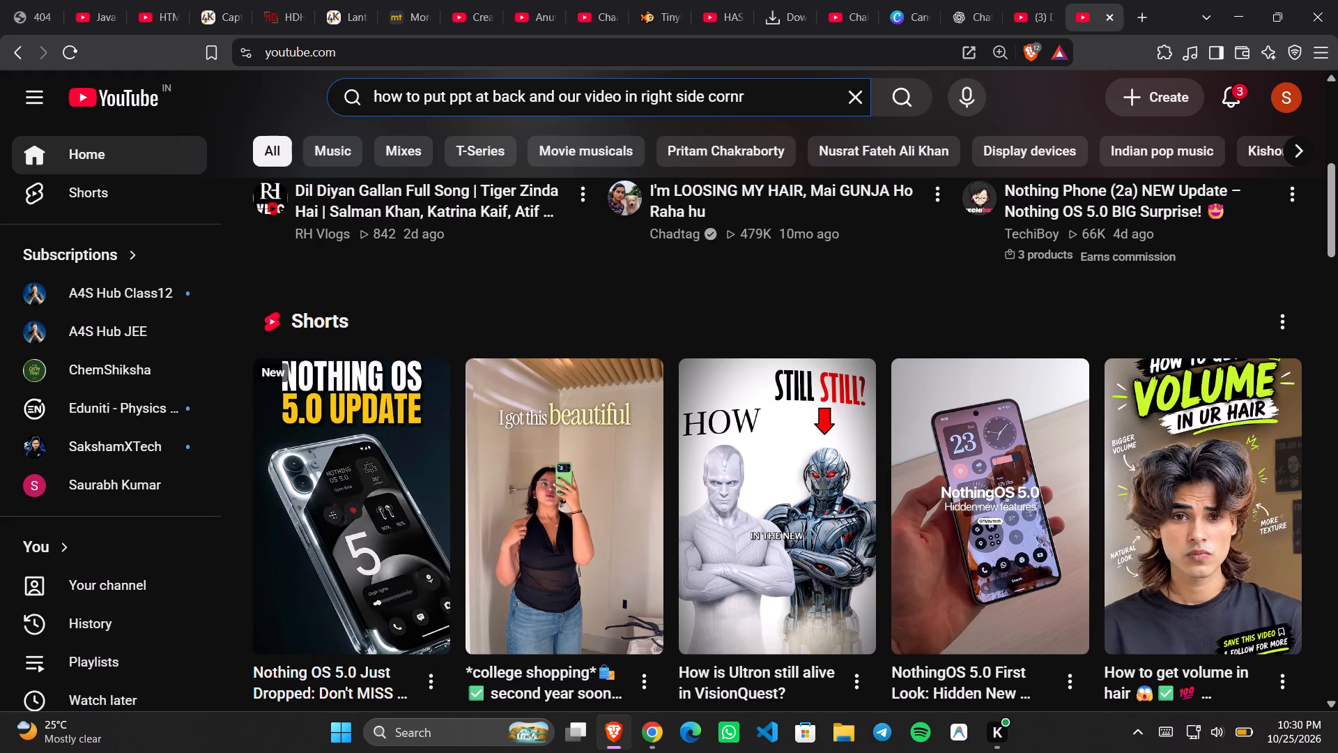
pyautogui.press('BackSpace')
pyautogui.press('BackSpace')
pyautogui.press('BackSpace')
pyautogui.write('ne r to explain')
pyautogui.press('space')
pyautogui.press('Return')
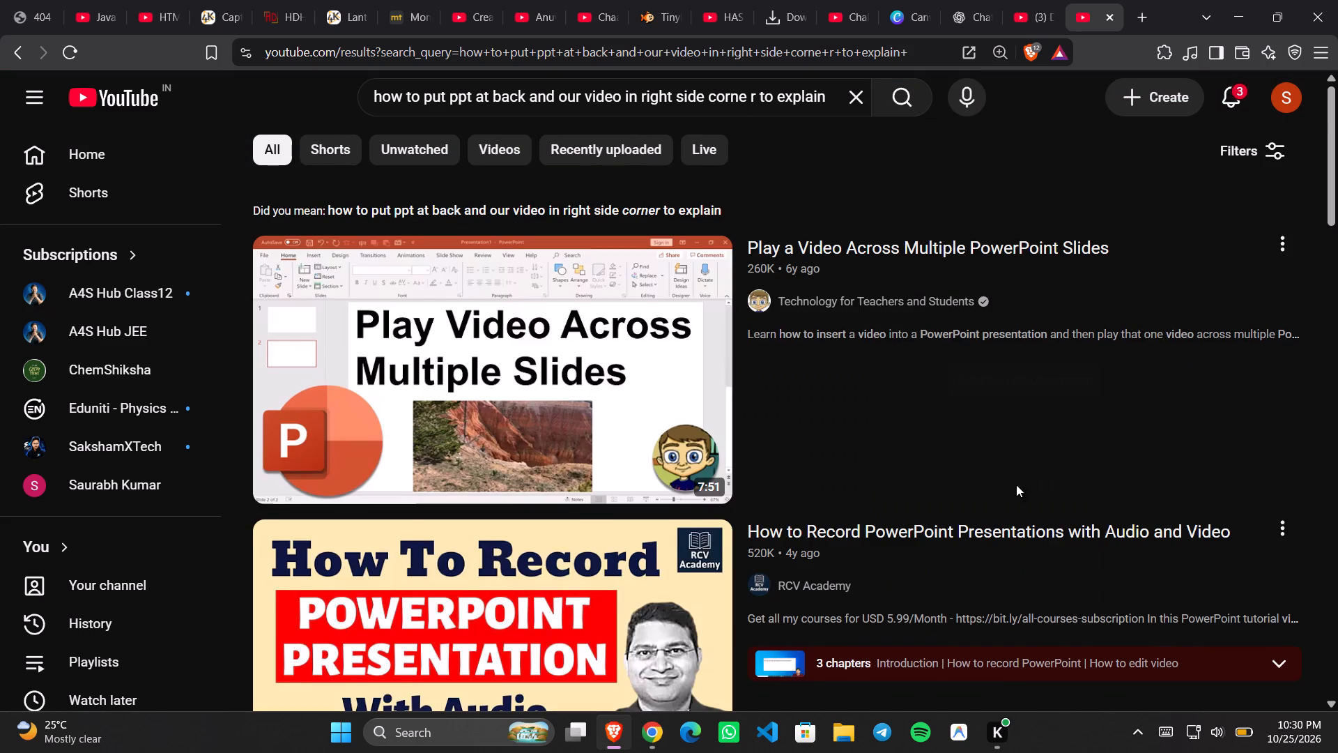
# Browse the search results and open the RCV Academy video "How to Record PowerPoint Presentations with Audio and Video".
pyautogui.scroll(-2, 1007, 499)
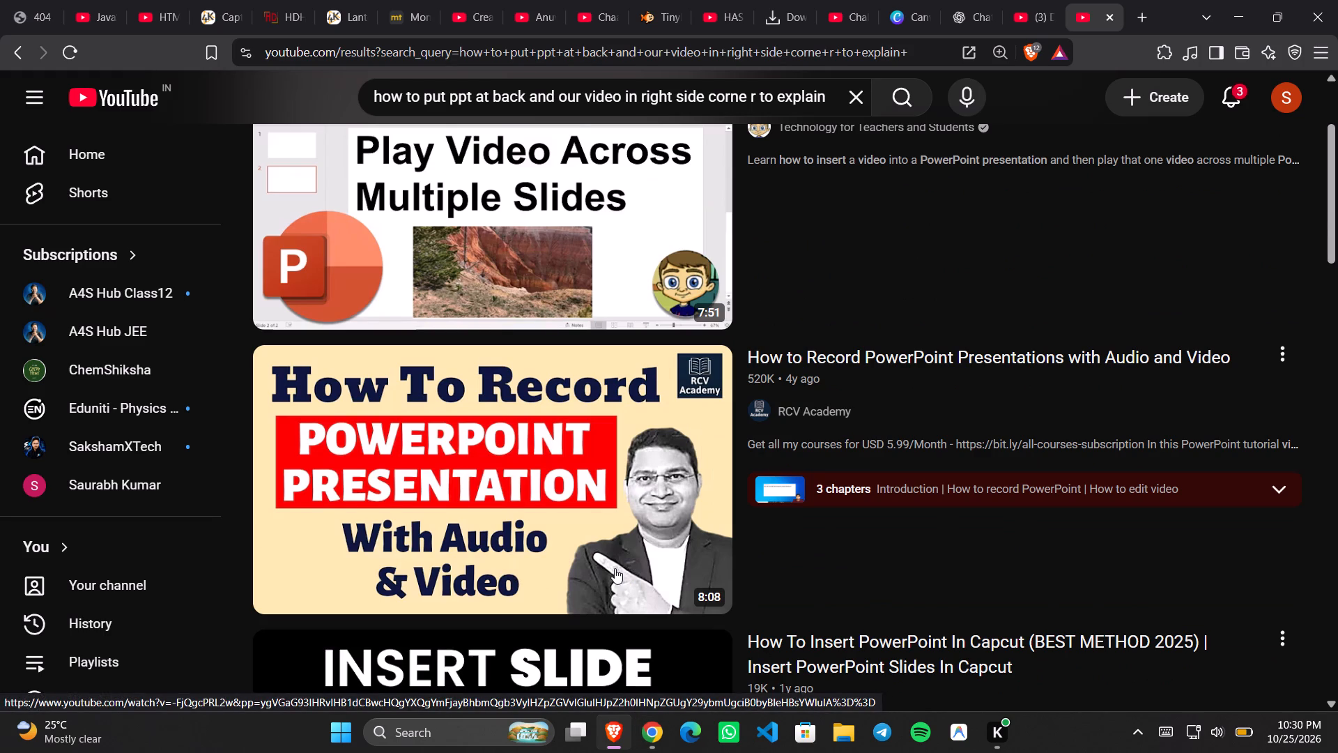
pyautogui.scroll(-2, 610, 558)
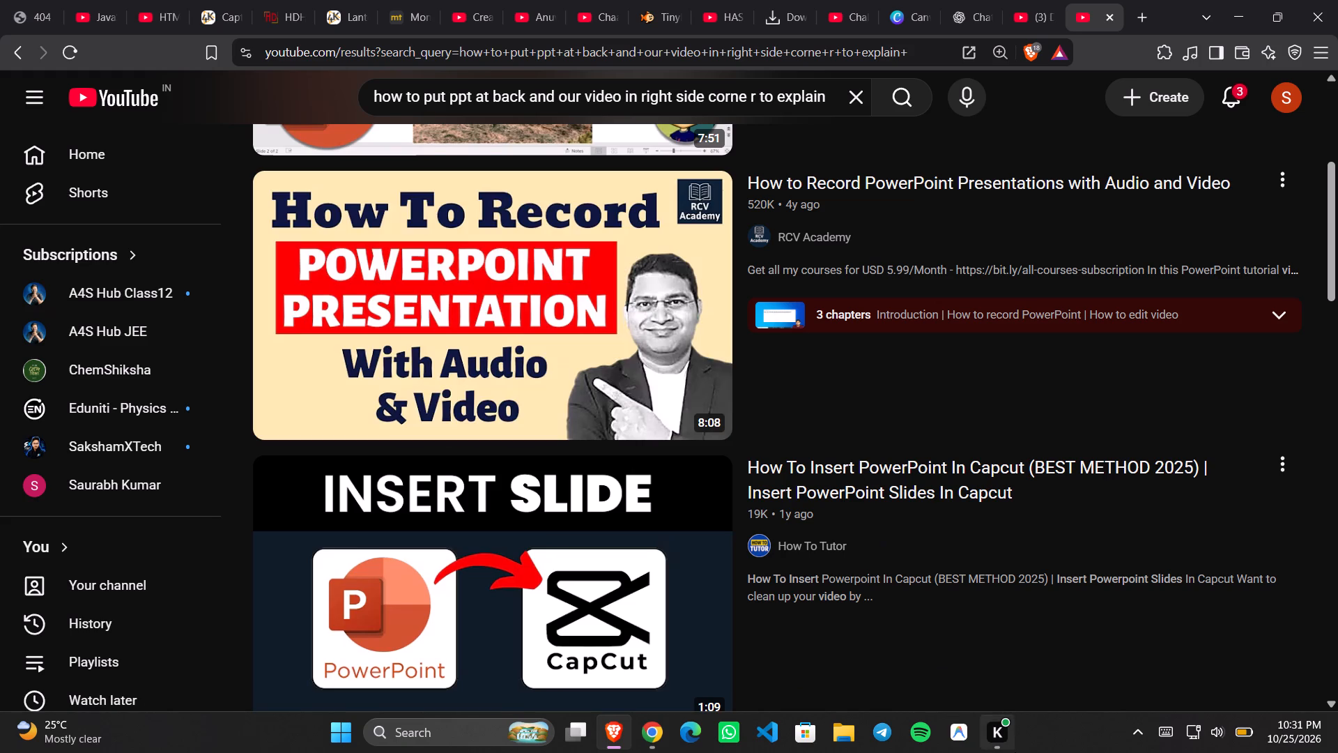
pyautogui.click(624, 351)
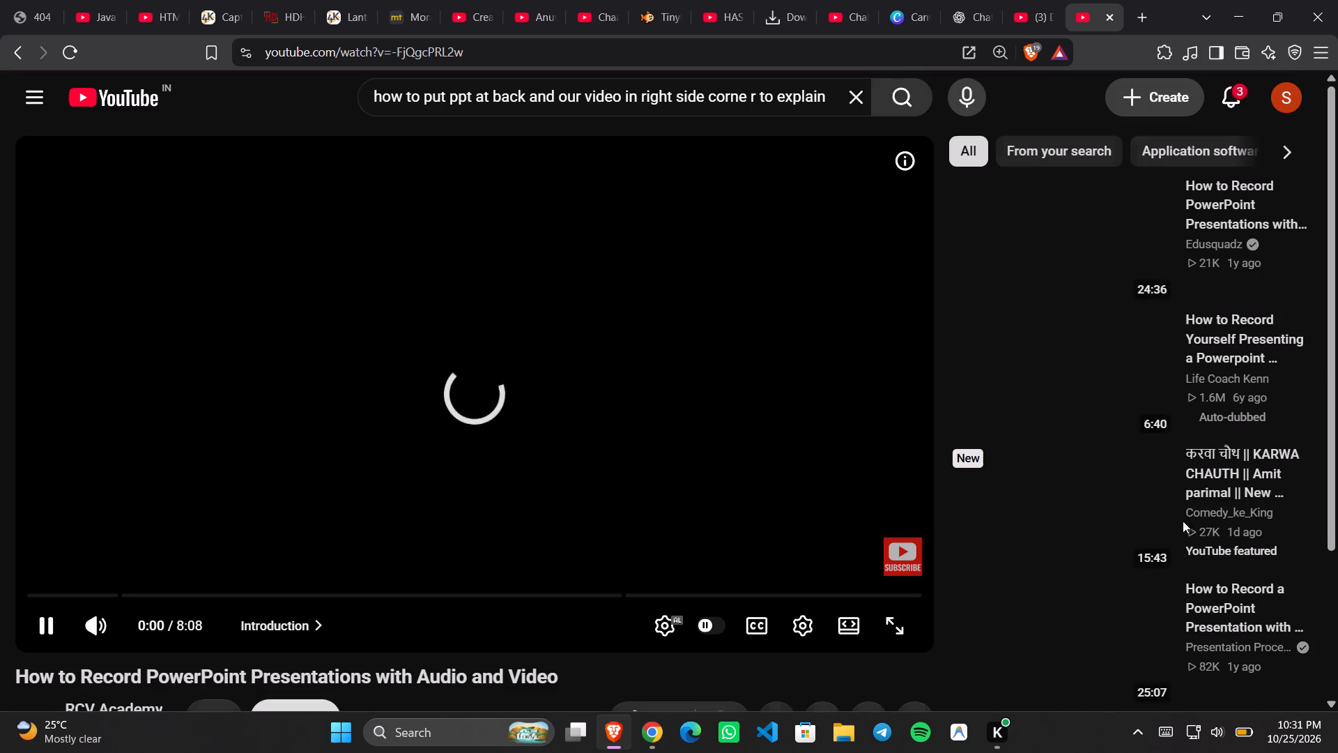
# Lower the system sound volume slightly to just below the middle of its range.
pyautogui.click(1240, 728)
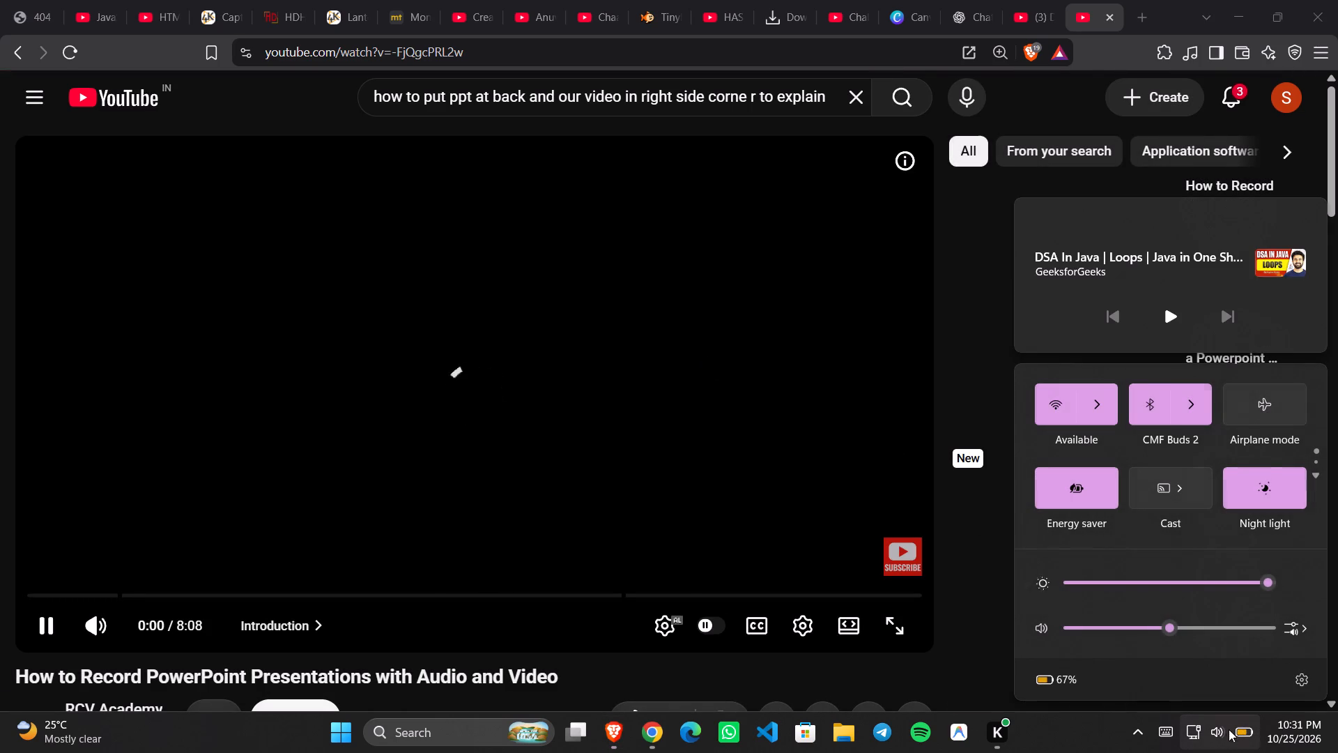
pyautogui.scroll(-4, 1146, 629)
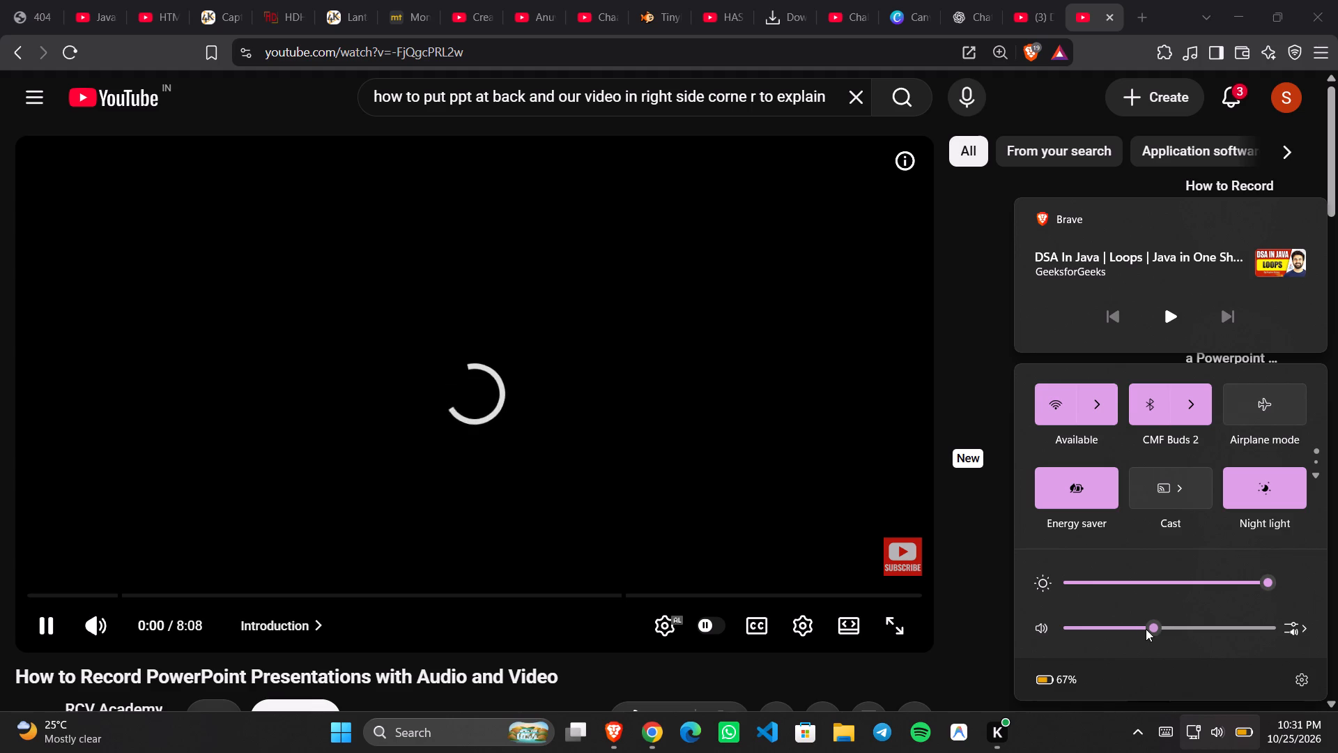
pyautogui.click(1084, 752)
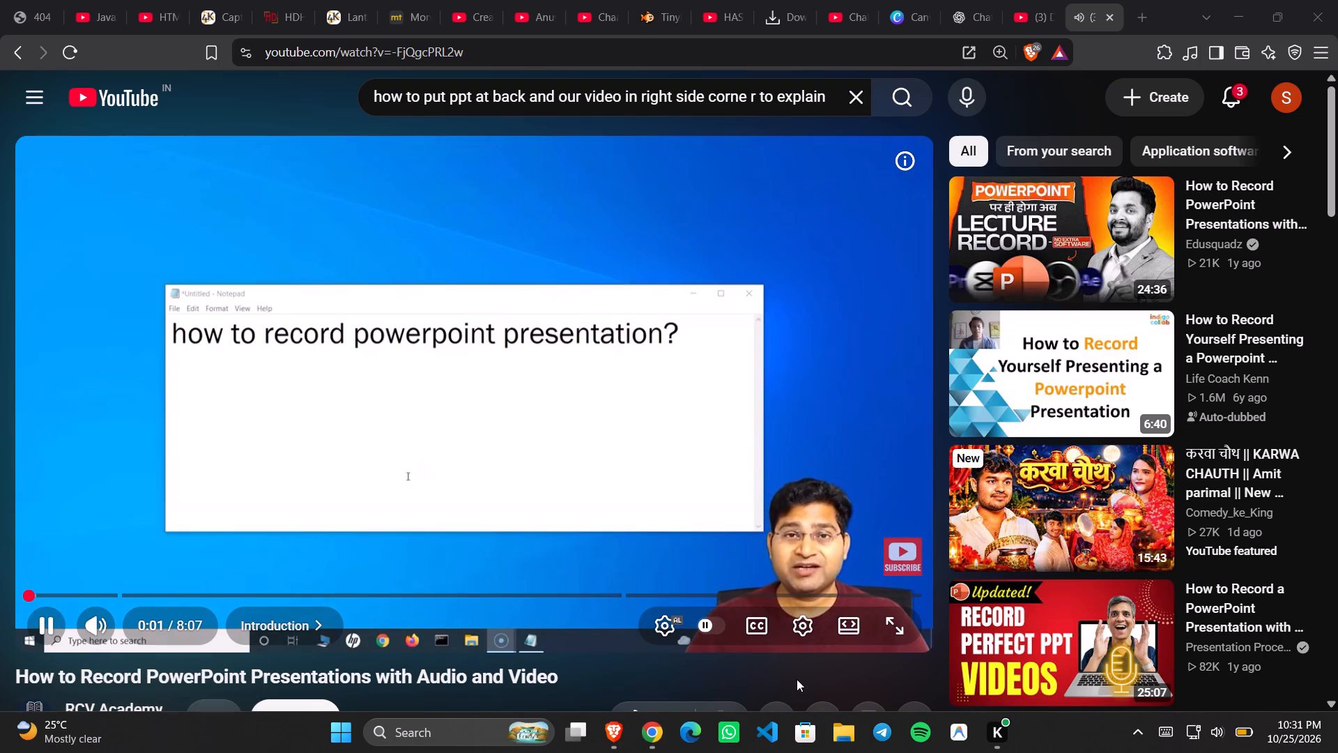
# Set the tutorial video's playback speed to 2.0x.
pyautogui.click(794, 633)
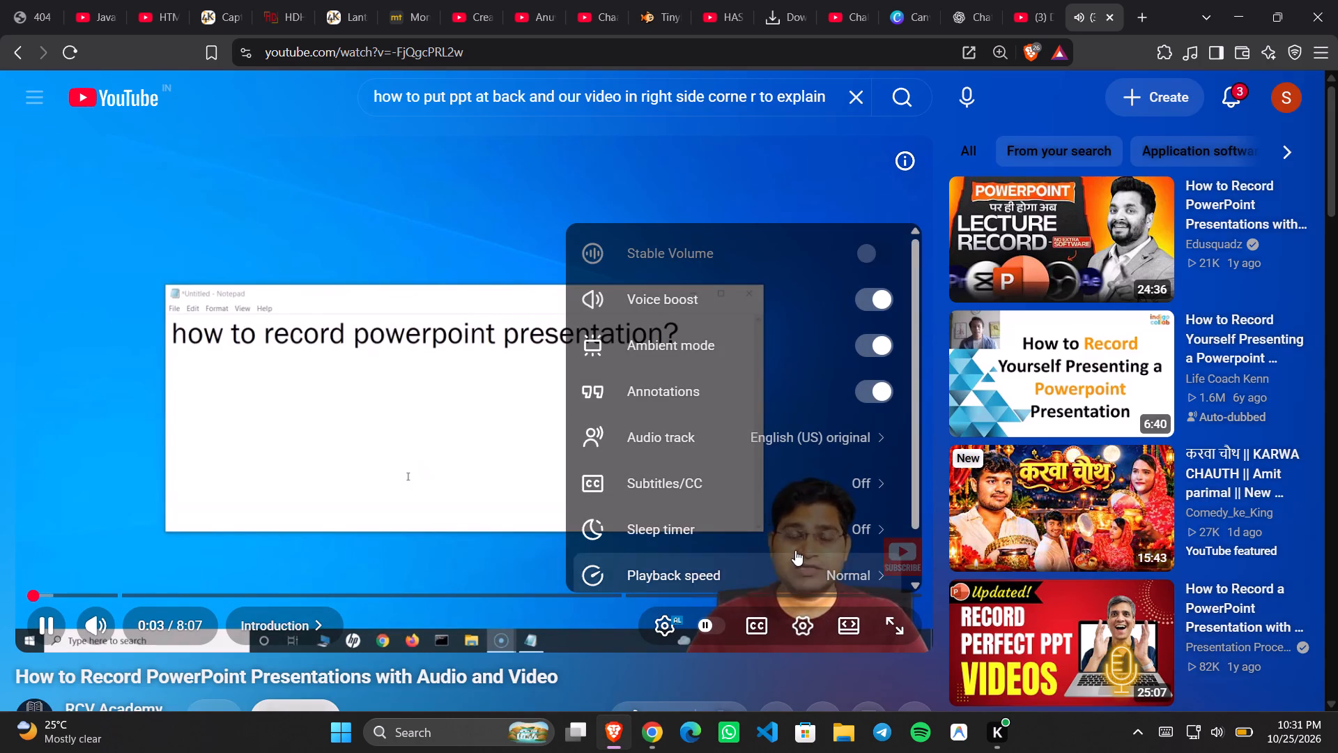
pyautogui.scroll(-2, 795, 550)
pyautogui.click(801, 516)
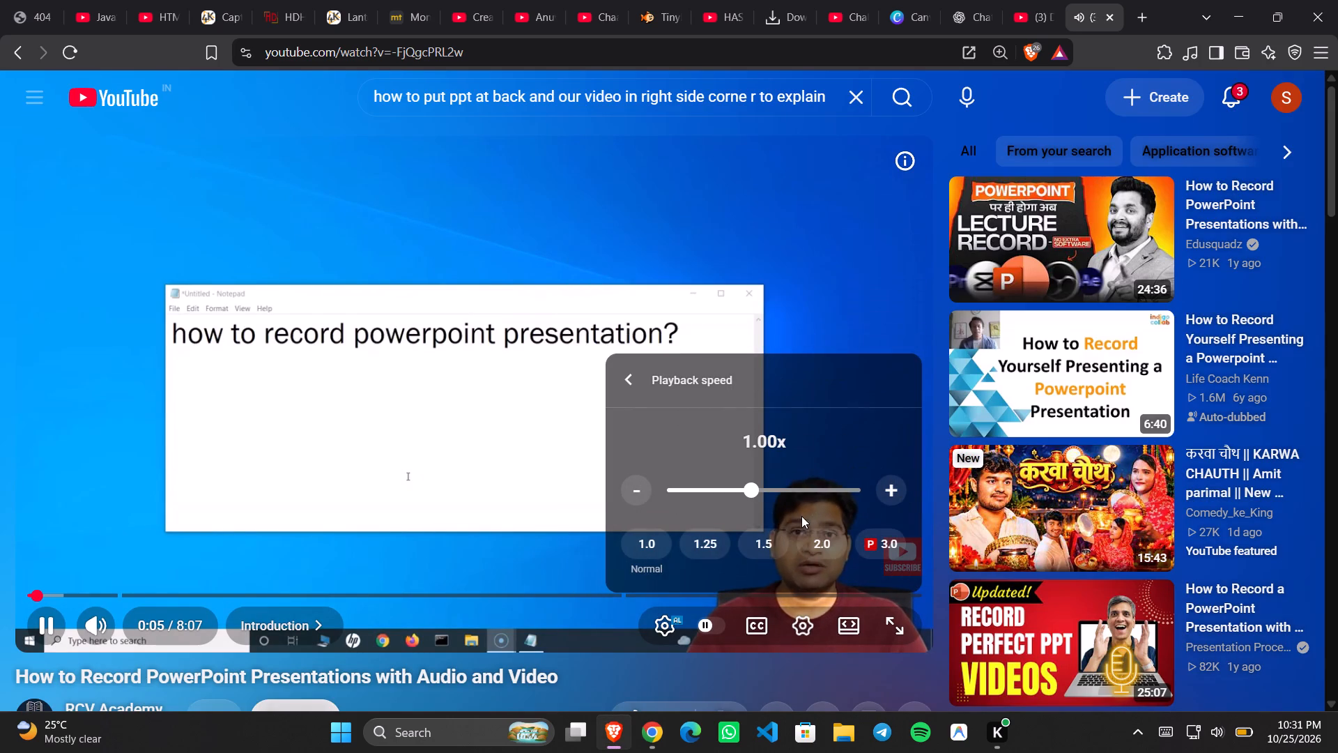
pyautogui.click(800, 538)
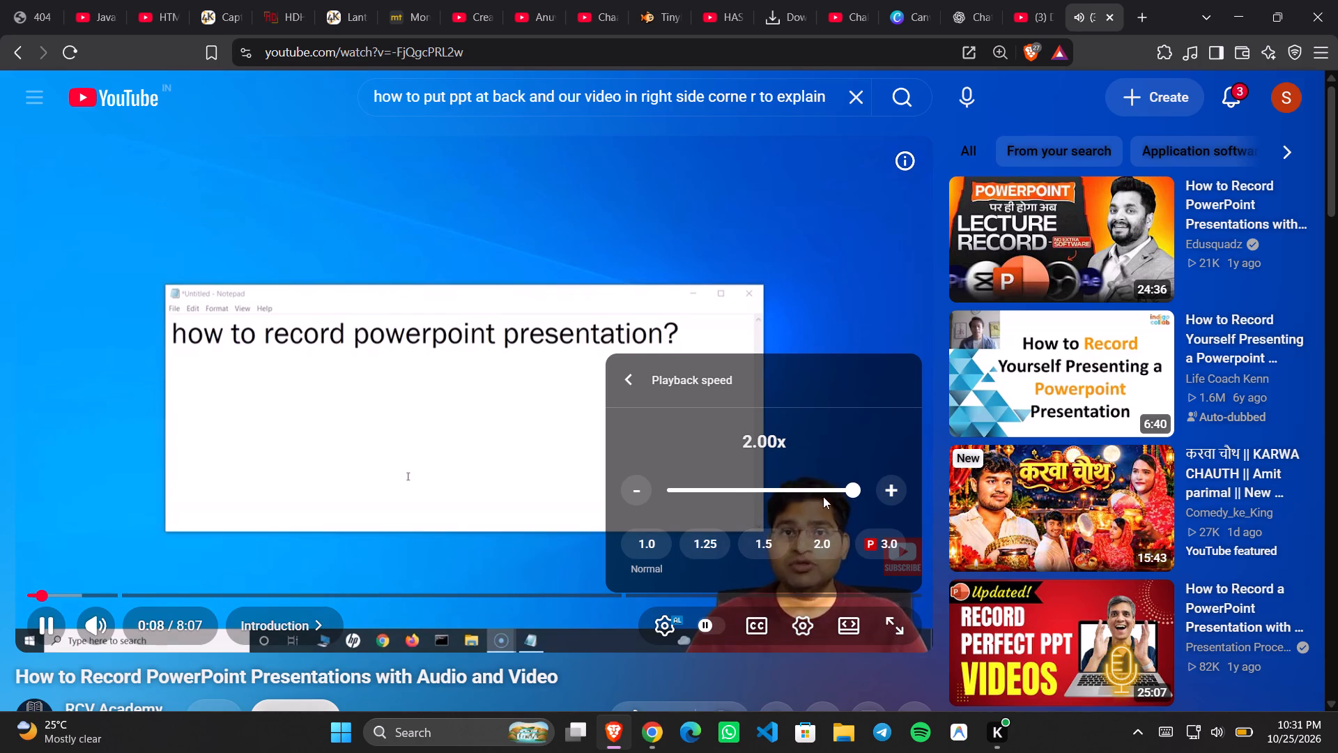
pyautogui.click(811, 671)
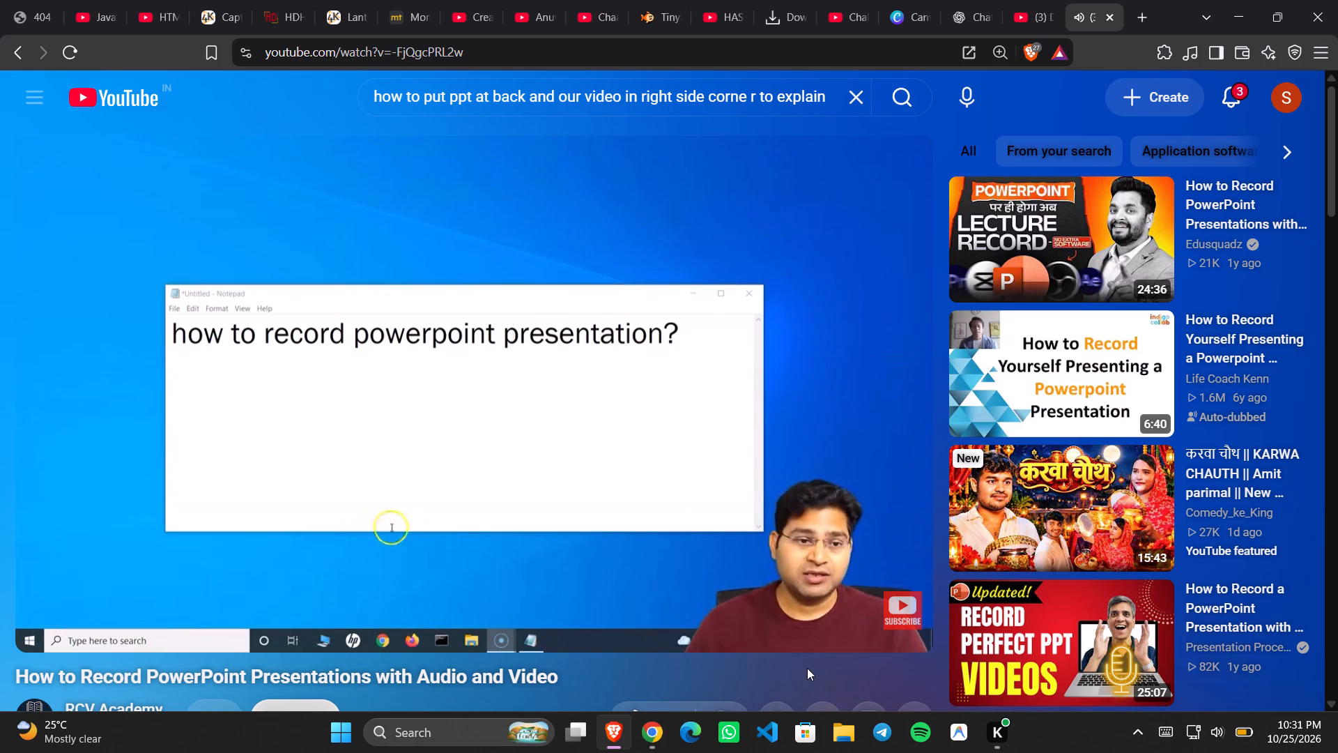
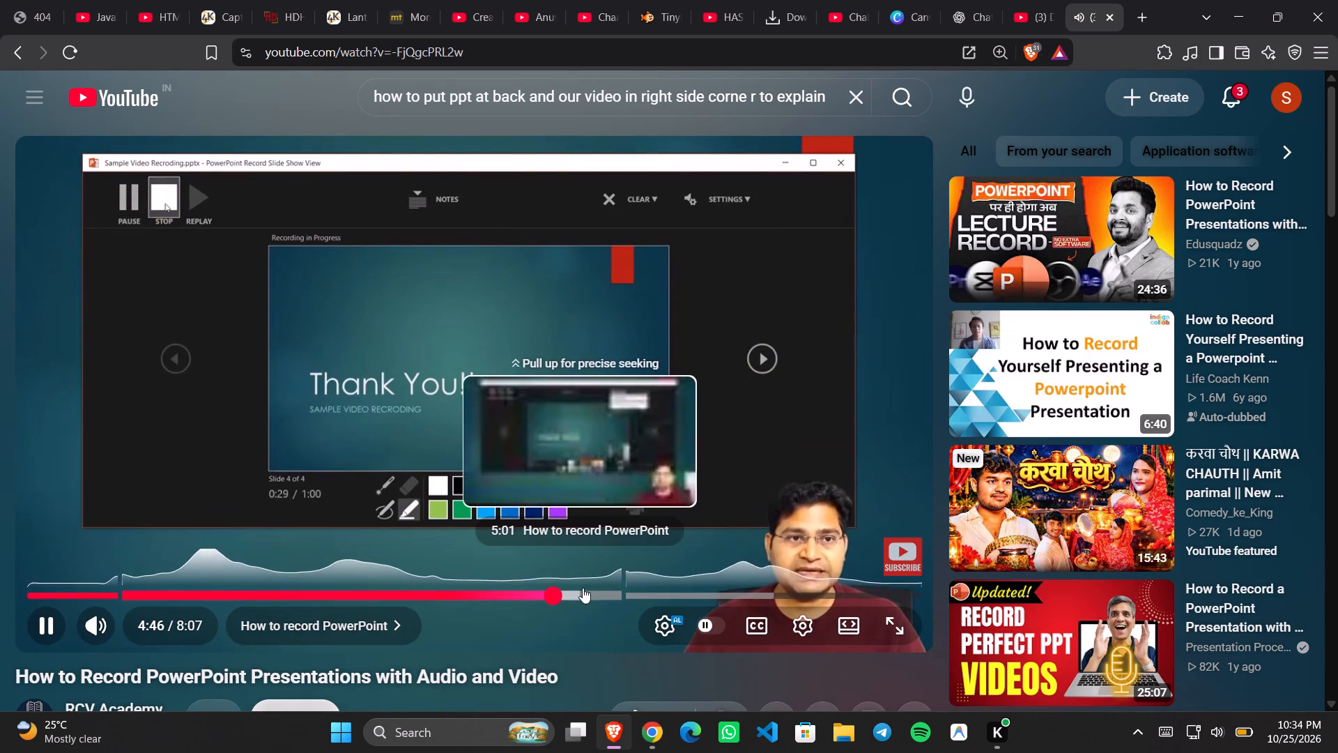
# Skip through the rest of the PowerPoint recording video, watching how the recording is edited, saved and exported, and pause near the end.
pyautogui.moveTo(589, 591); pyautogui.dragTo(597, 593)
pyautogui.click(616, 597)
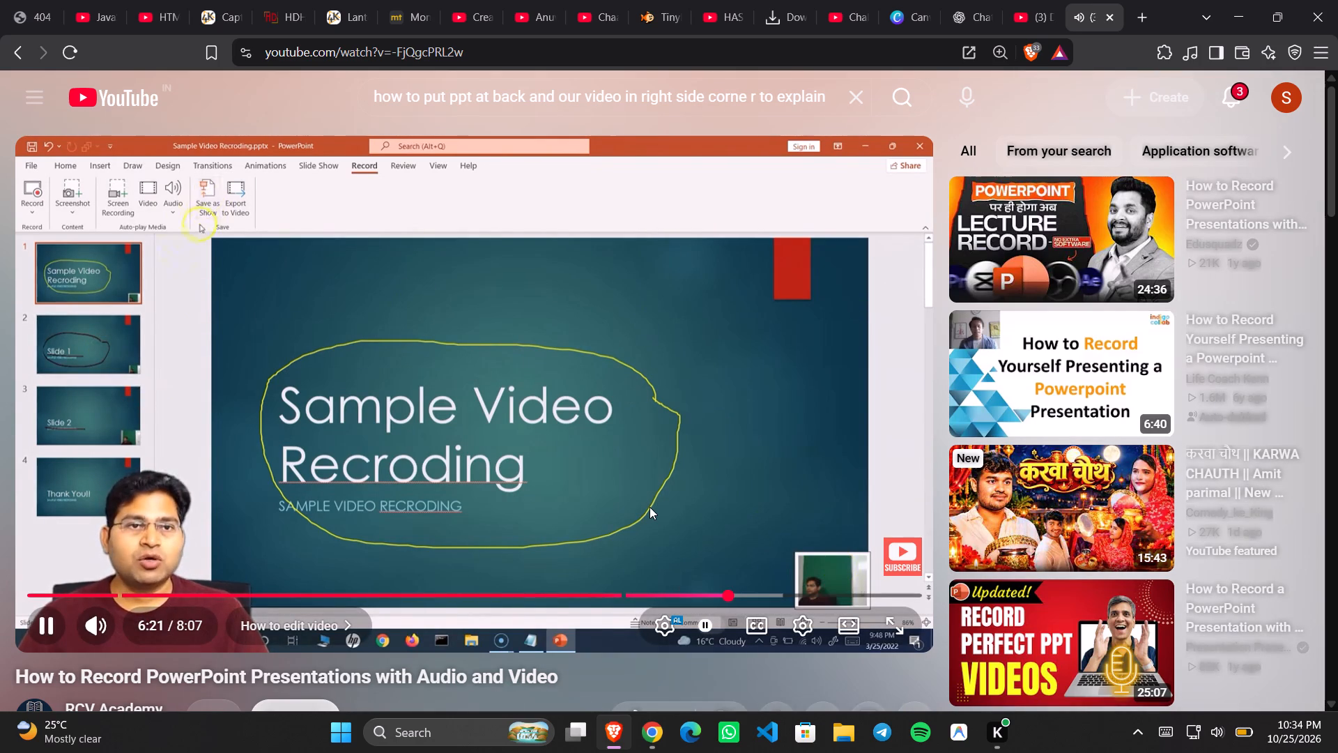
pyautogui.click(648, 494)
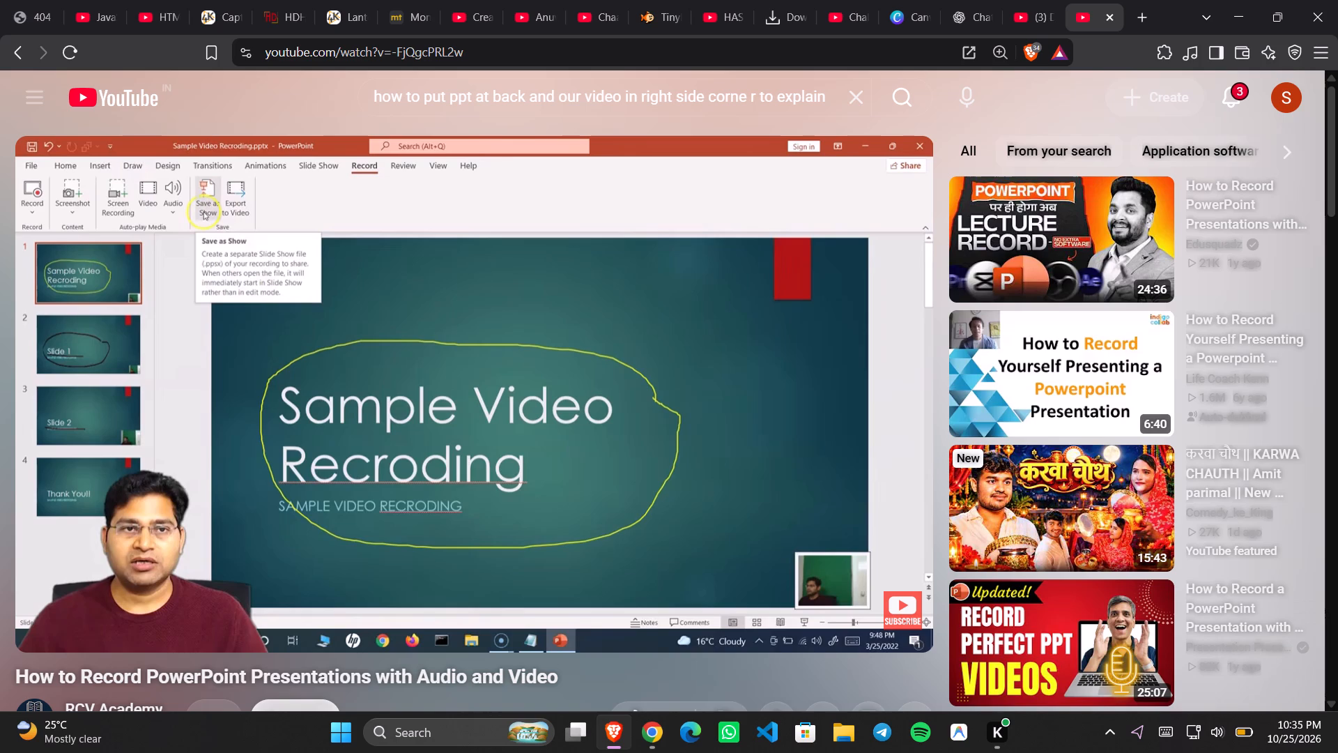
pyautogui.click(461, 419)
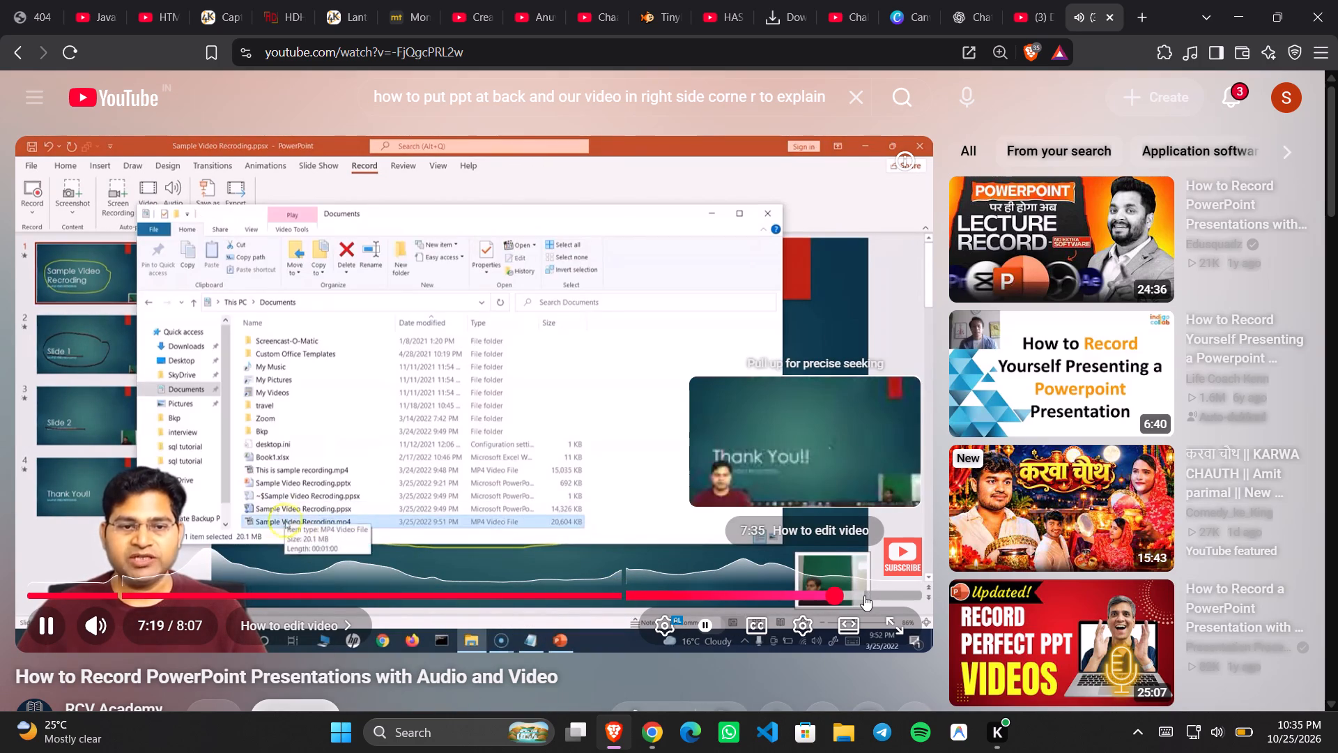
pyautogui.click(878, 600)
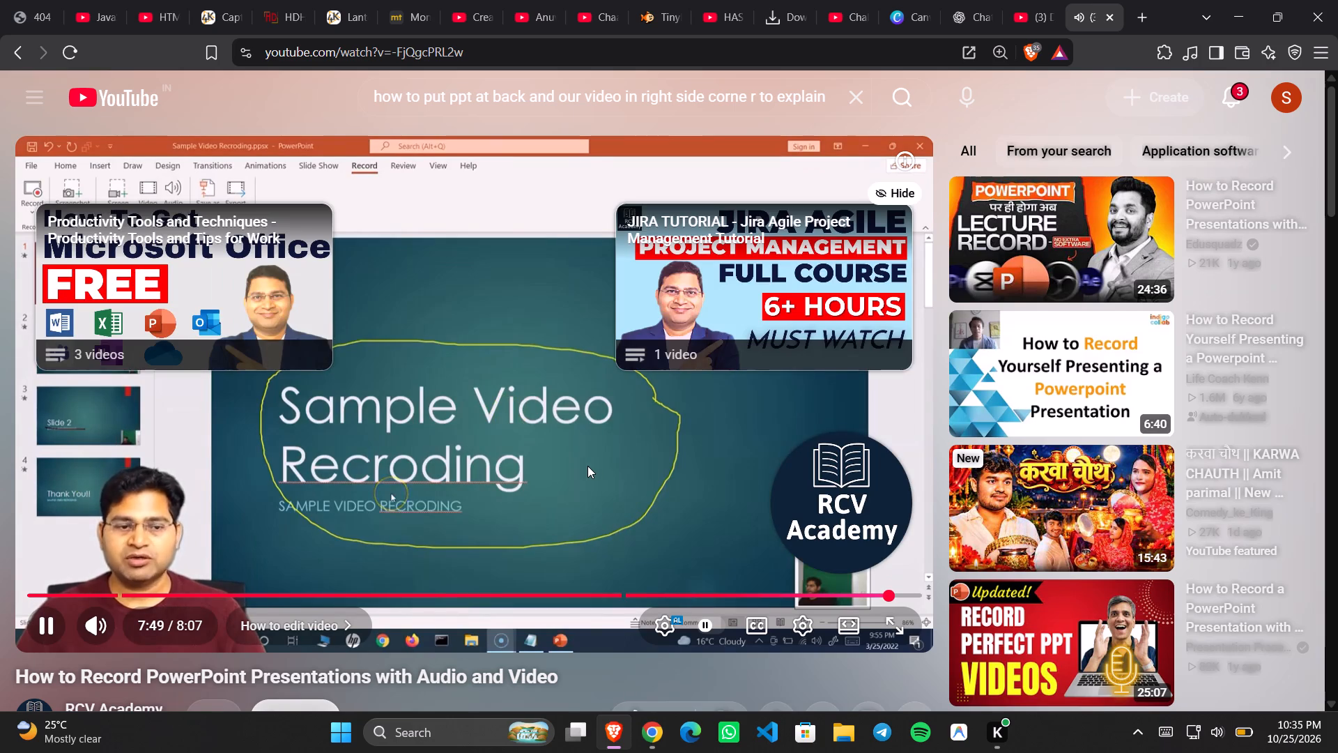
pyautogui.click(500, 469)
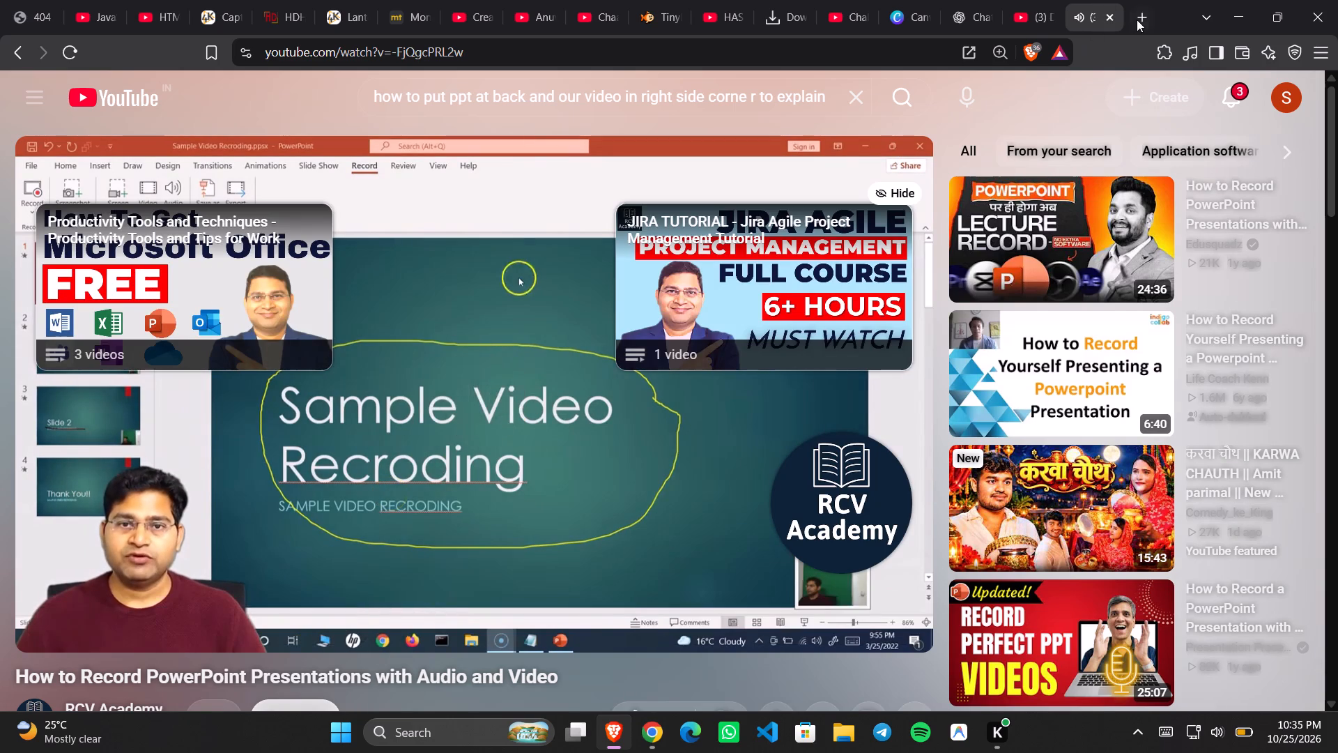
# Open YouTube in a new browser tab and search for "how to add my phone camera to laptop".
pyautogui.click(1137, 20)
pyautogui.click(730, 163)
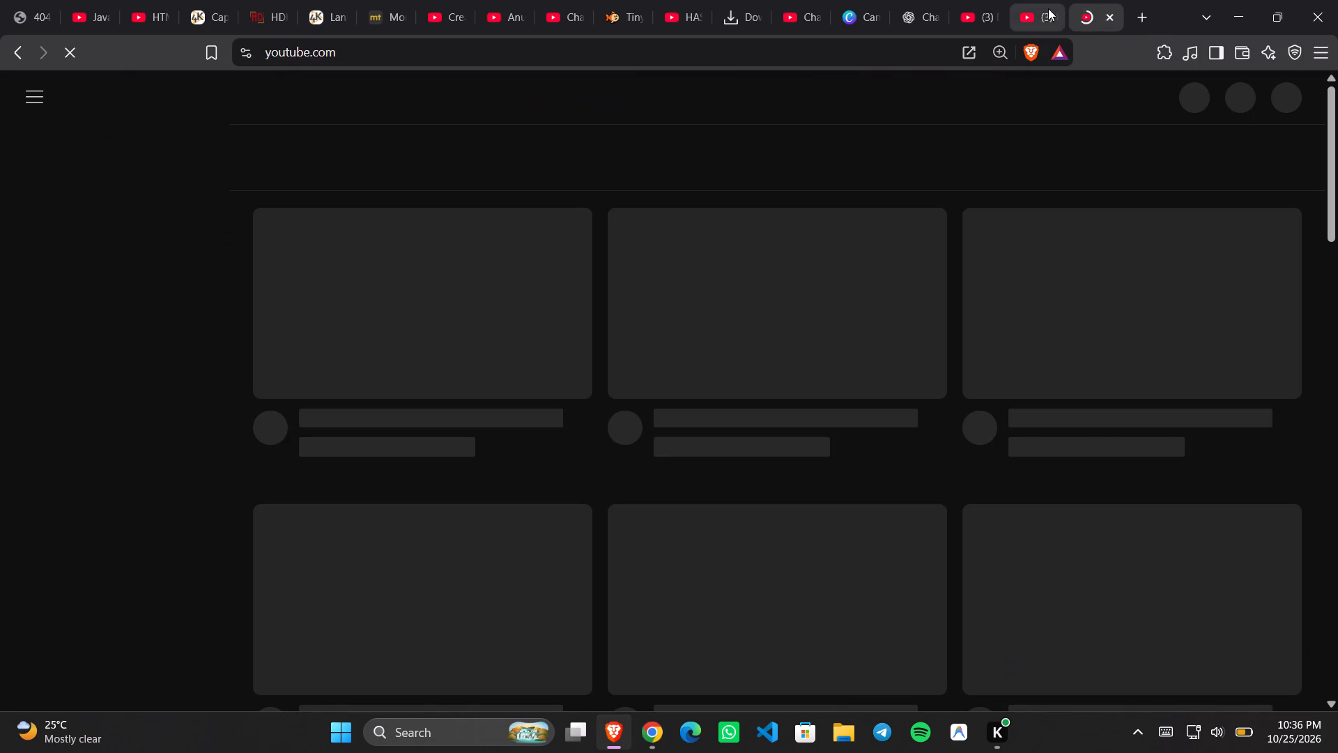
pyautogui.click(711, 97)
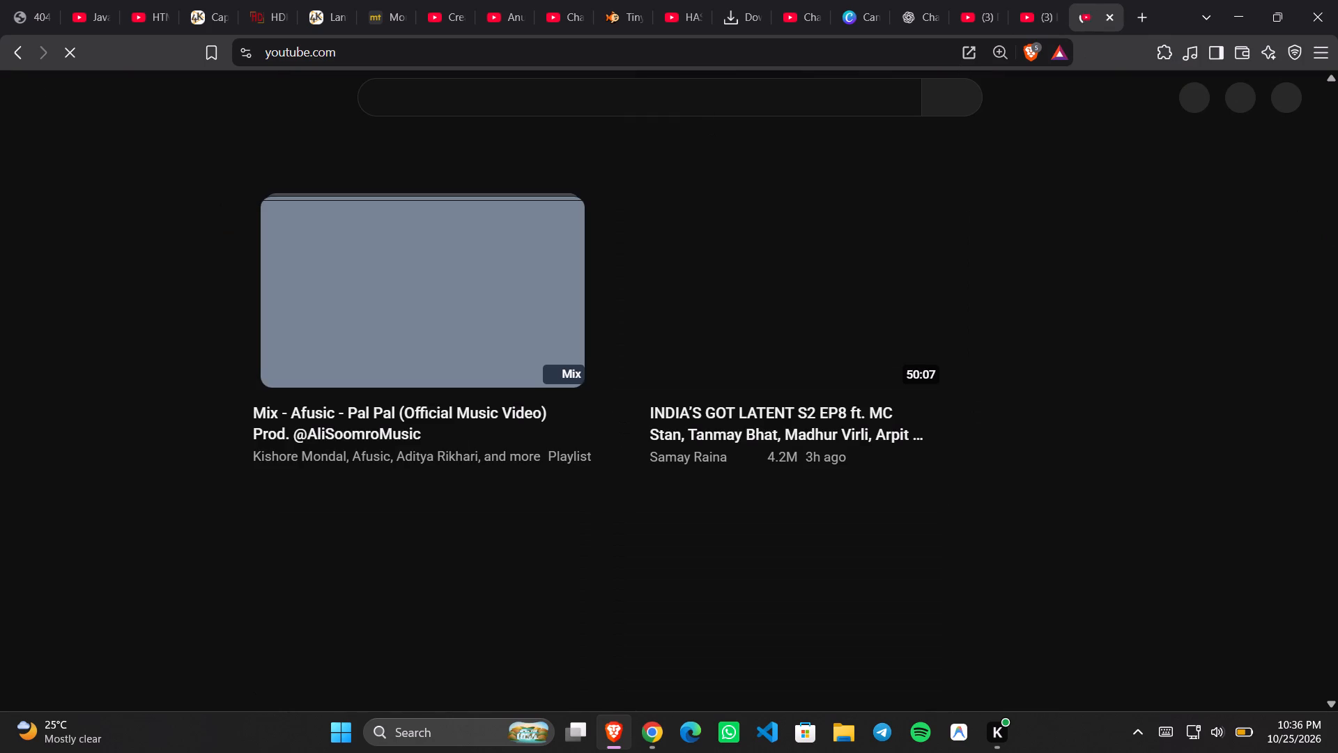
pyautogui.write('how tonn')
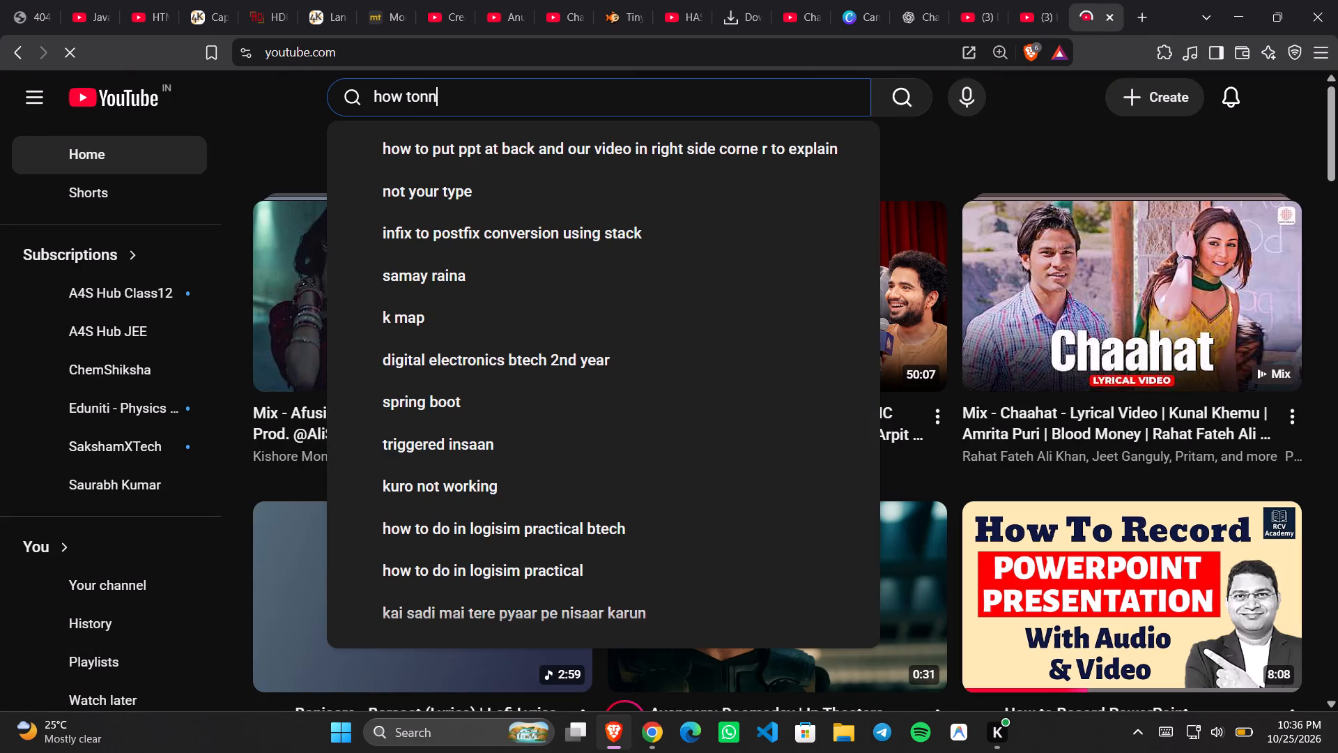
pyautogui.press('BackSpace')
pyautogui.press('BackSpace')
pyautogui.press('space')
pyautogui.write('add my poh')
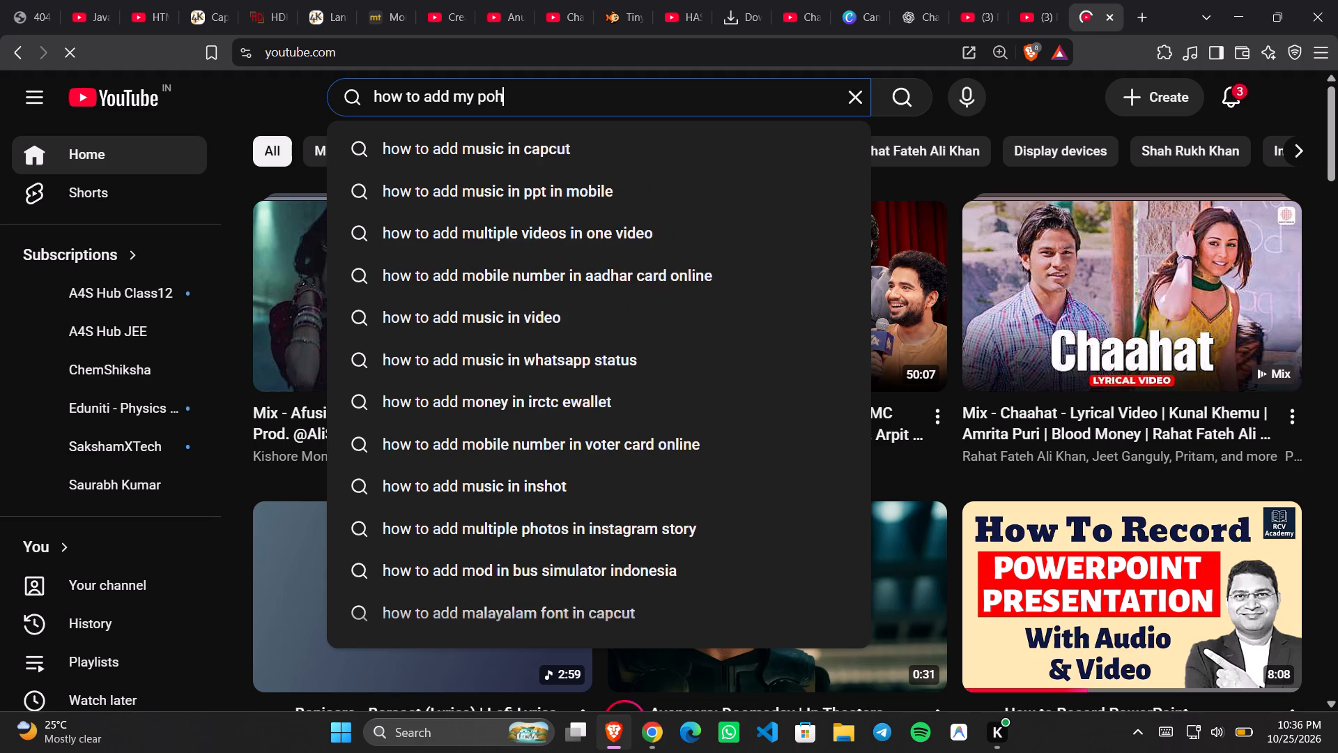
pyautogui.press('BackSpace')
pyautogui.press('BackSpace')
pyautogui.write('hone camera ro')
pyautogui.press('space')
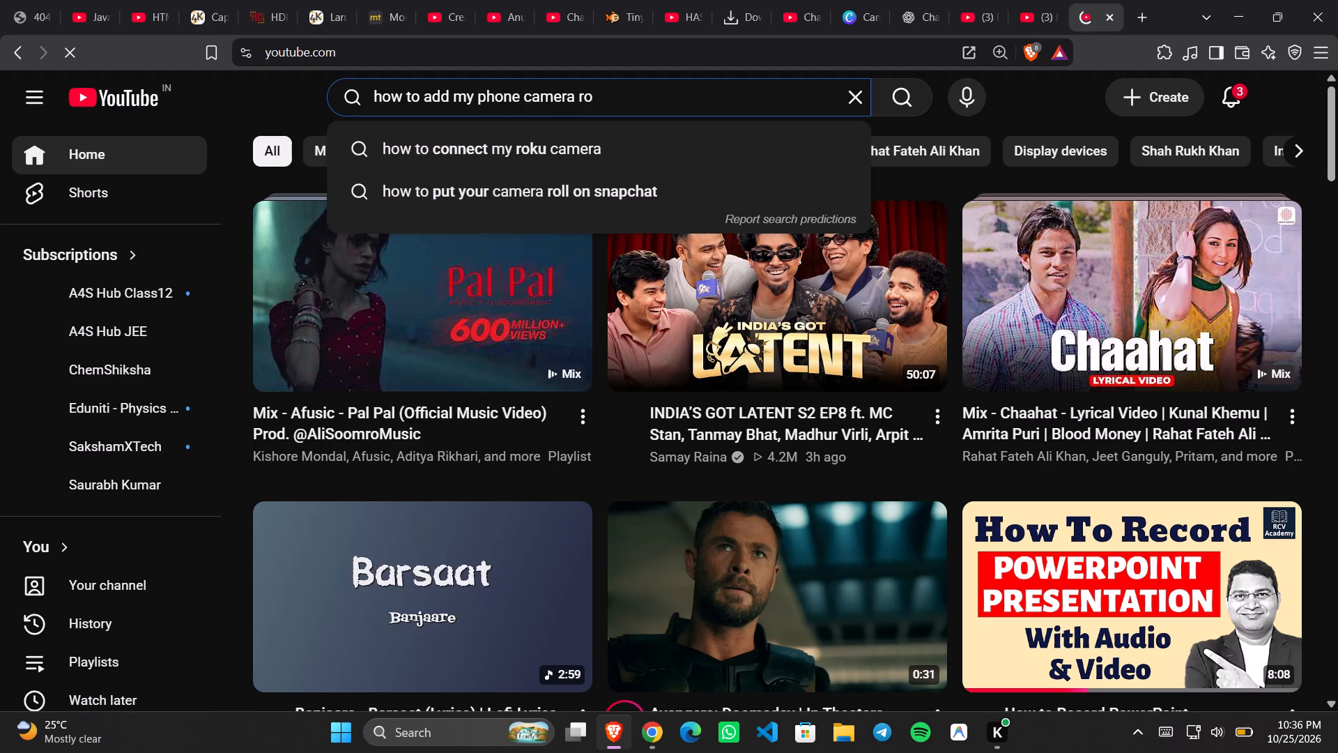
pyautogui.press('BackSpace')
pyautogui.press('BackSpace')
pyautogui.press('BackSpace')
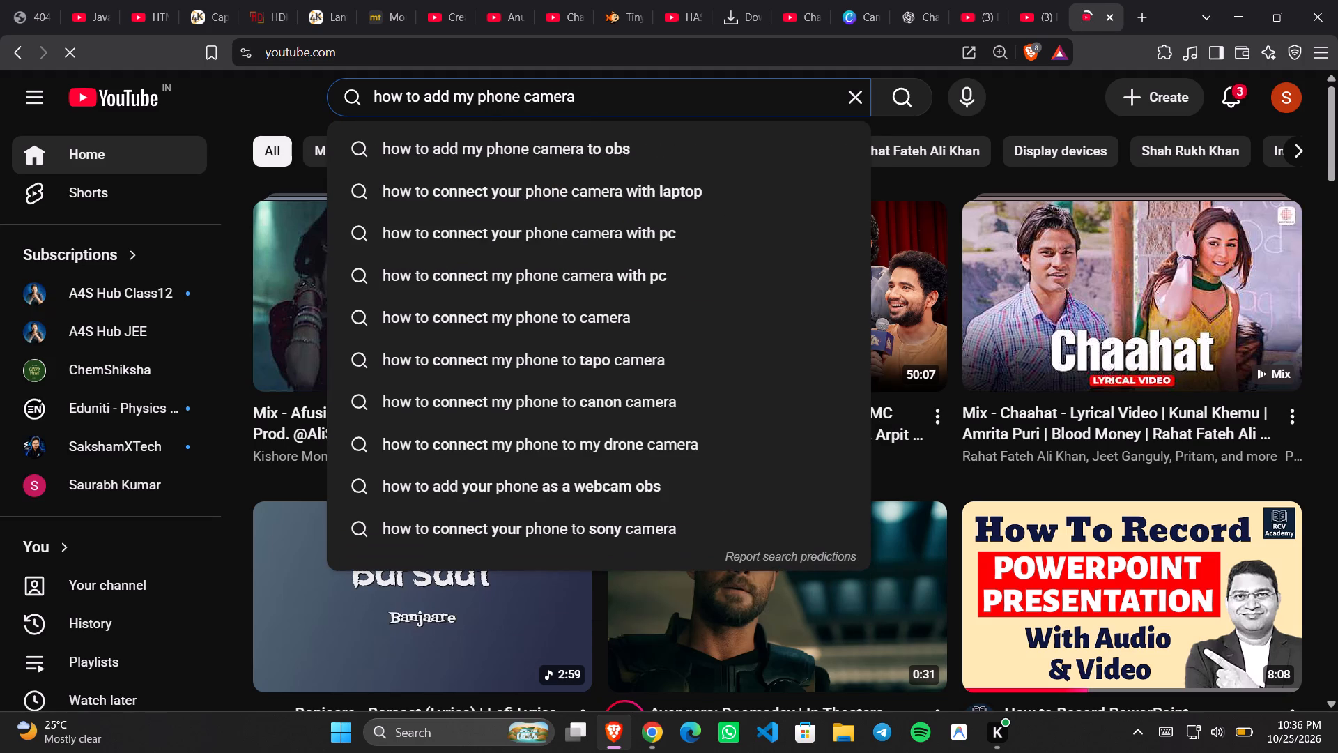
pyautogui.write('to')
pyautogui.press('space')
pyautogui.write('laptop')
pyautogui.press('Return')
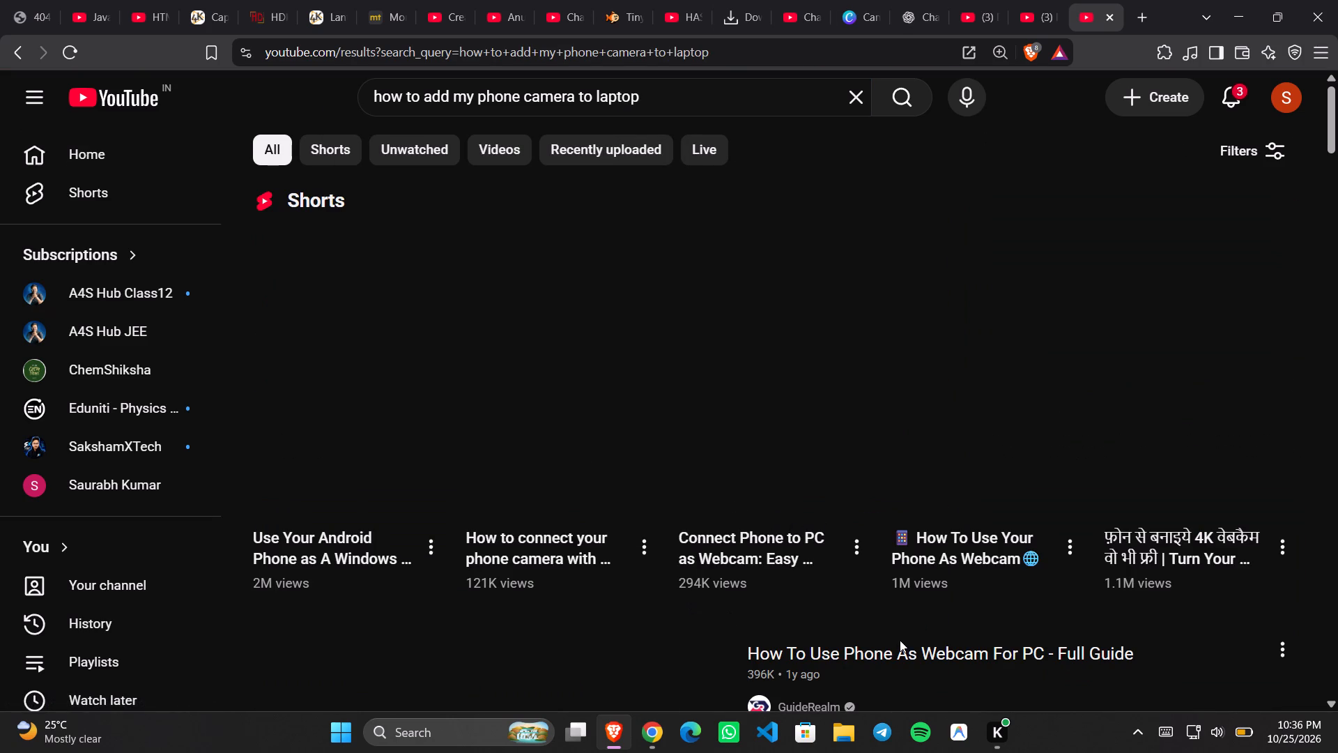
# Watch the beebomco Short on using an Android phone as a Windows webcam, replaying the start and the laptop demo around 0:26.
pyautogui.click(355, 445)
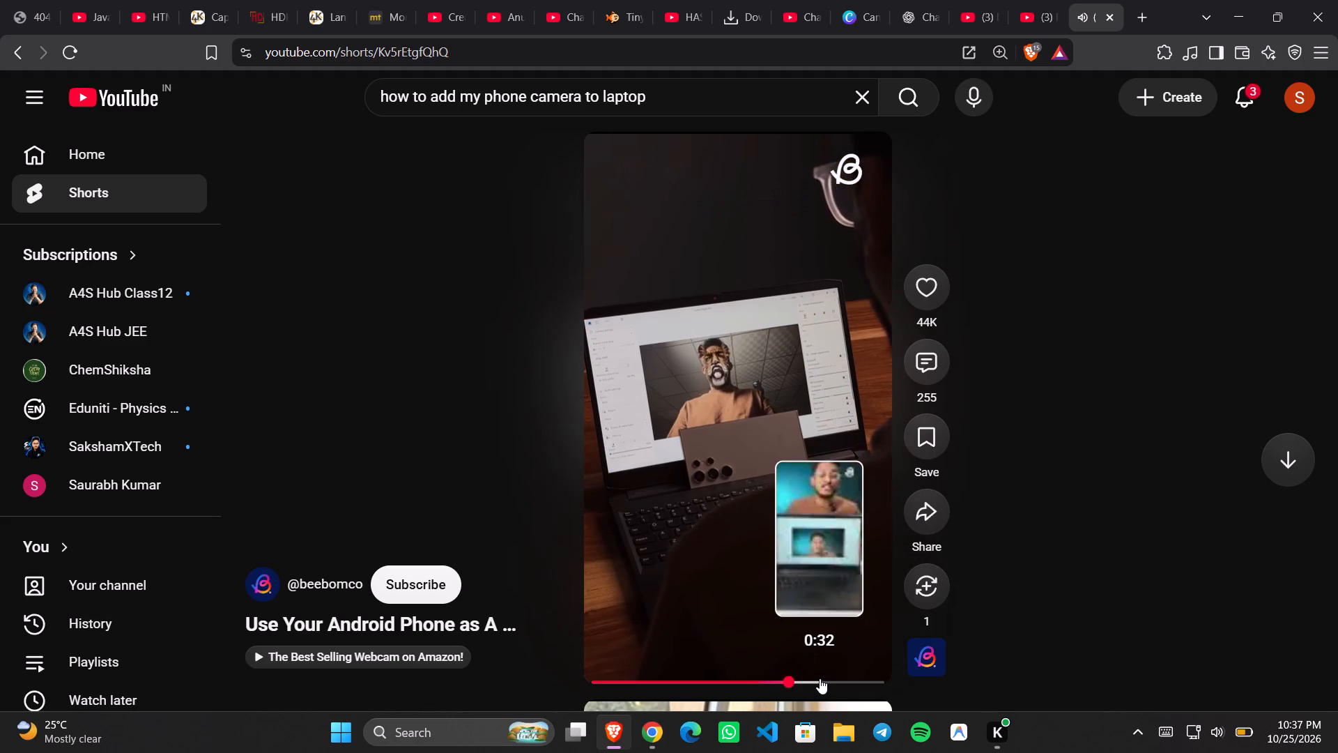
pyautogui.moveTo(820, 678); pyautogui.dragTo(840, 681)
pyautogui.click(599, 685)
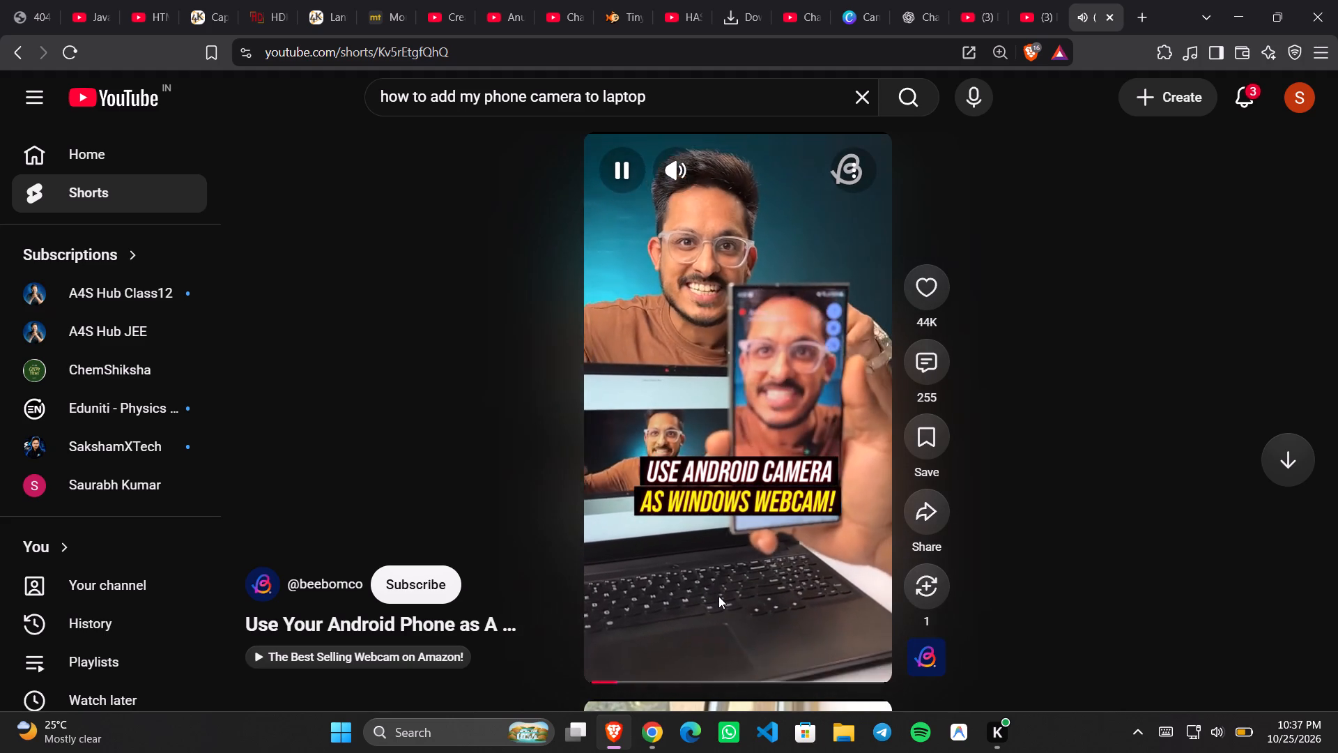
pyautogui.click(778, 671)
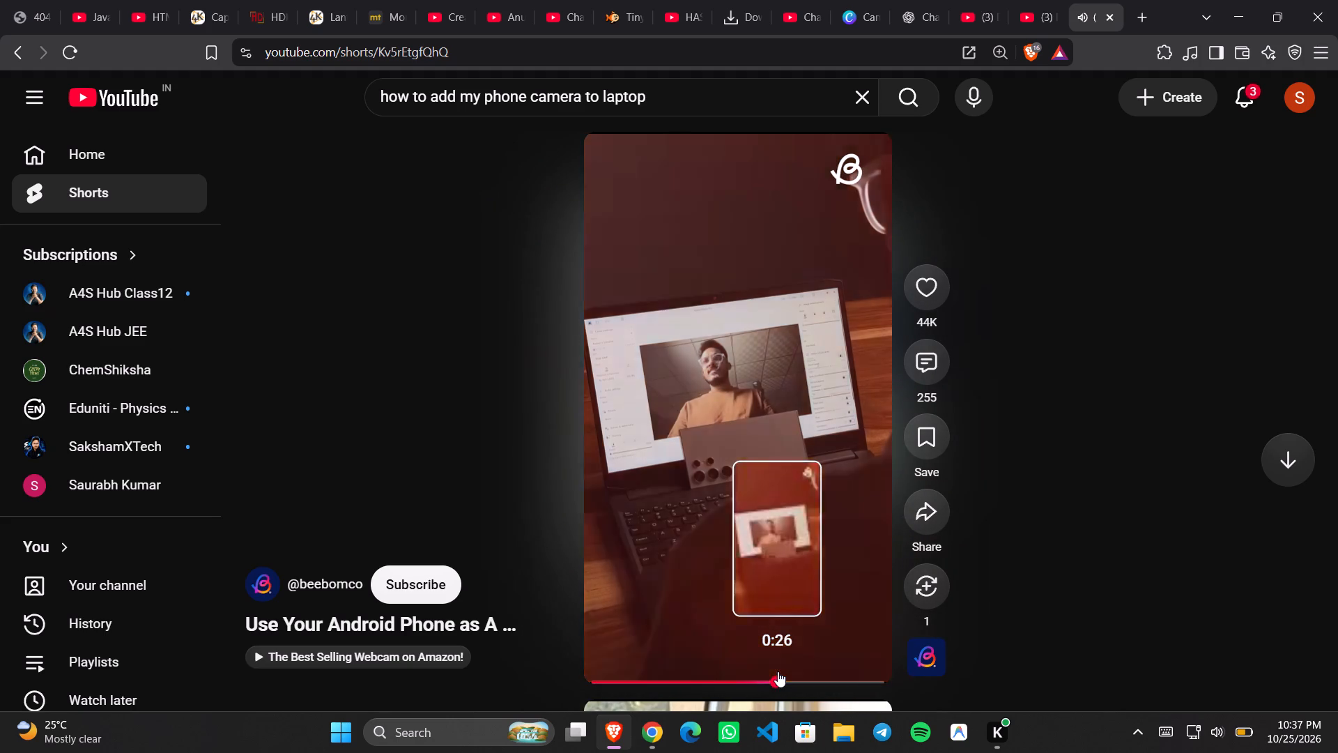
pyautogui.click(774, 568)
# Switch to Microsoft Store, search for "camo studio", and start installing Camo Studio.
pyautogui.click(813, 742)
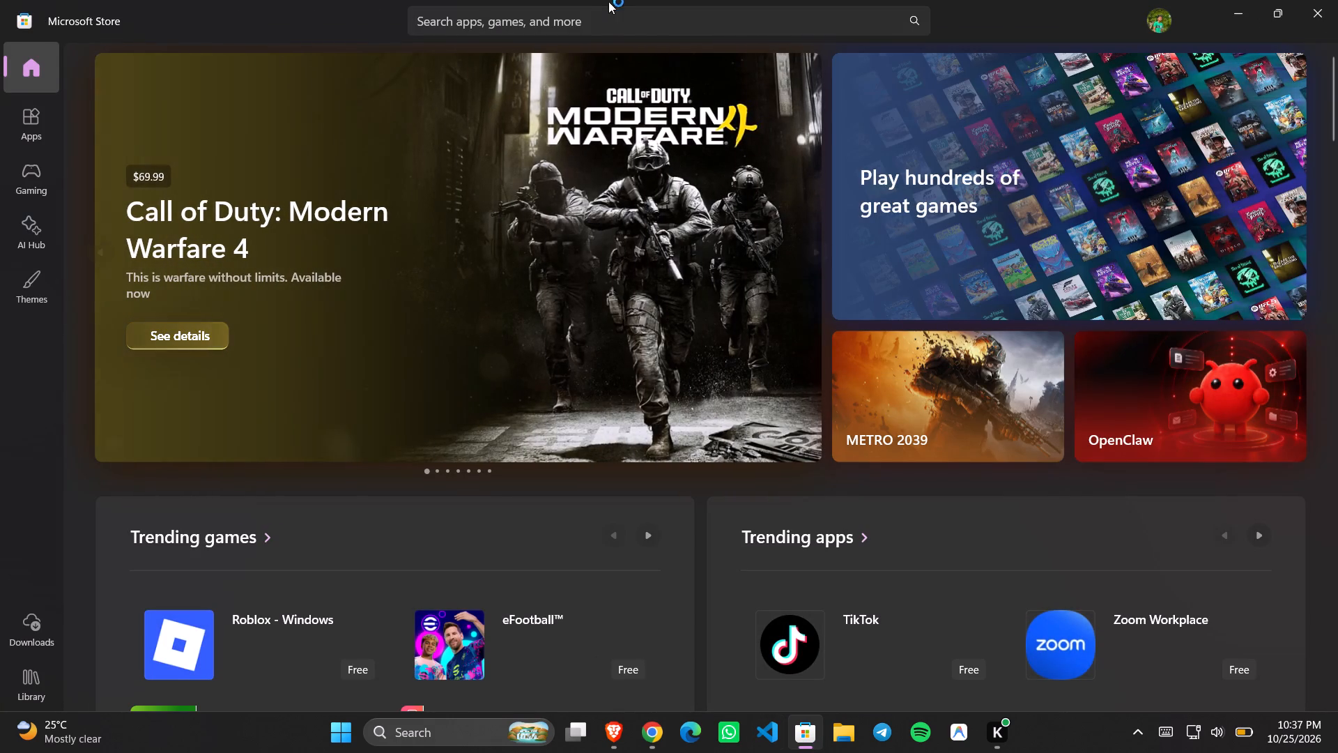
pyautogui.click(608, 23)
pyautogui.write('camo studio')
pyautogui.click(571, 102)
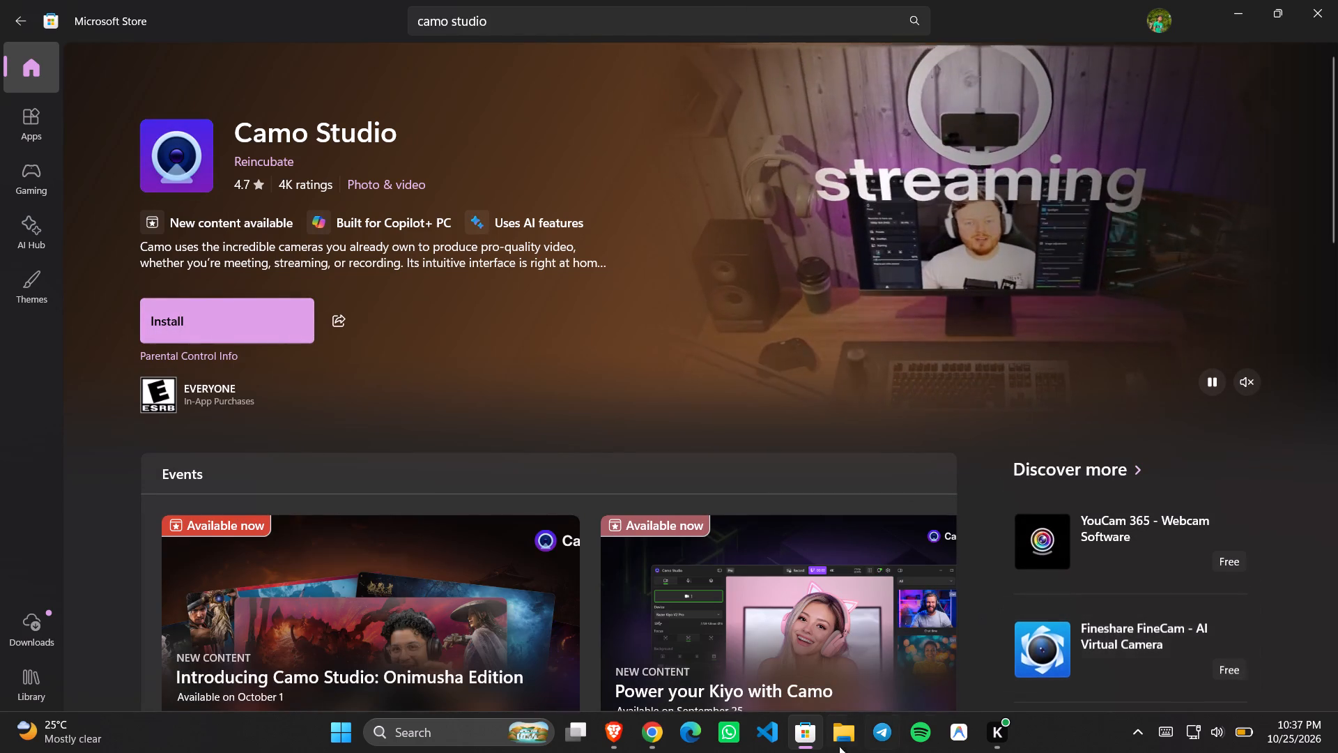
pyautogui.click(245, 326)
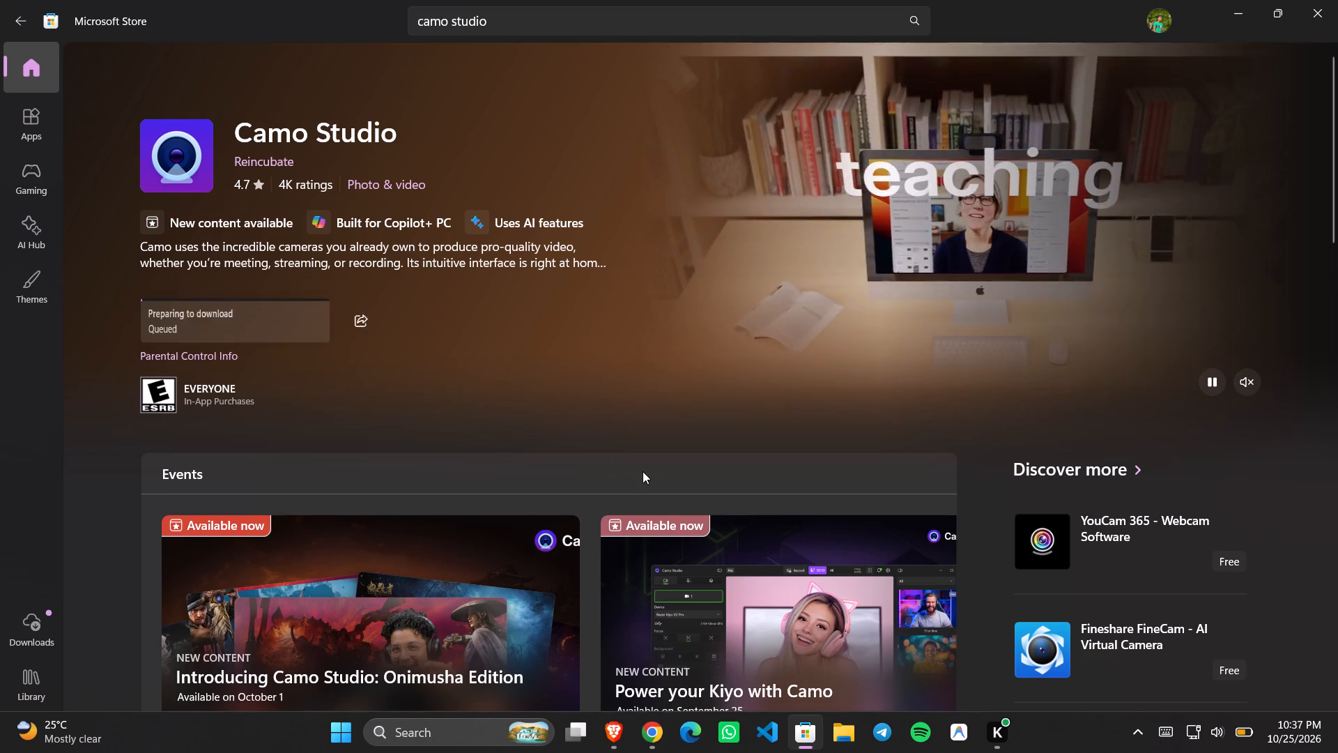
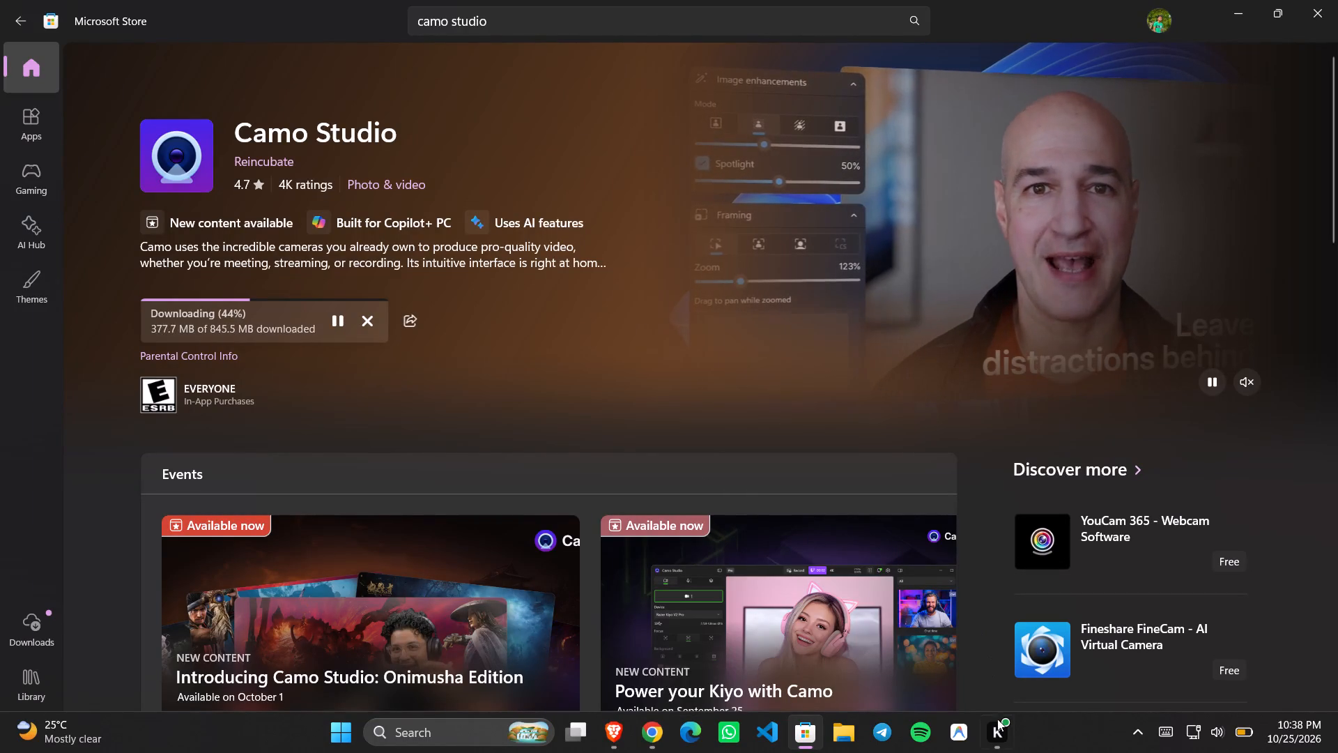
# Switch to the Self and Body Harmony design in Chrome and review its slides through the Conclusion, returning to the title slide.
pyautogui.click(633, 739)
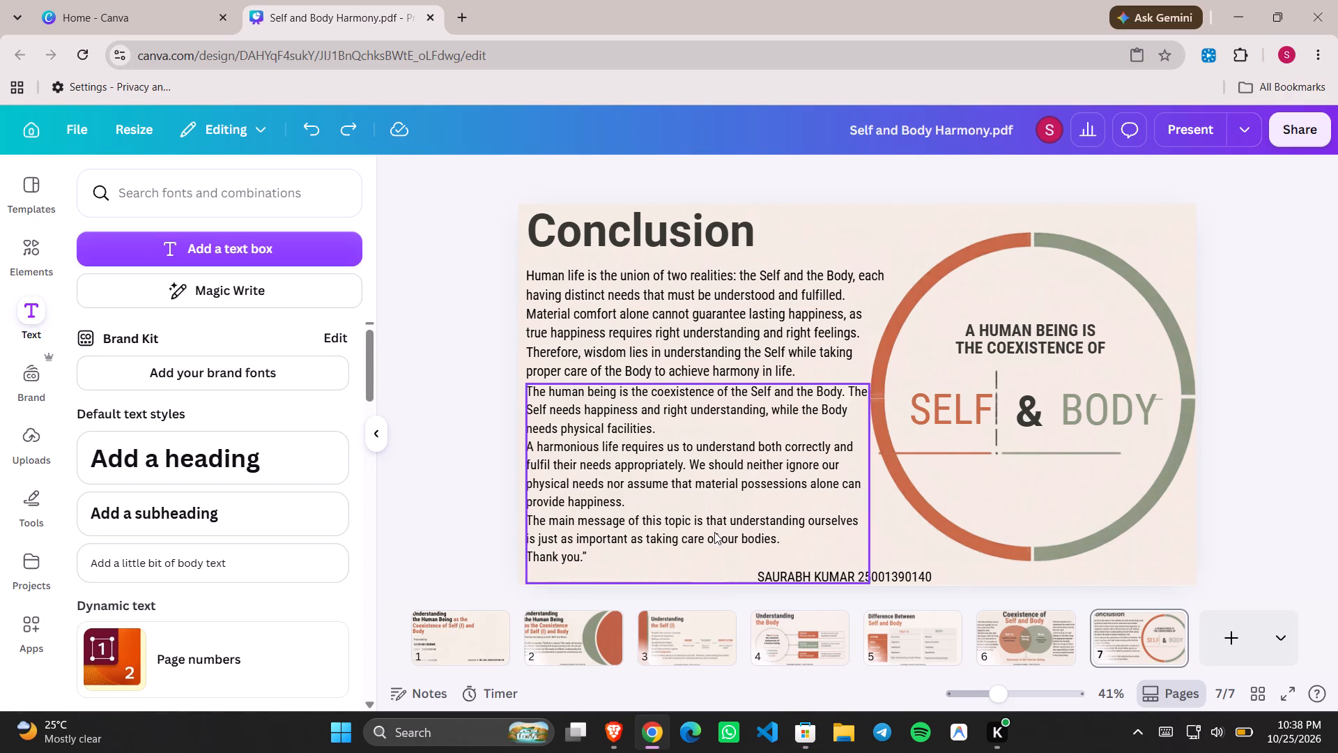
pyautogui.click(432, 631)
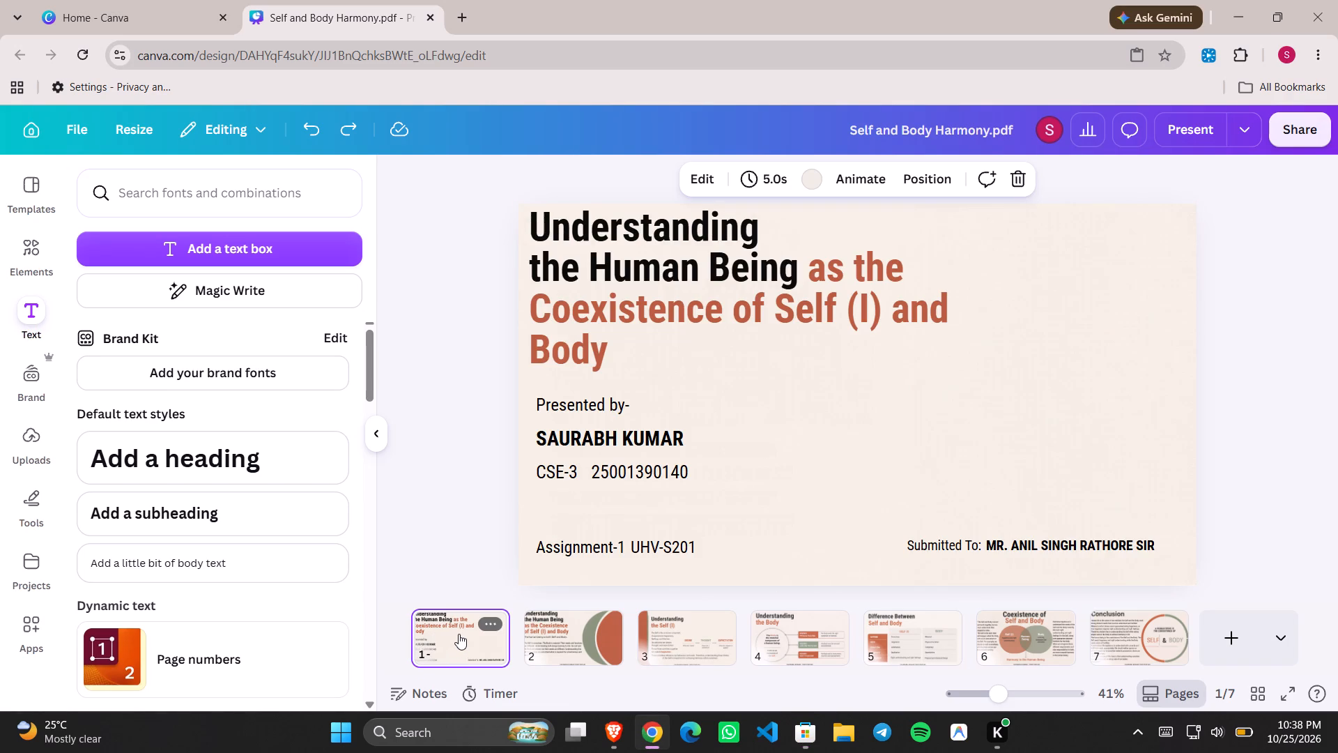
pyautogui.click(607, 654)
pyautogui.click(709, 648)
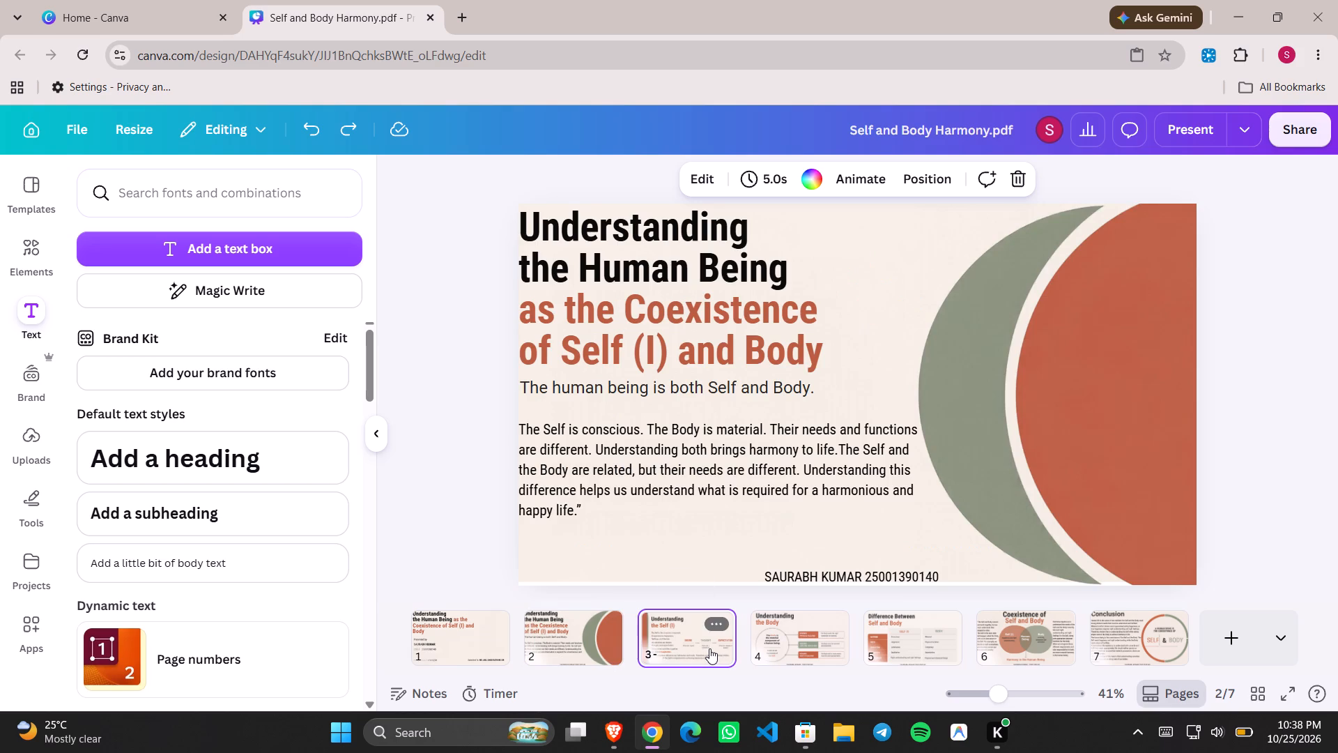
pyautogui.click(778, 636)
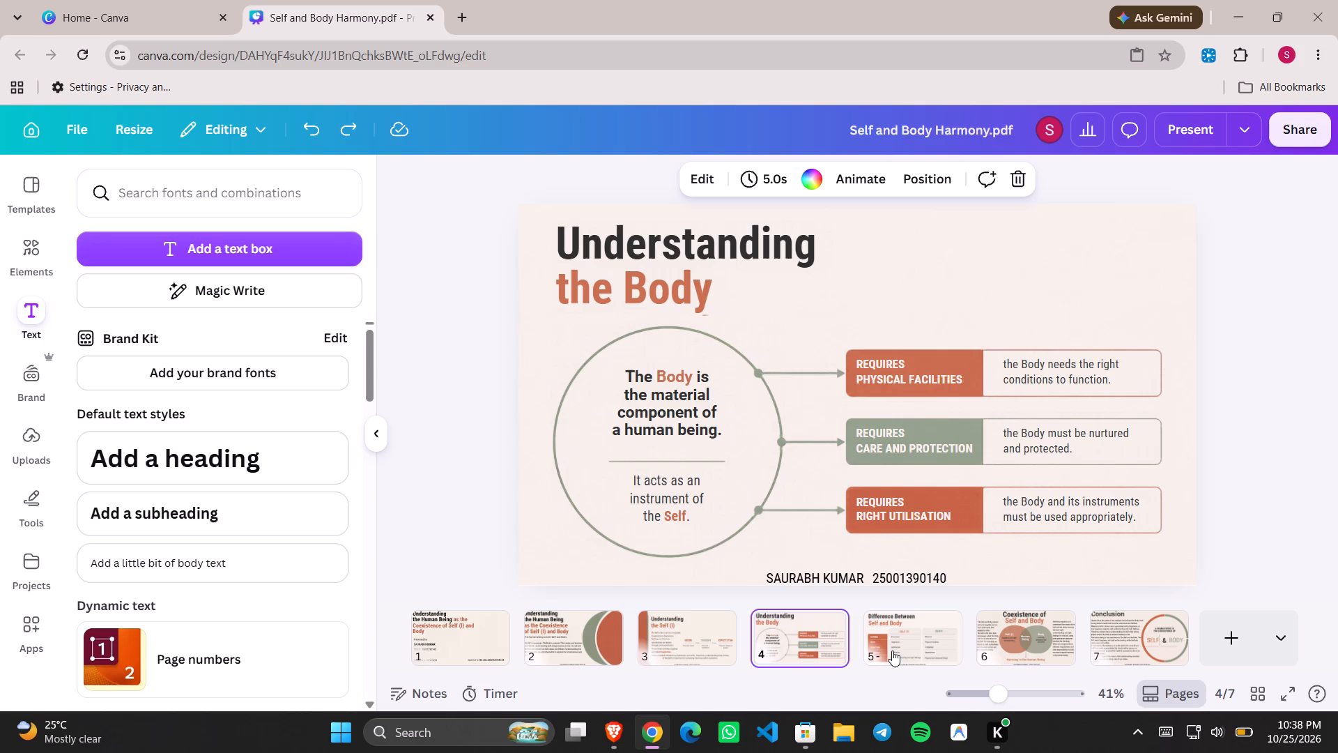
pyautogui.click(892, 651)
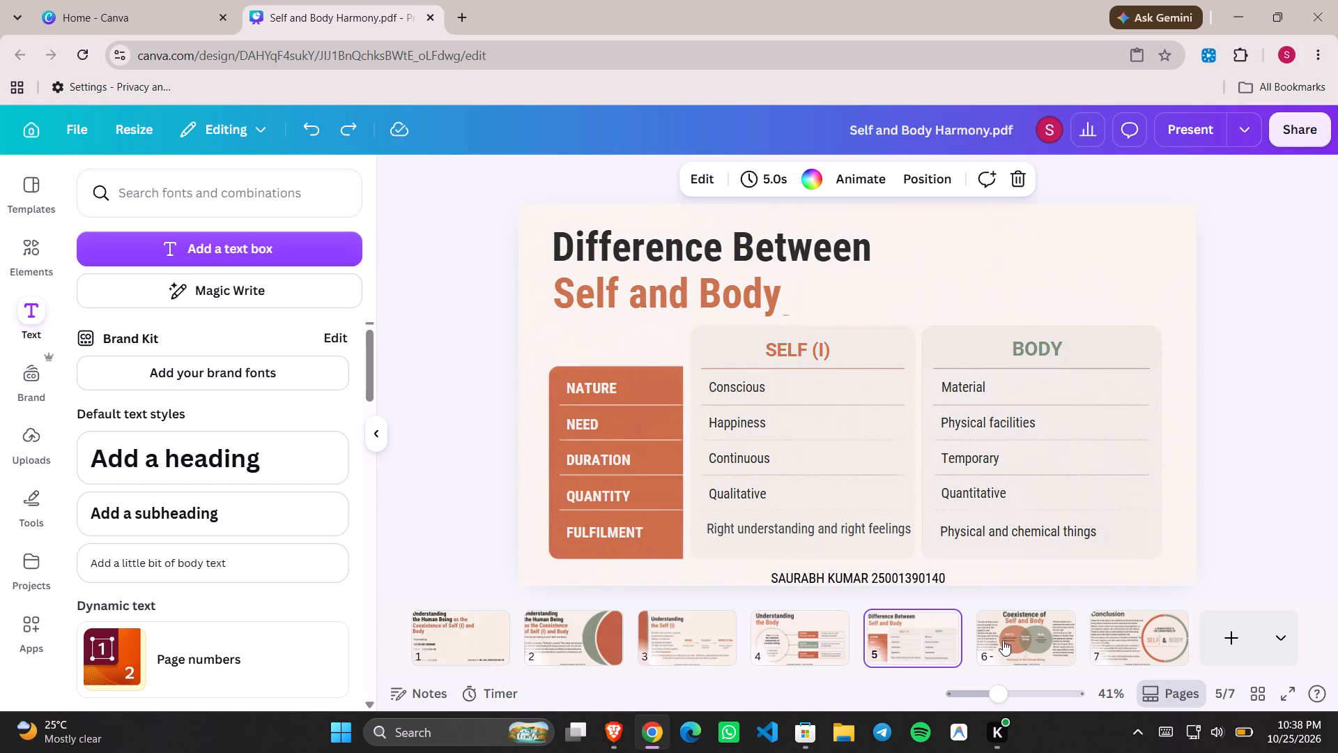
pyautogui.click(1053, 623)
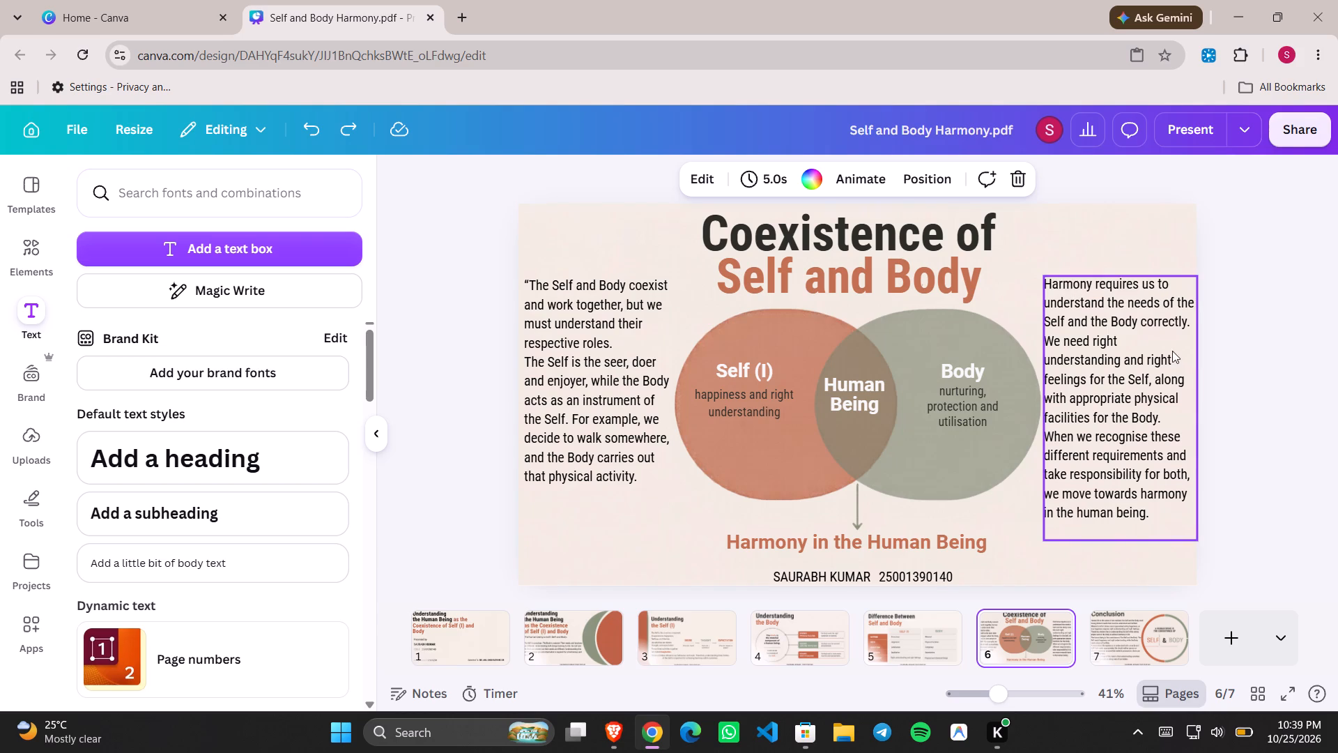
pyautogui.click(1109, 644)
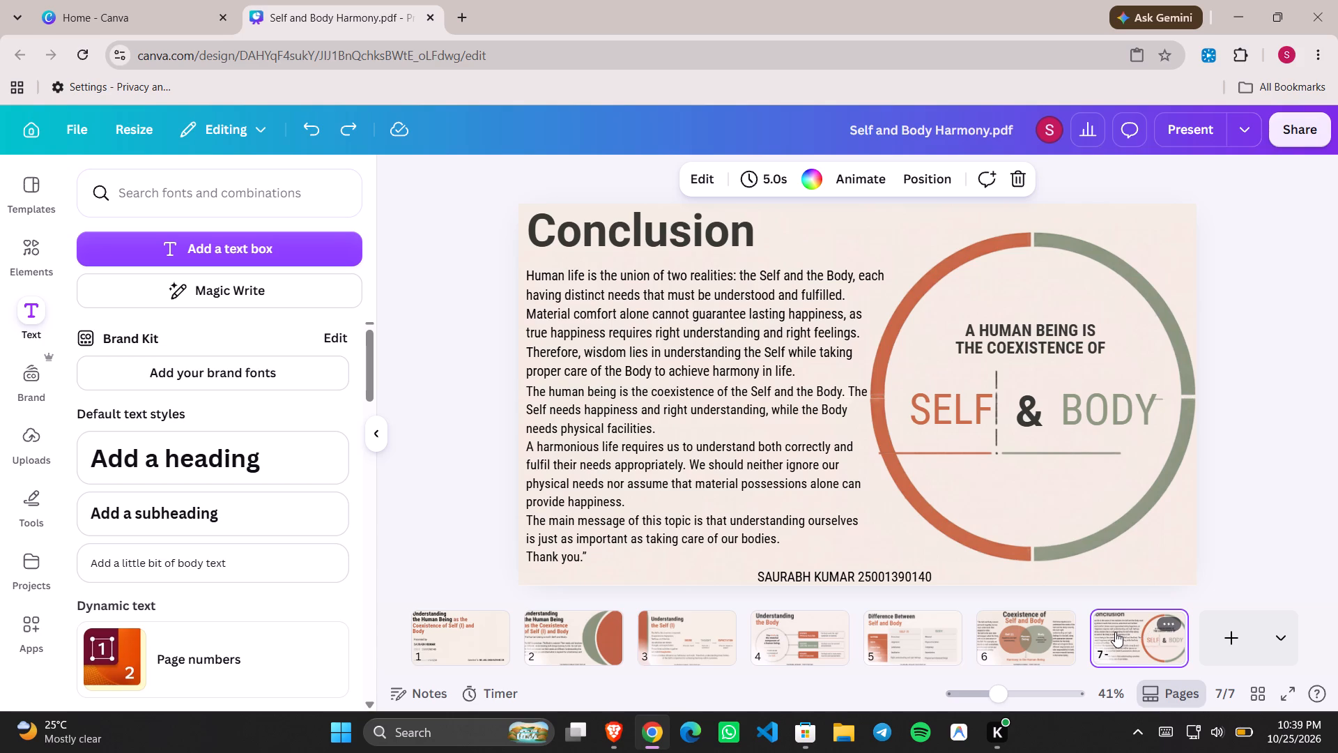
pyautogui.click(600, 640)
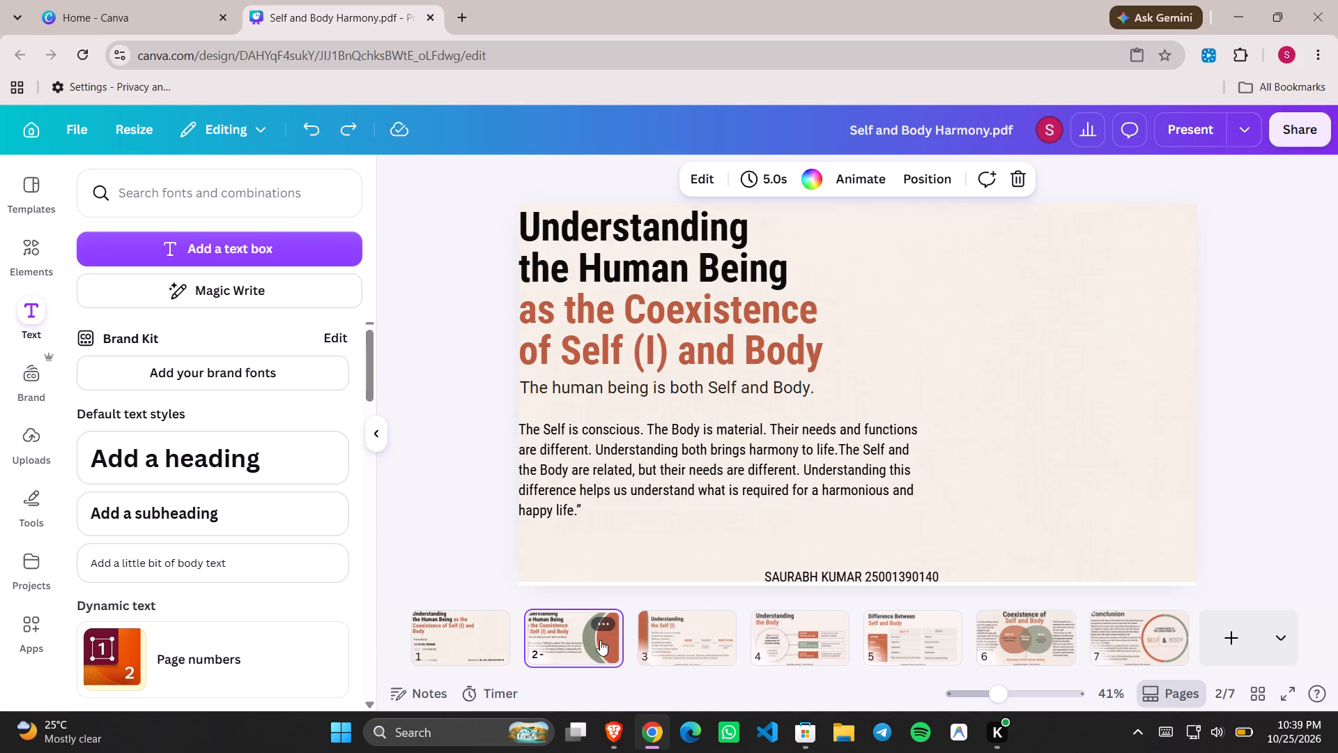
pyautogui.click(480, 639)
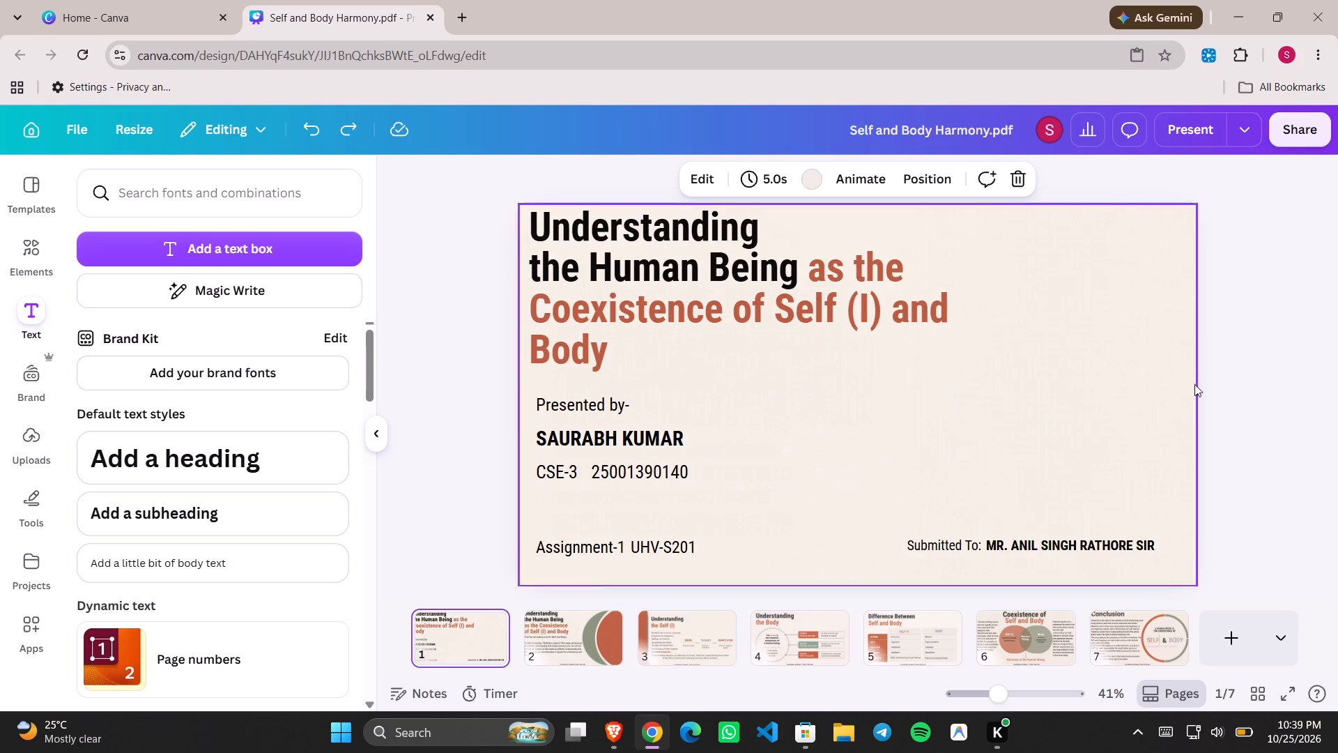
# Download all pages of the Self and Body Harmony design as a PPTX file and check the browser's download history.
pyautogui.click(1307, 142)
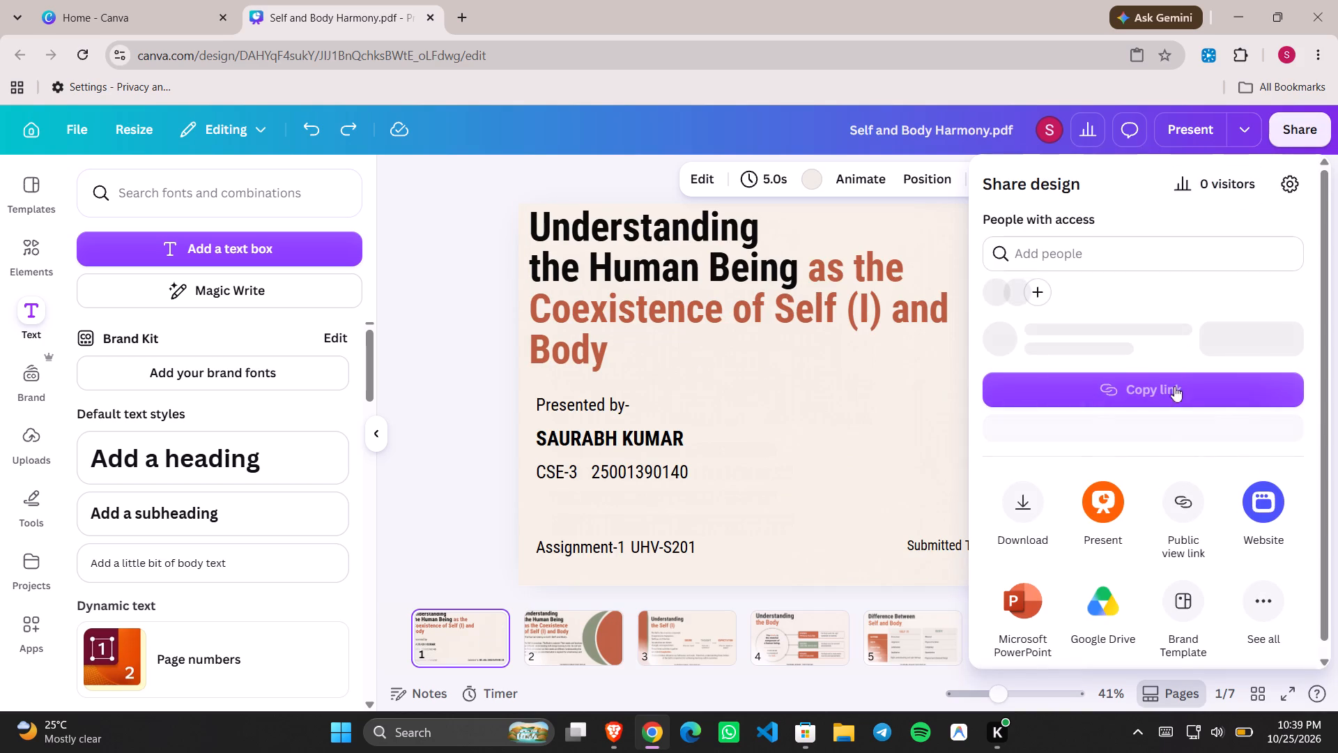
pyautogui.click(1010, 520)
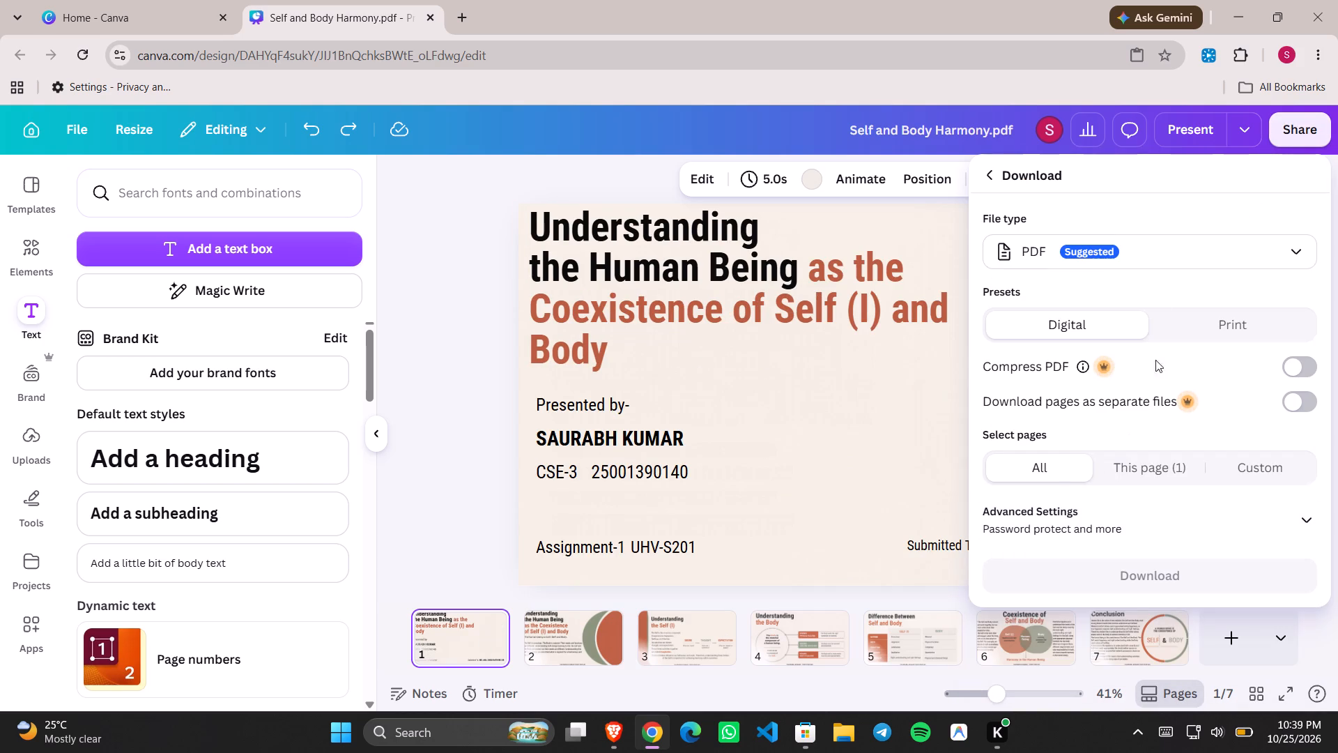
pyautogui.click(1193, 241)
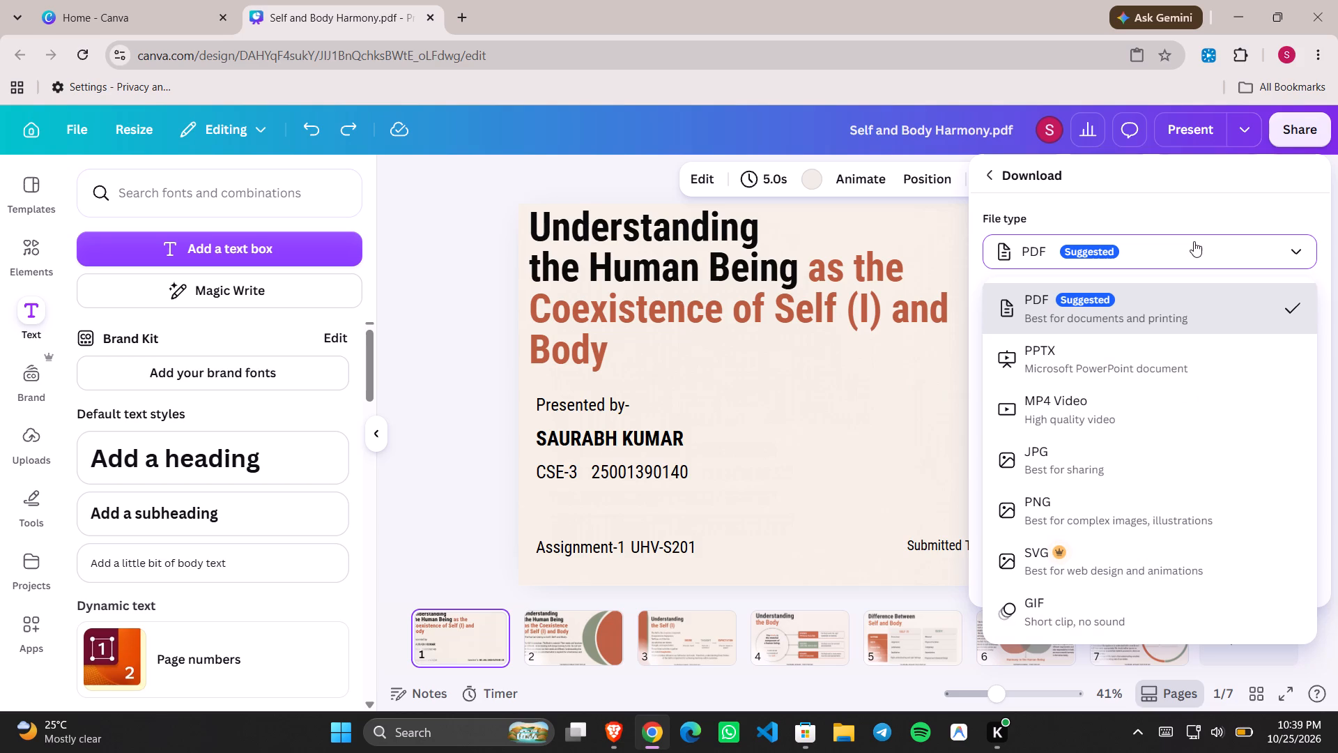
pyautogui.click(1181, 263)
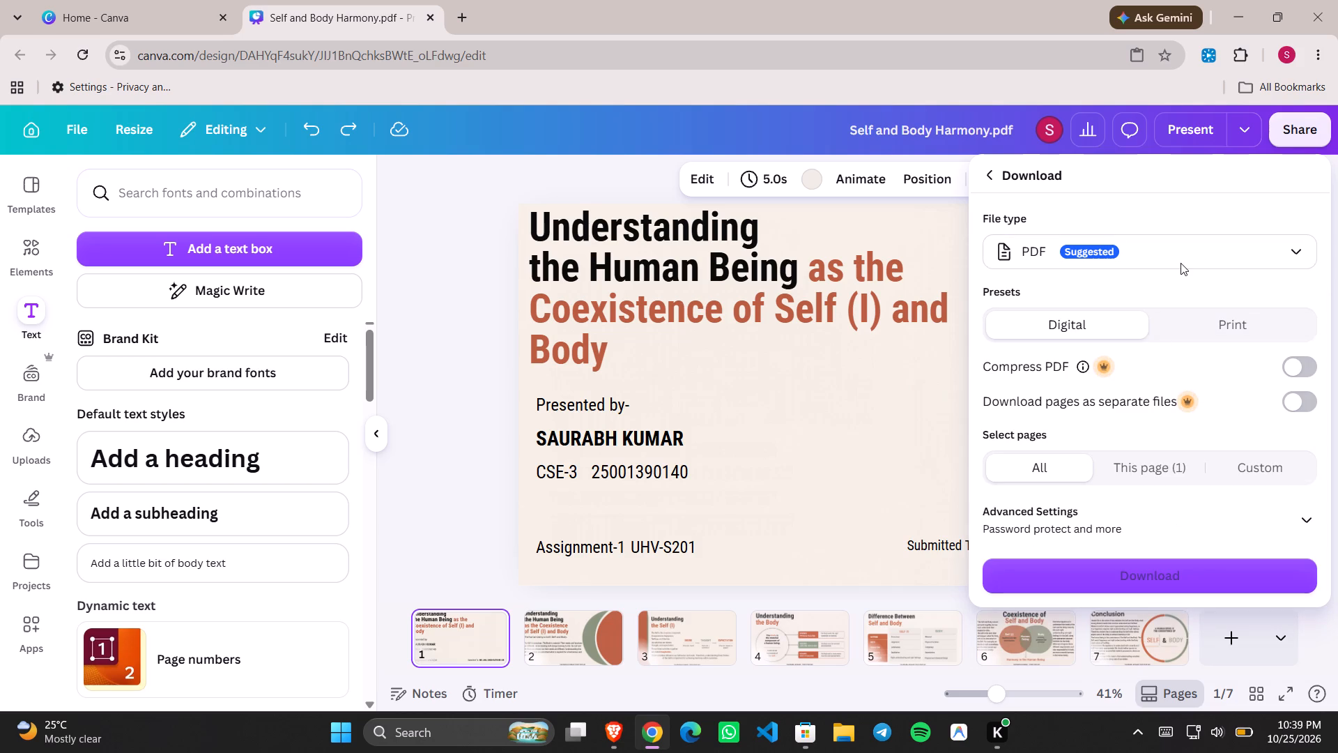
pyautogui.click(1184, 248)
pyautogui.click(1312, 250)
pyautogui.click(1130, 355)
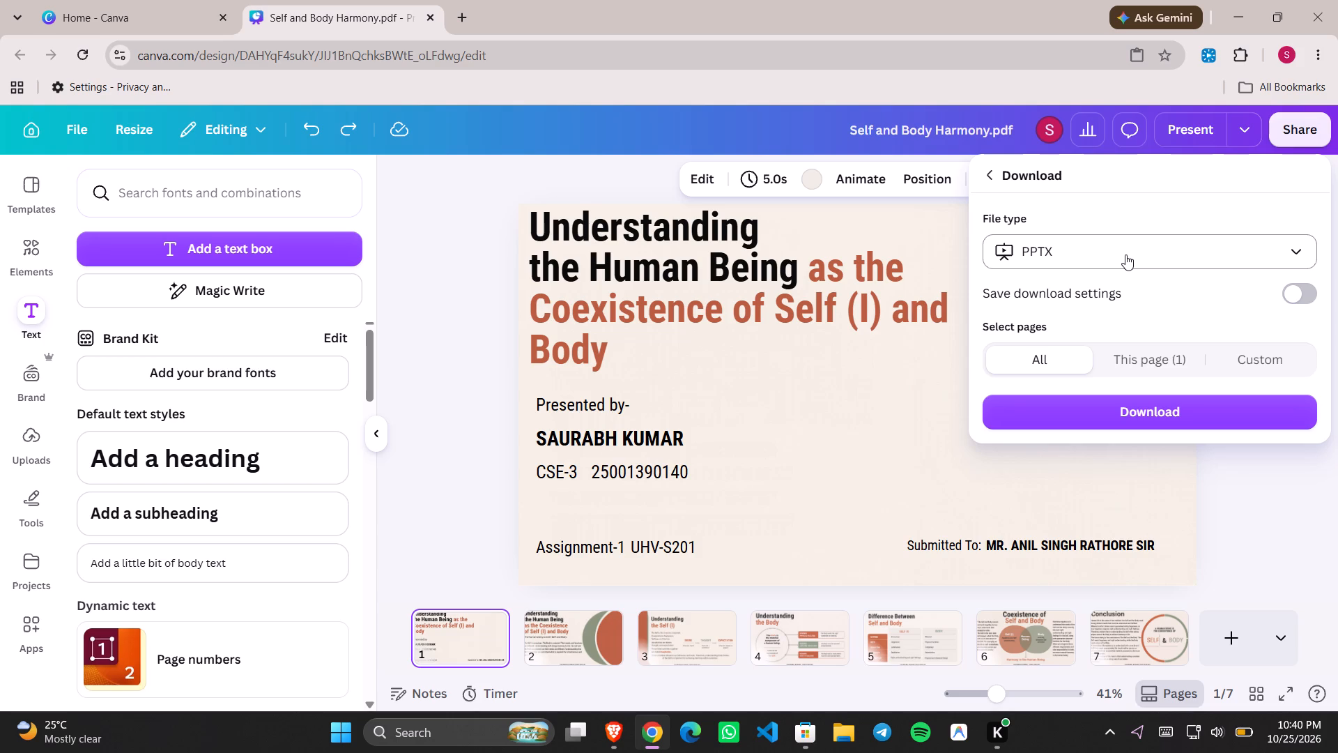
pyautogui.click(1131, 416)
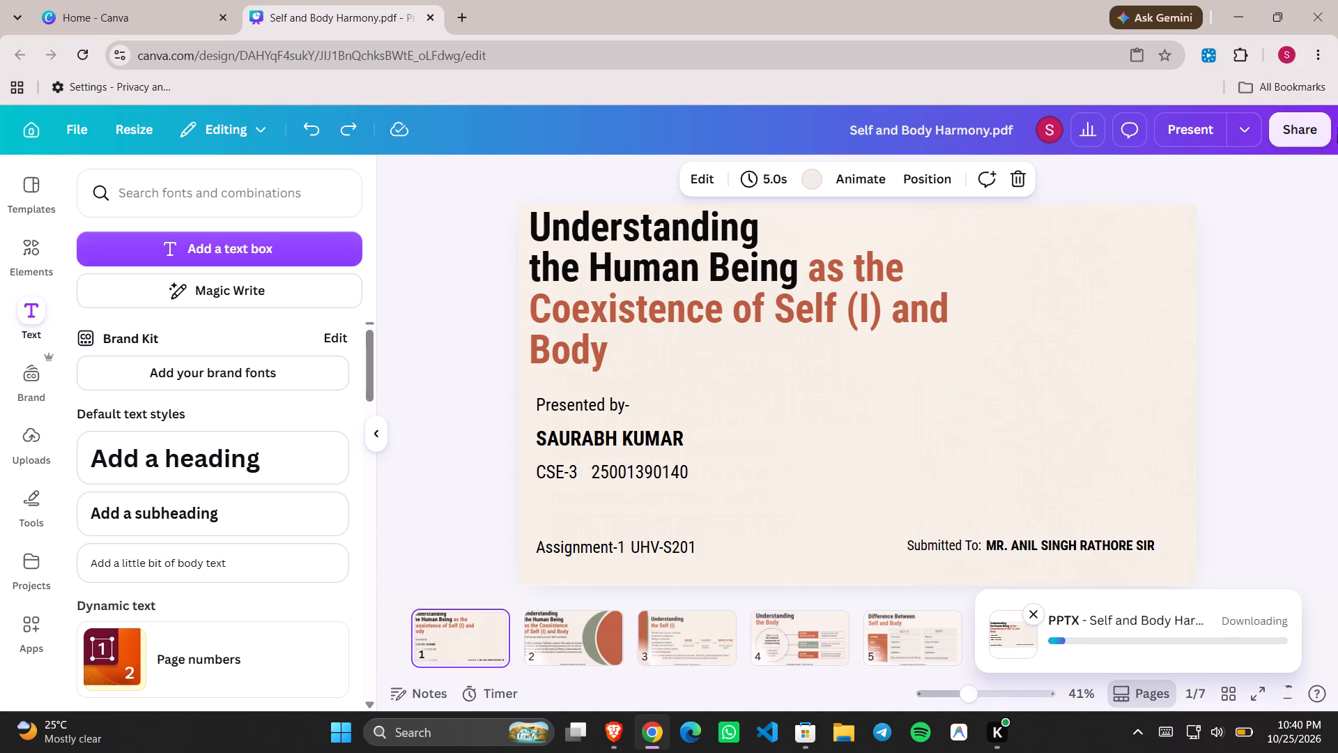
pyautogui.click(1325, 61)
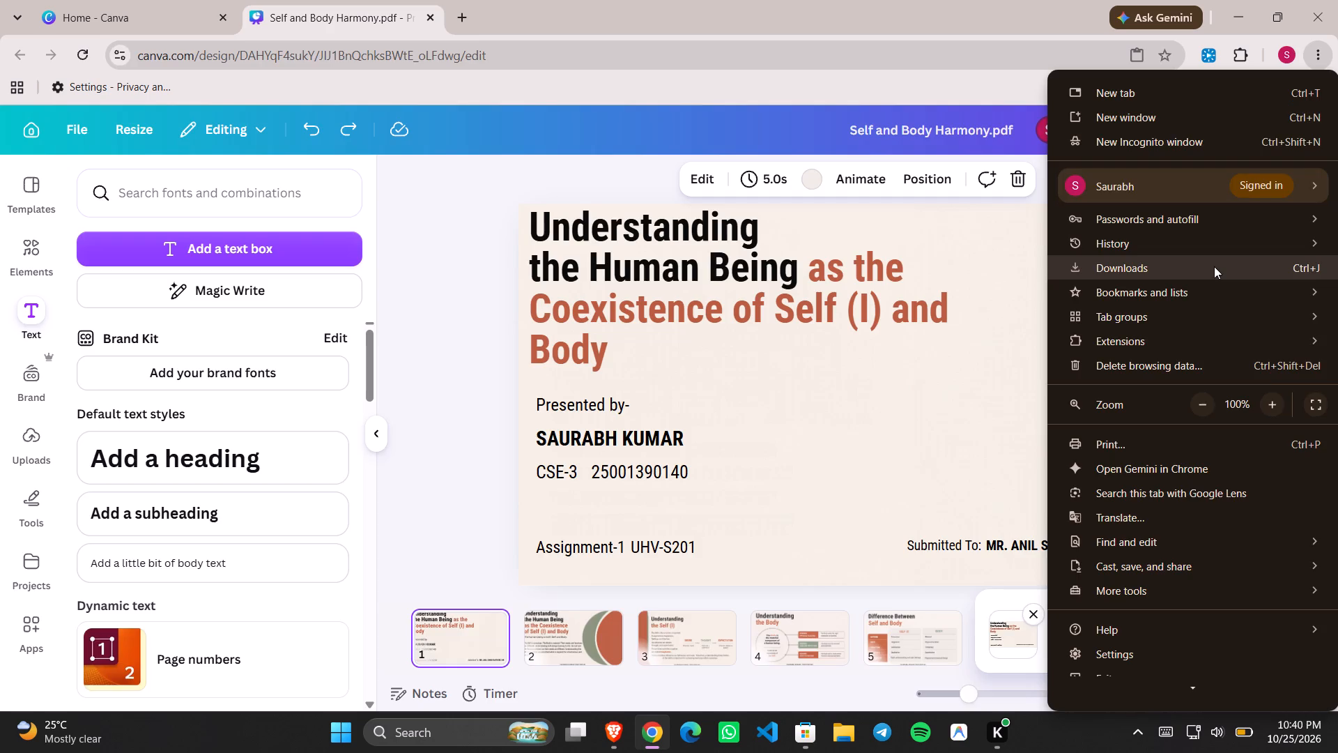
pyautogui.click(1214, 266)
pyautogui.click(362, 0)
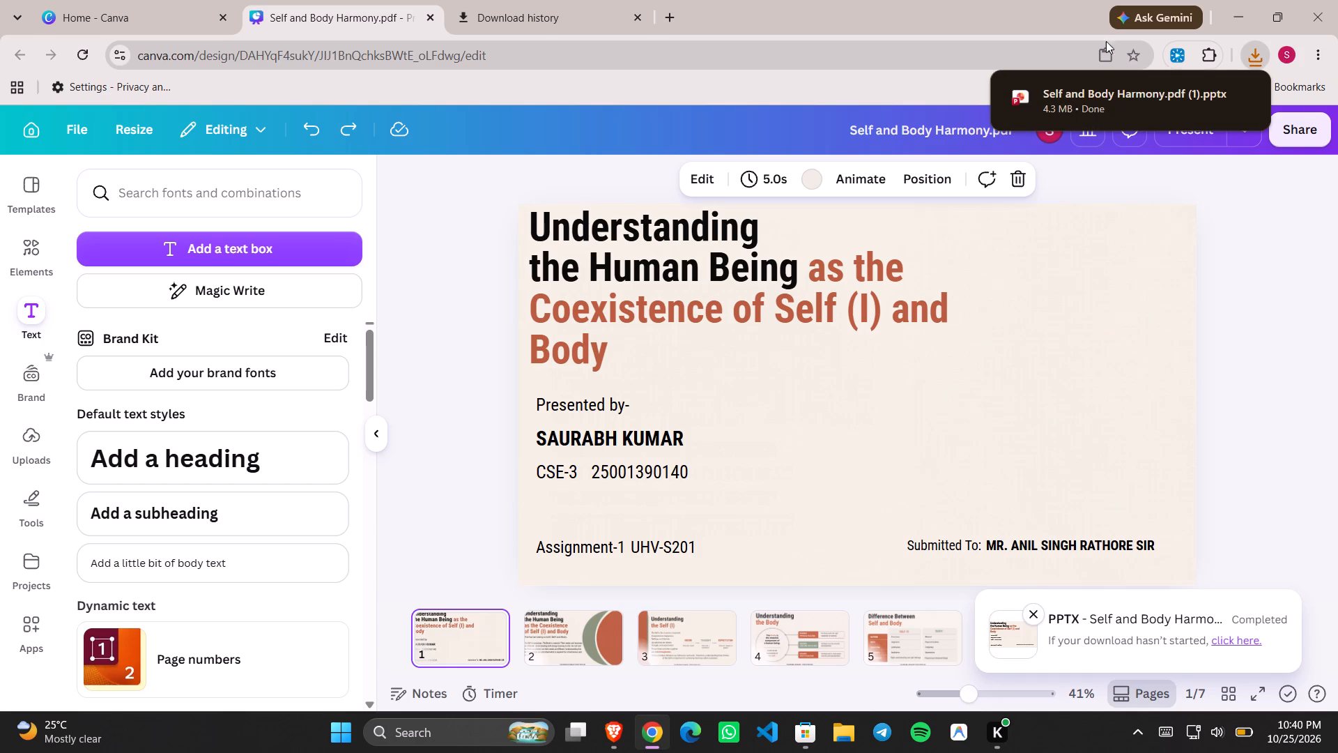
# Open the Downloads folder in File Explorer and rename the newly downloaded "Self and Body Harmony.pdf (1)" presentation as uhvassi.
pyautogui.click(832, 745)
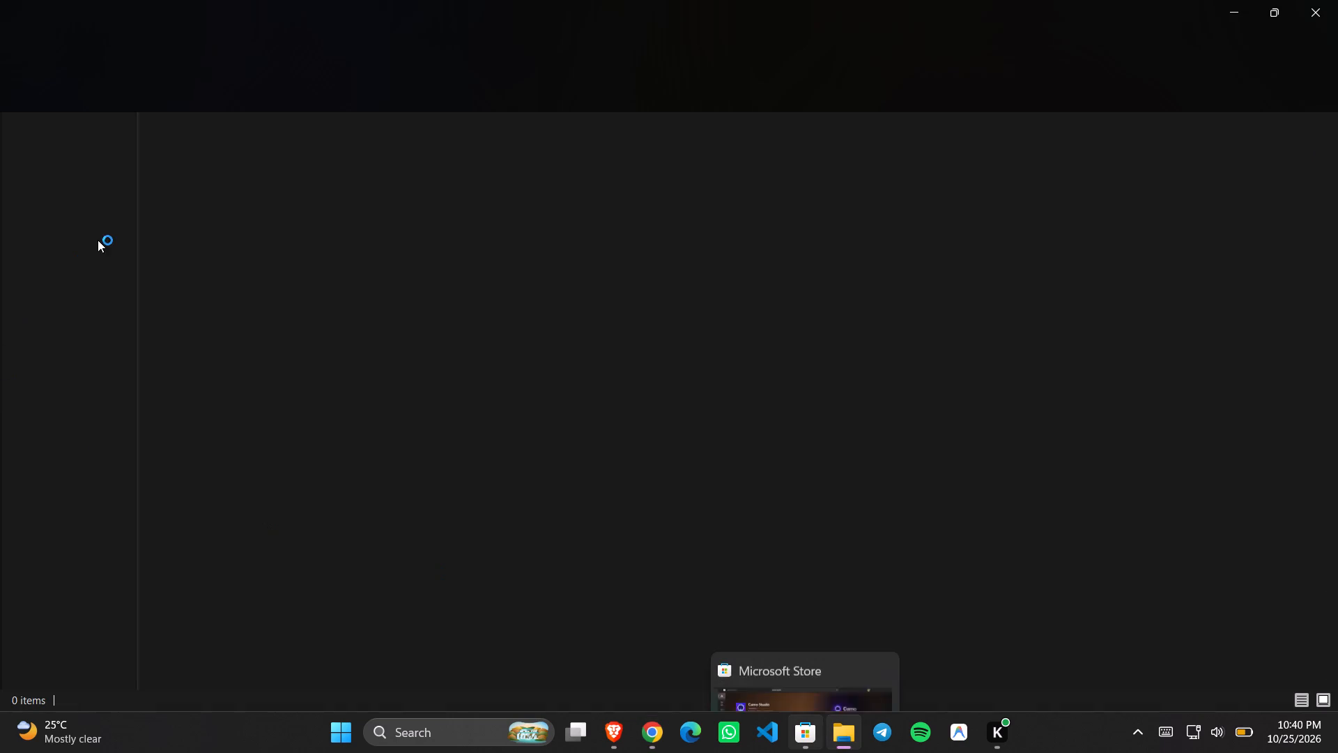
pyautogui.click(98, 282)
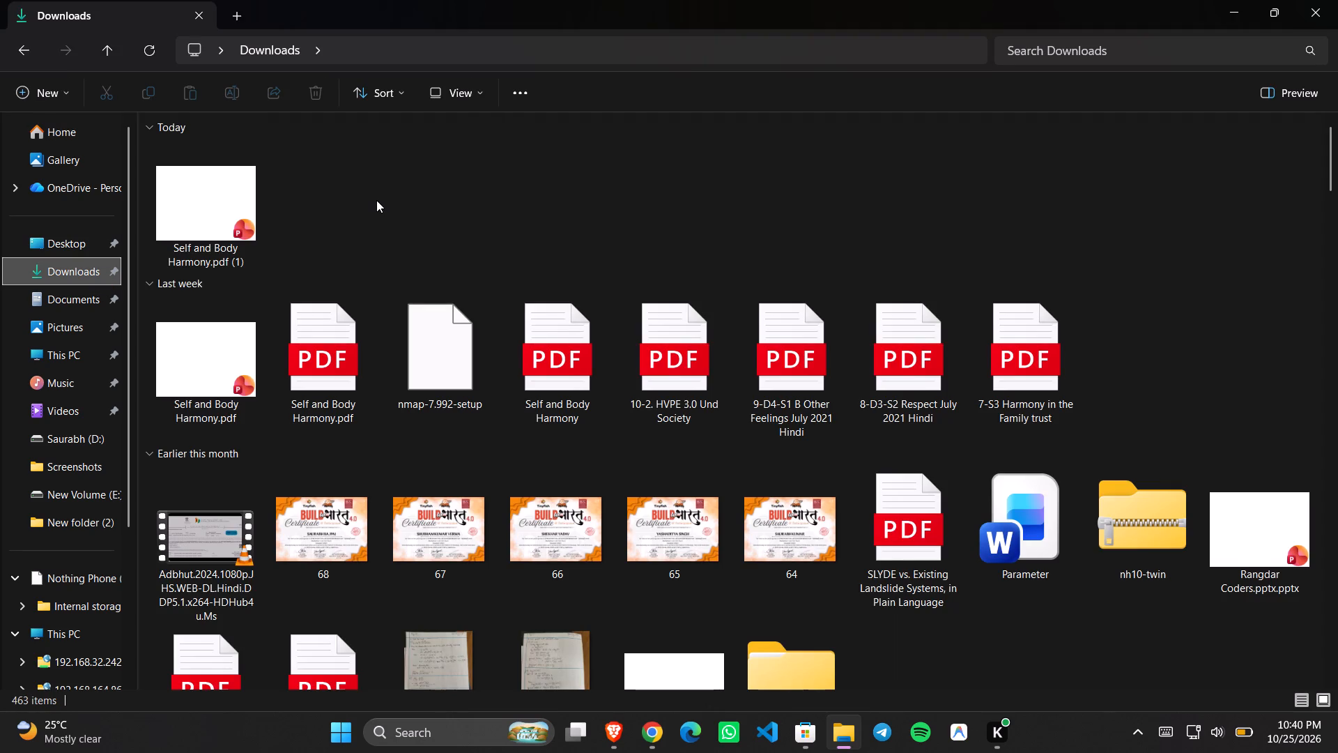
pyautogui.rightClick(218, 244)
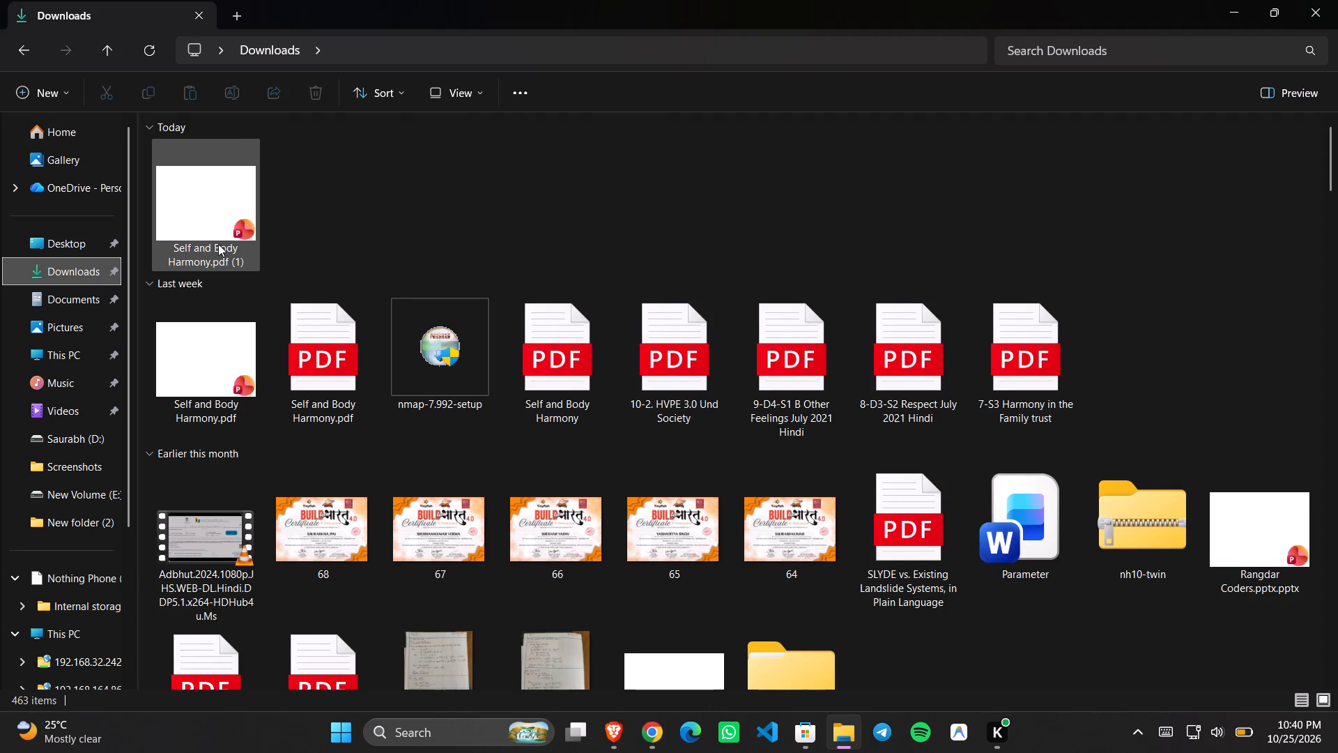
pyautogui.rightClick(217, 244)
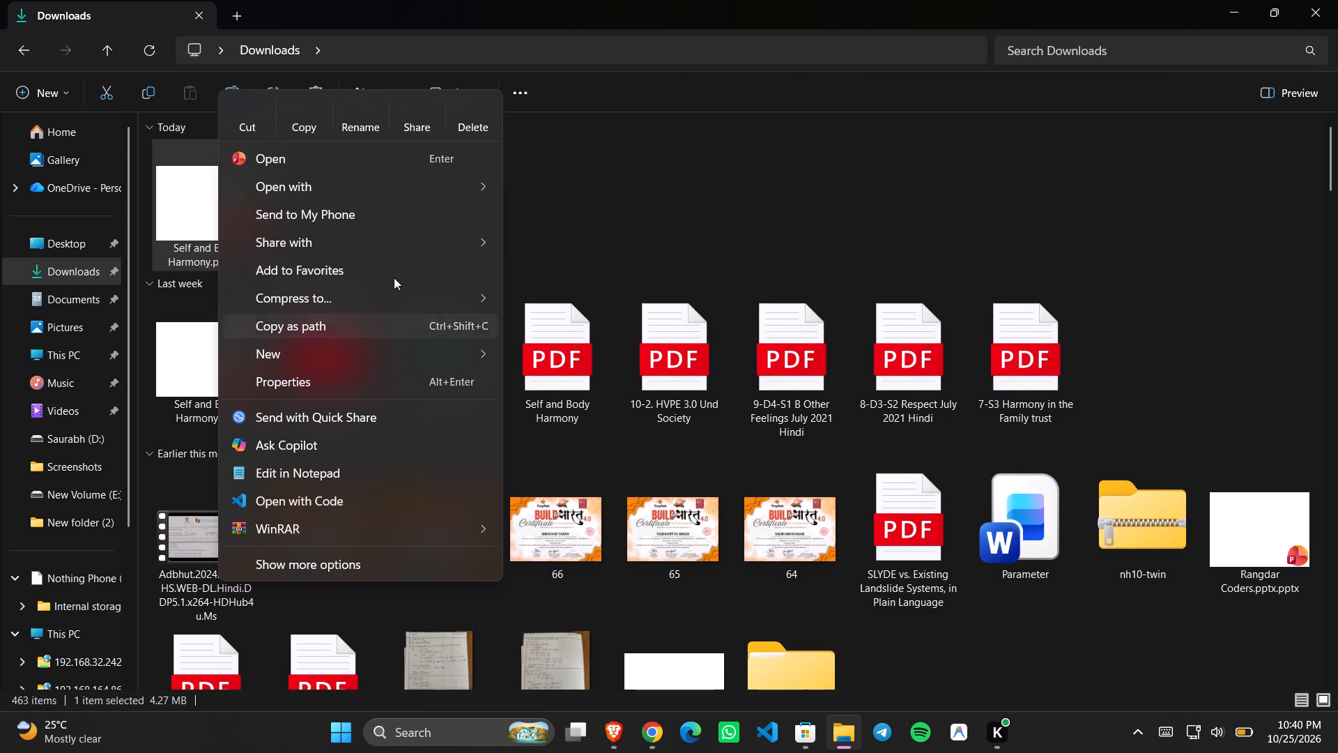
pyautogui.click(376, 574)
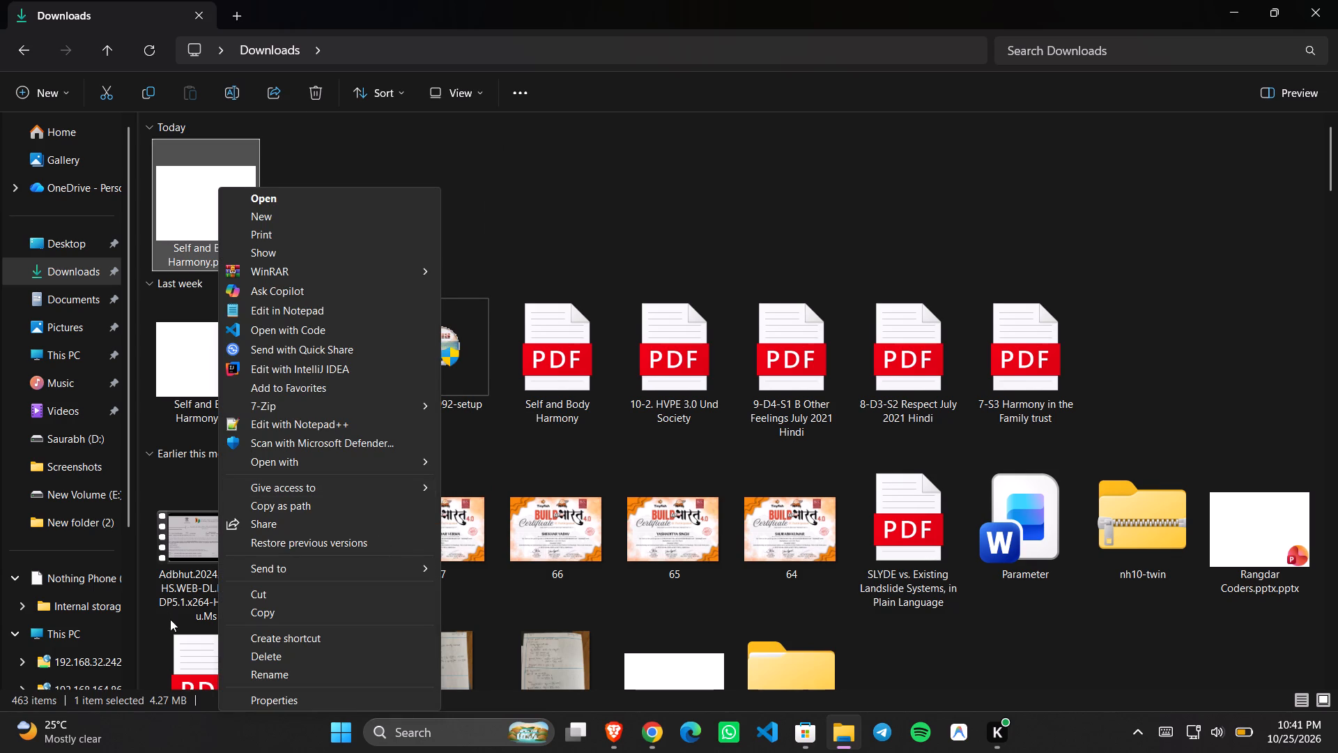
pyautogui.click(272, 674)
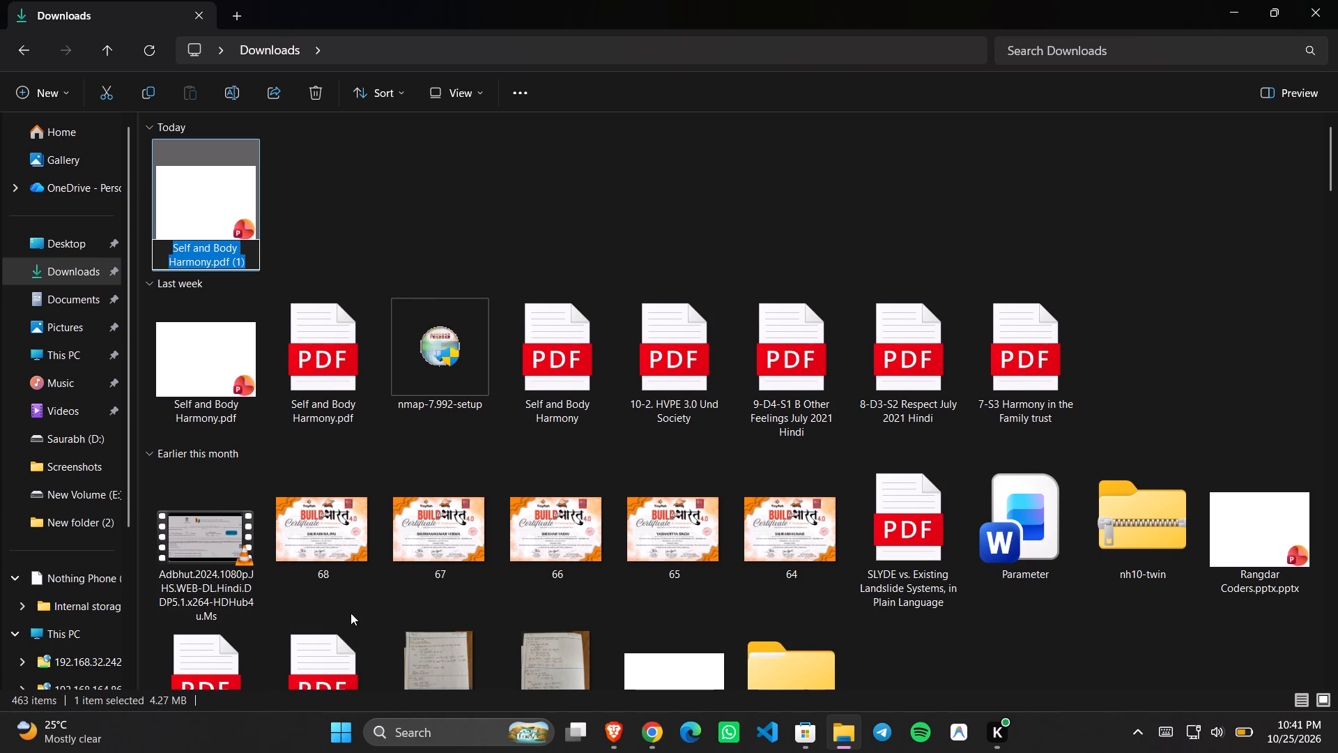
pyautogui.press('BackSpace')
pyautogui.write('uhb')
pyautogui.press('BackSpace')
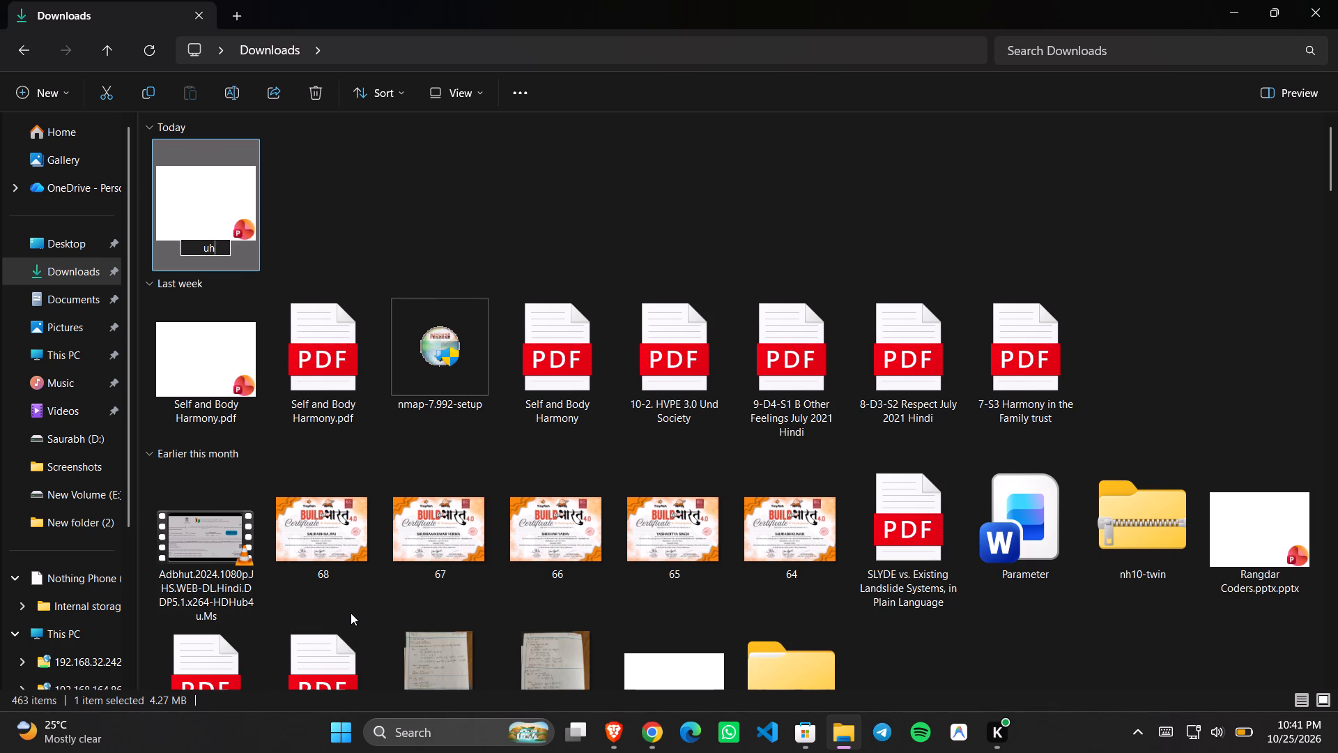
pyautogui.press('b')
pyautogui.press('BackSpace')
pyautogui.write('vassi')
pyautogui.press('Return')
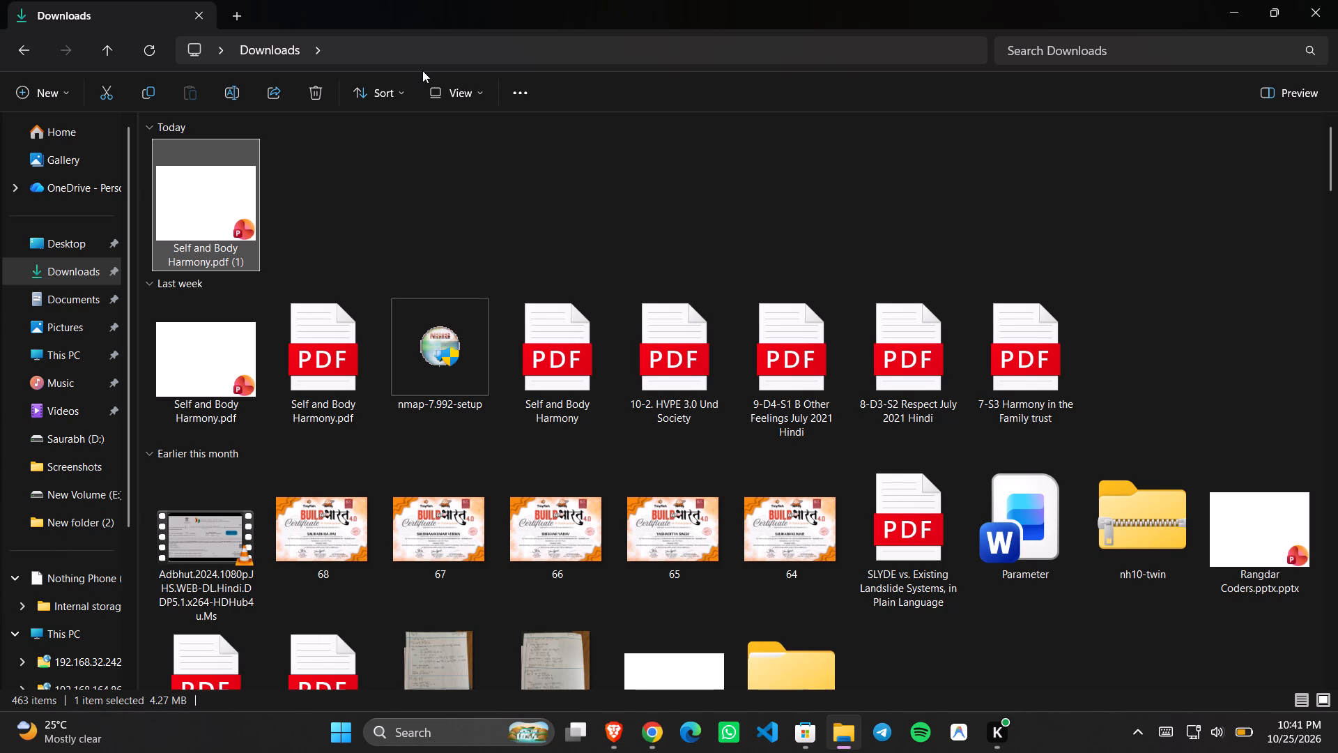
pyautogui.click(422, 240)
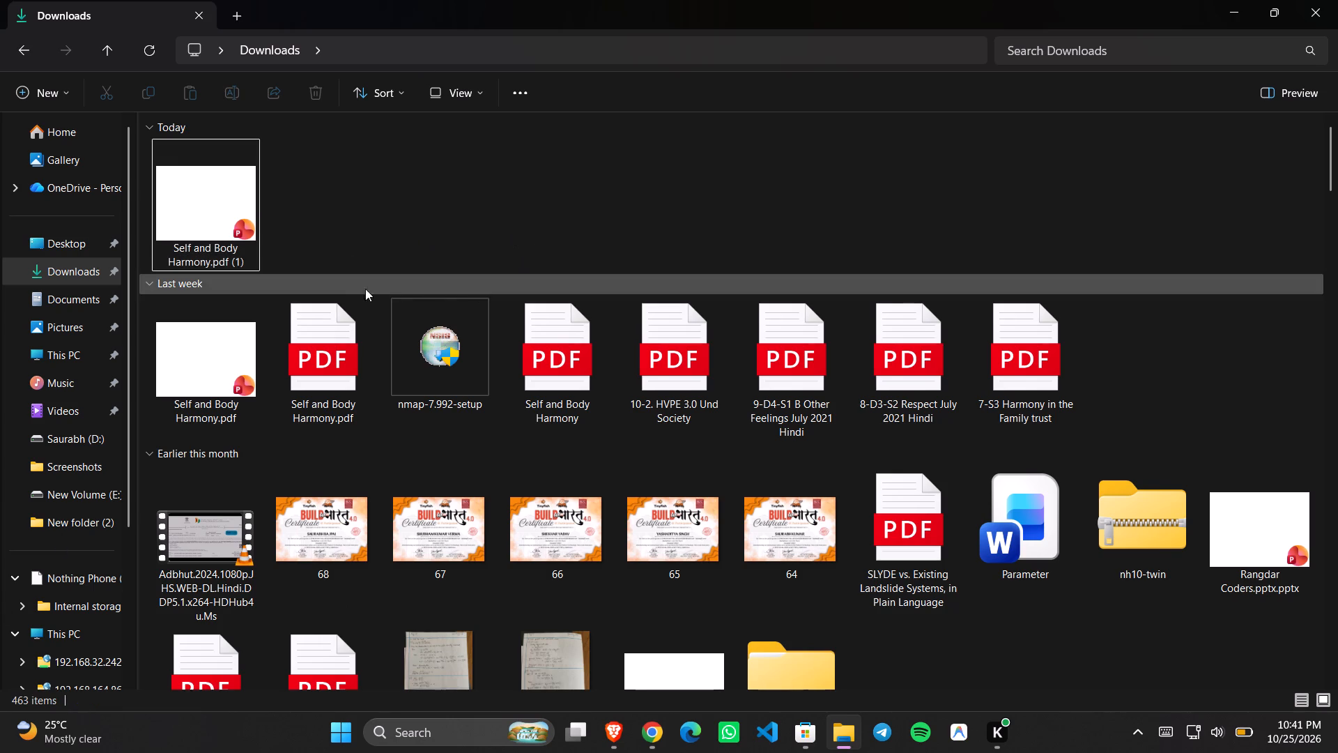
pyautogui.click(58, 289)
pyautogui.click(68, 273)
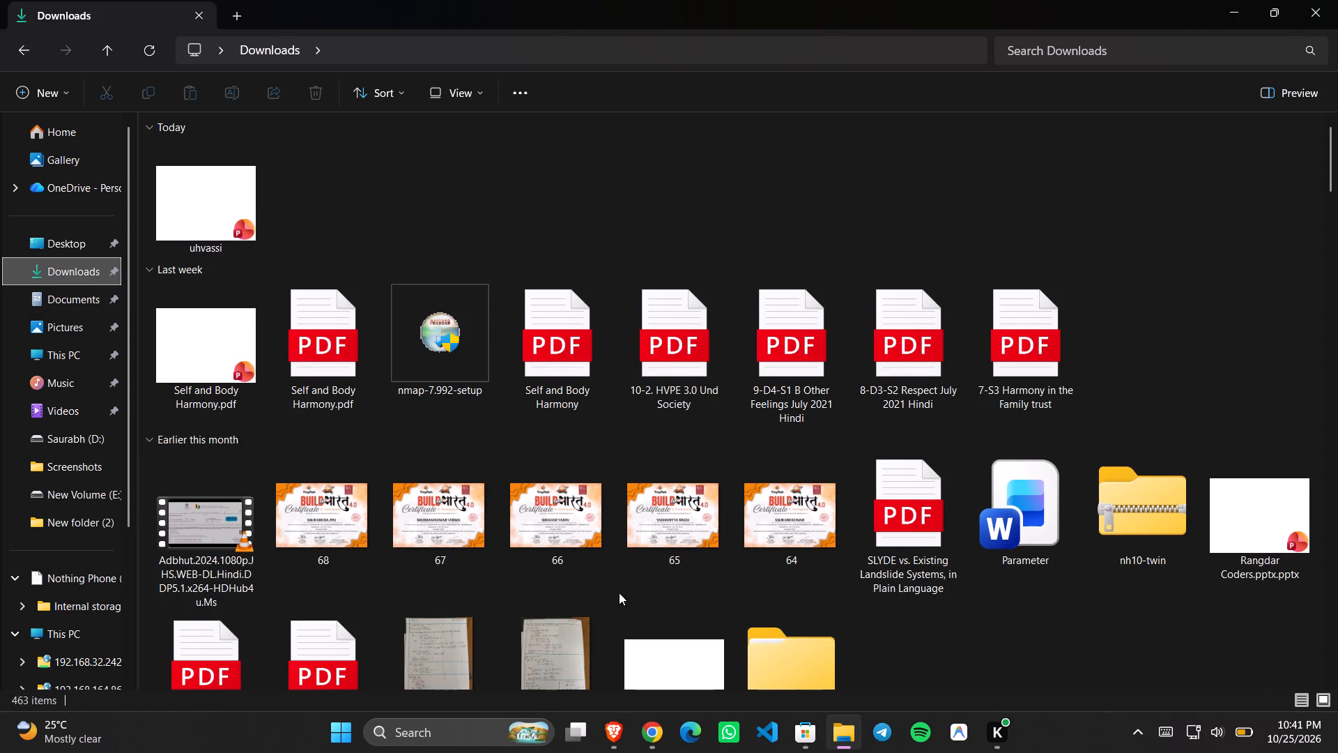
# Switch back to the Camo Studio page in Microsoft Store.
pyautogui.click(640, 727)
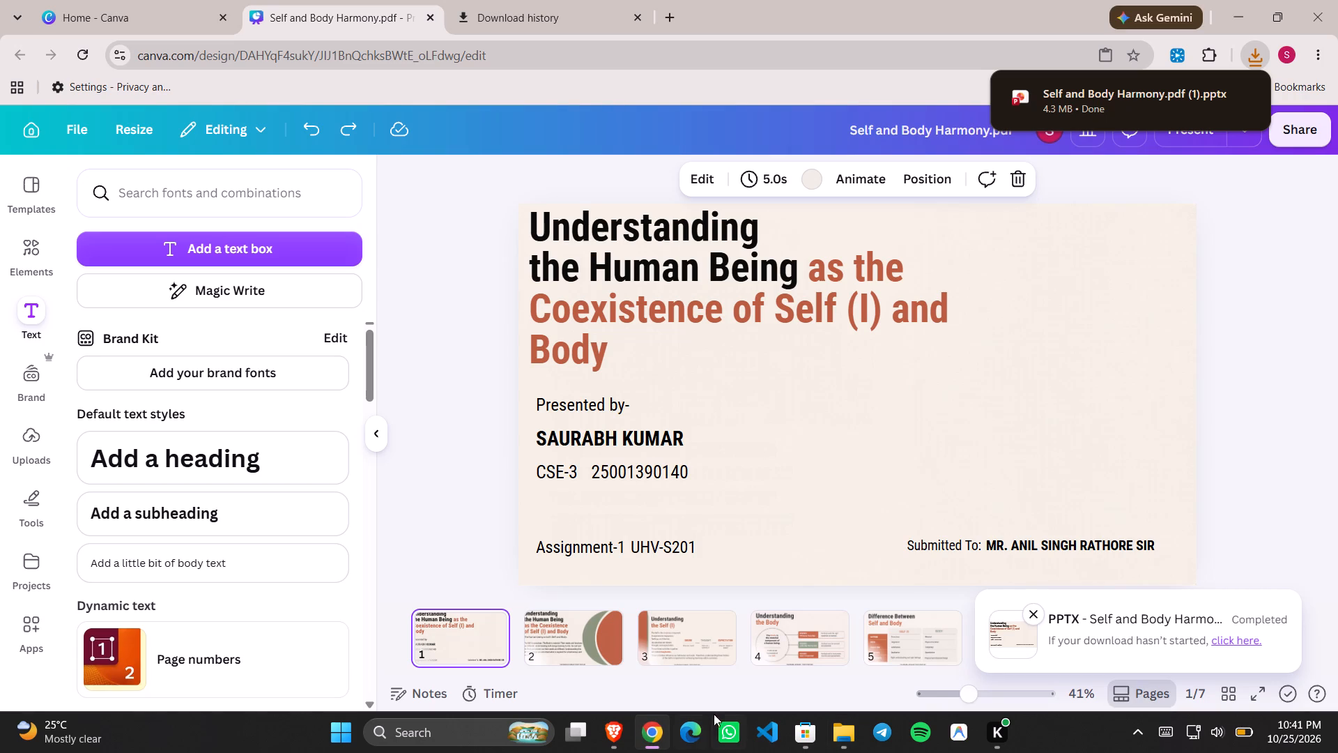
pyautogui.click(803, 737)
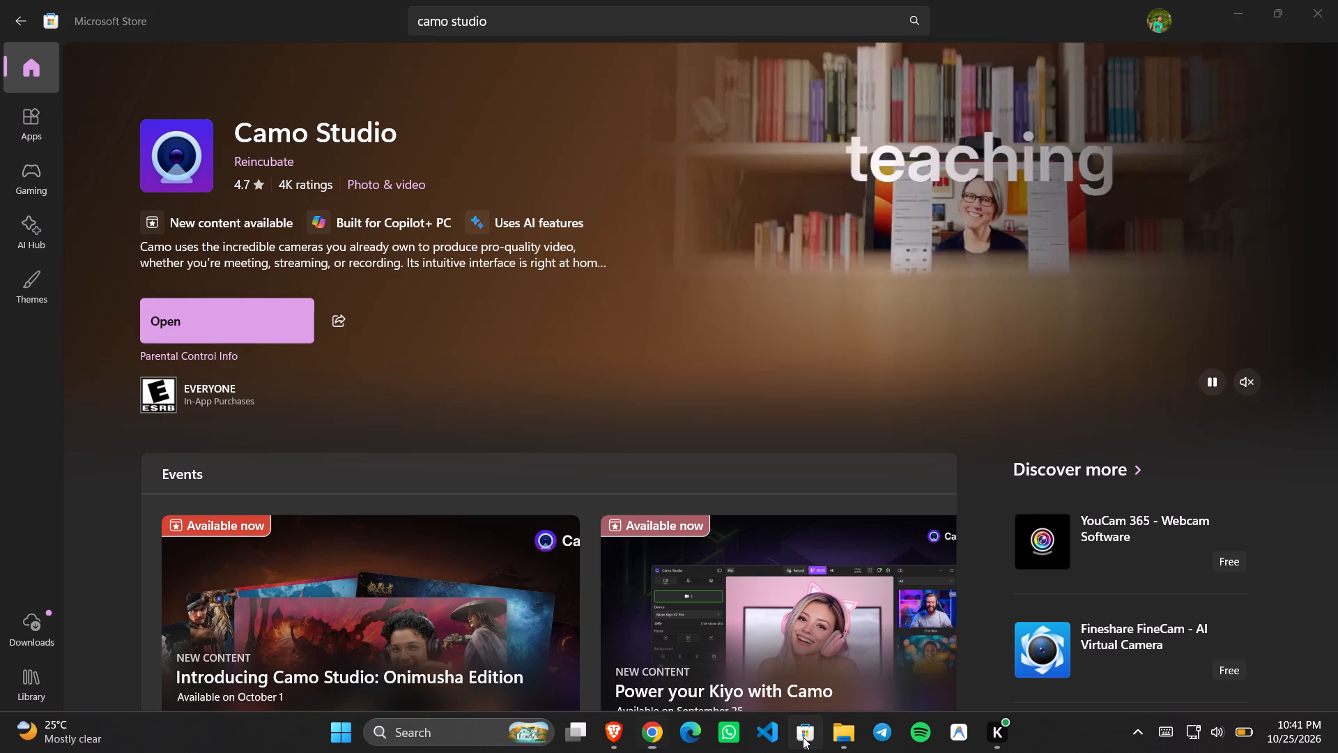